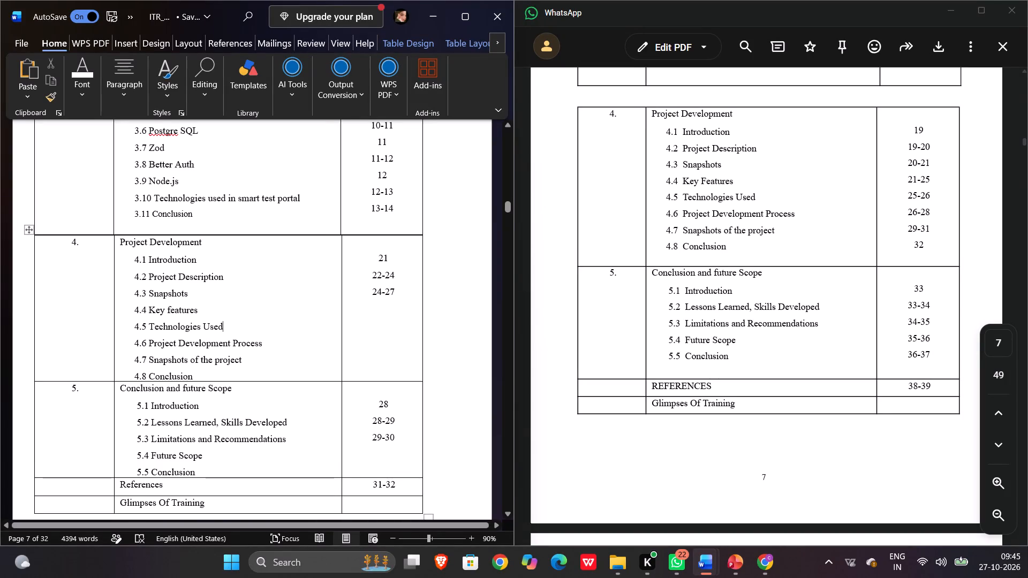
Set the line spacing of all reference entries [1] to [15] under REFERENCES to 1.5.
scroll(238, 434, down, 2)
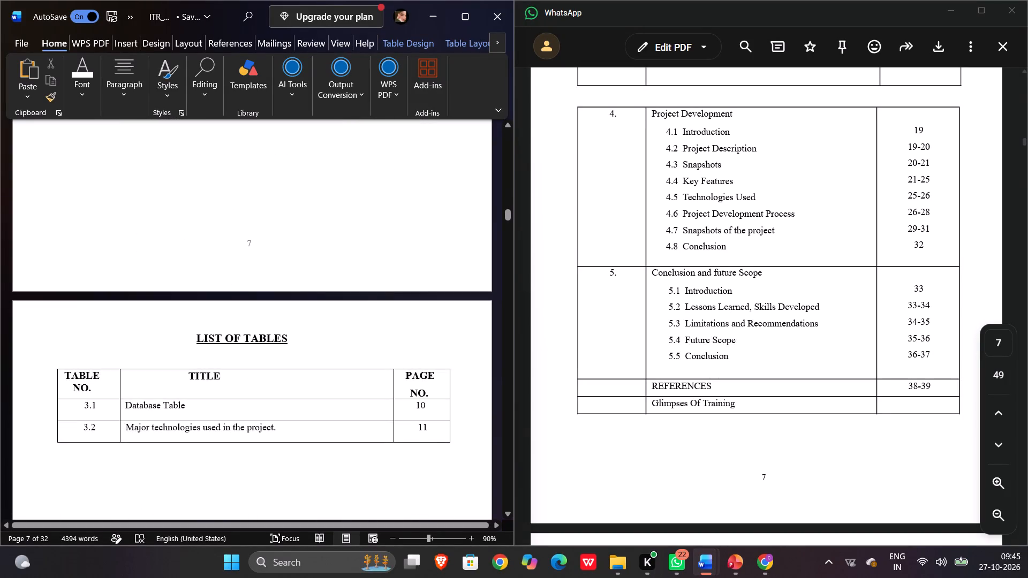
scroll(238, 434, down, 3)
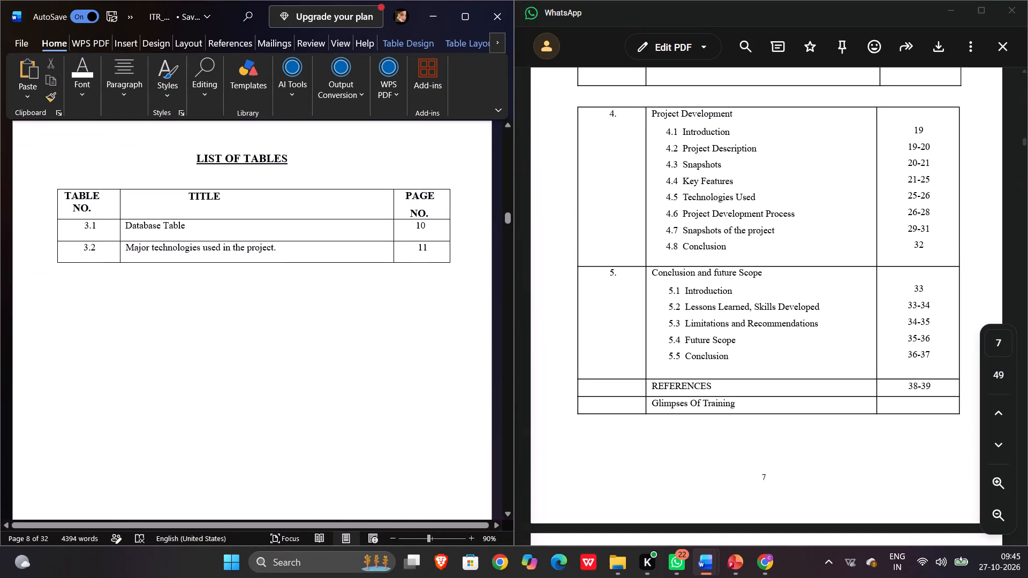
scroll(238, 434, down, 13)
scroll(238, 434, down, 14)
scroll(238, 434, down, 20)
scroll(238, 434, down, 19)
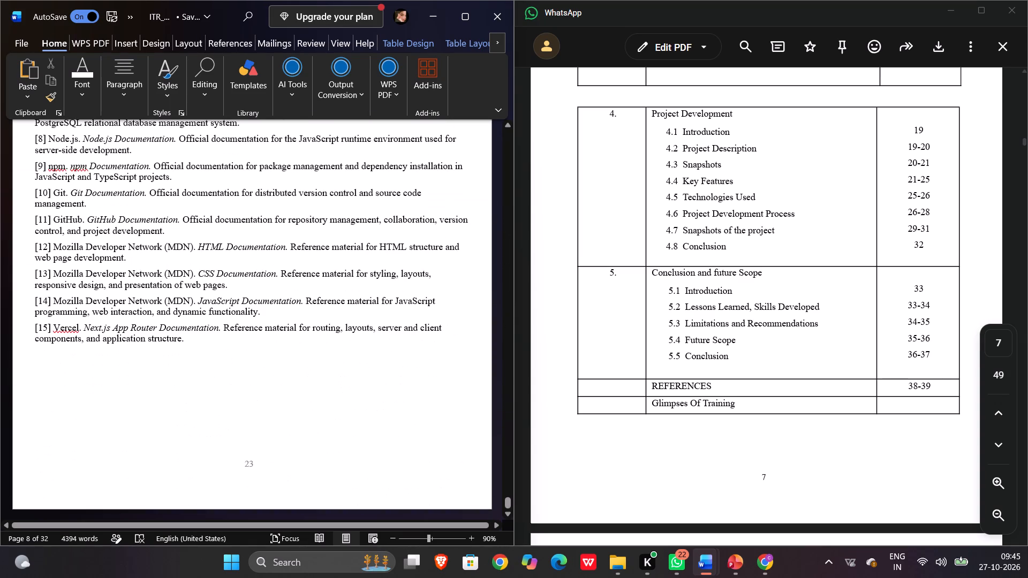
scroll(252, 267, up, 3)
scroll(765, 258, down, 10)
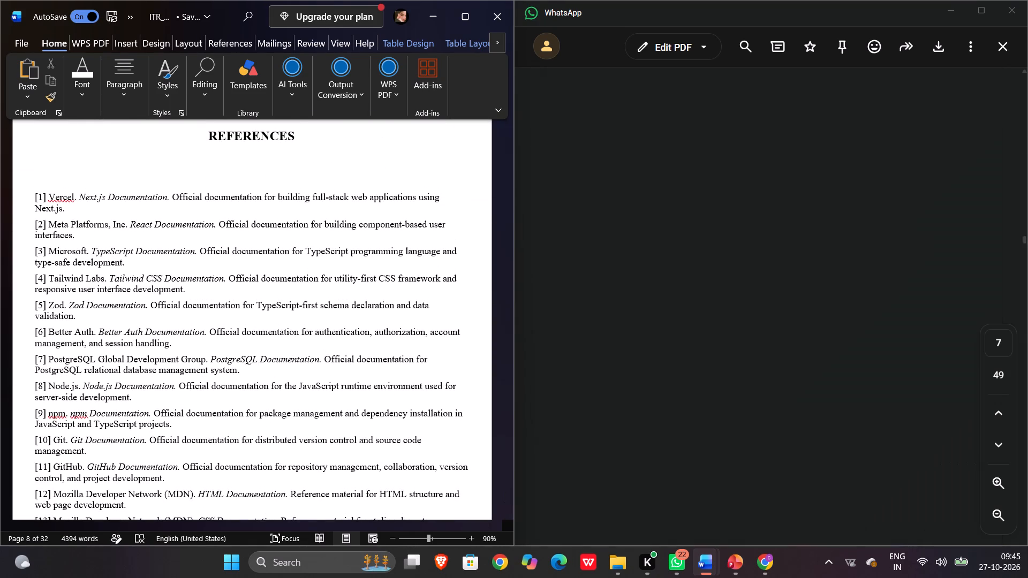
scroll(765, 258, down, 20)
scroll(765, 258, down, 11)
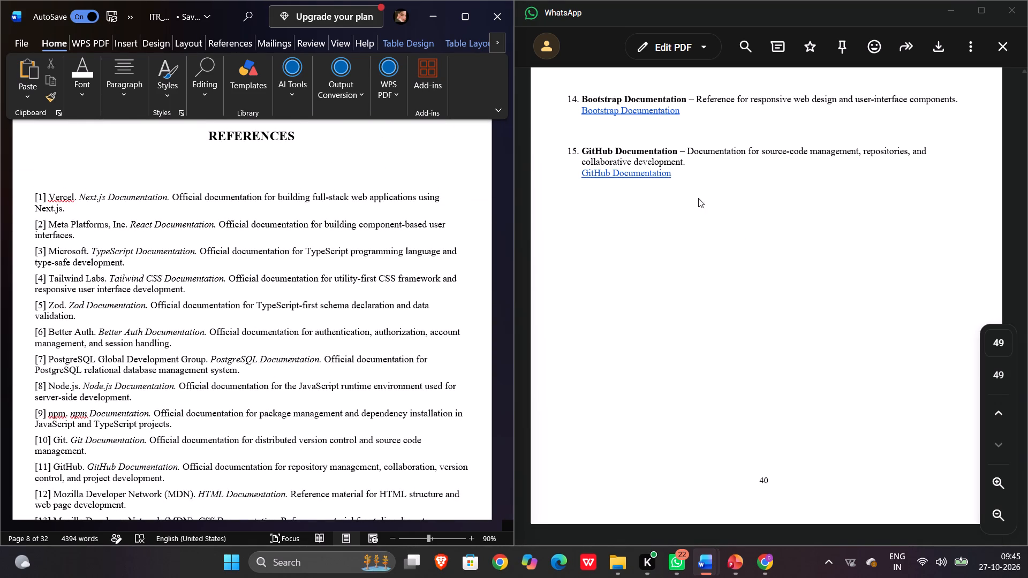
scroll(698, 198, up, 4)
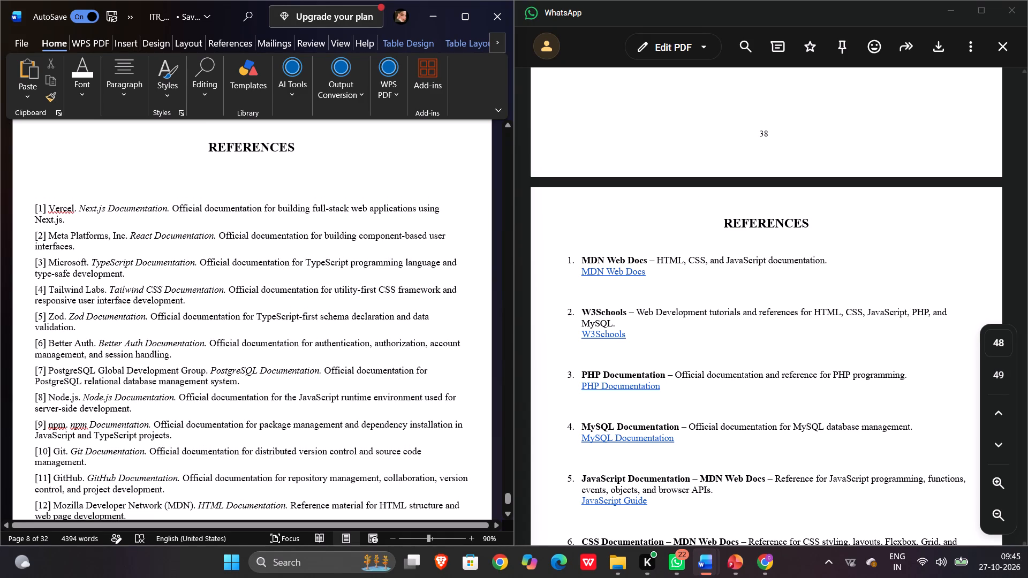
drag(35, 203, 205, 473)
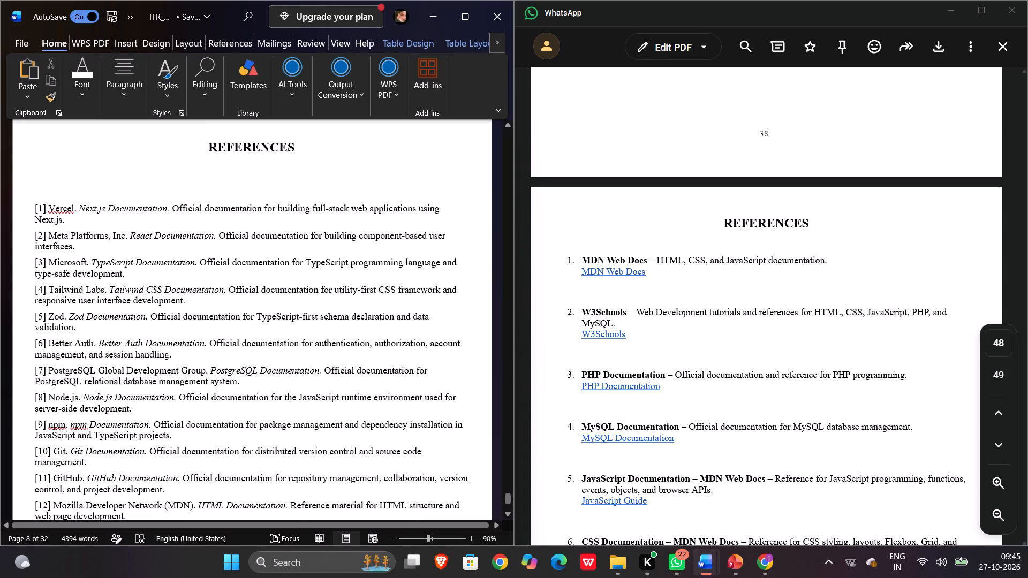
drag(36, 208, 211, 514)
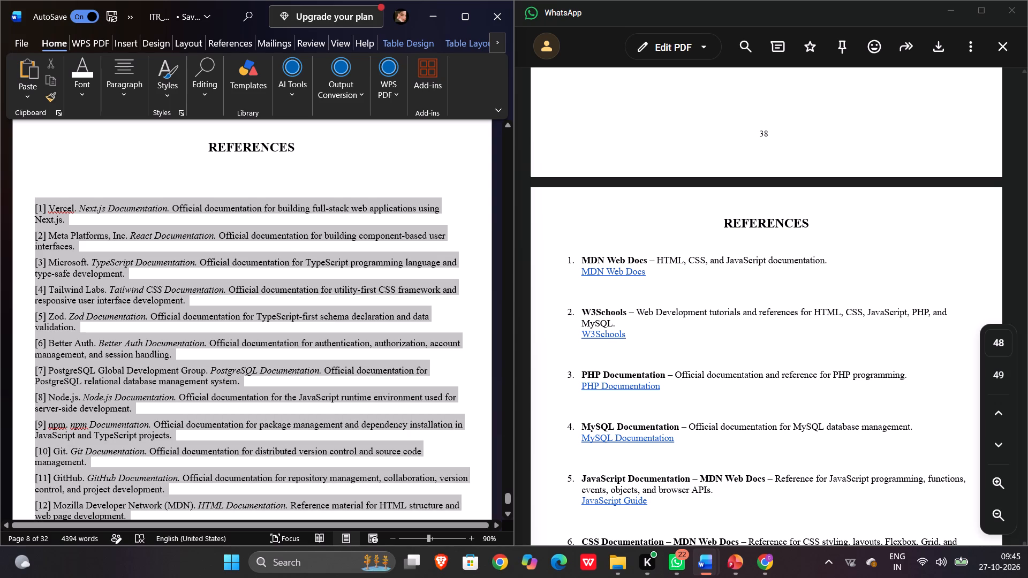
drag(211, 514, 203, 417)
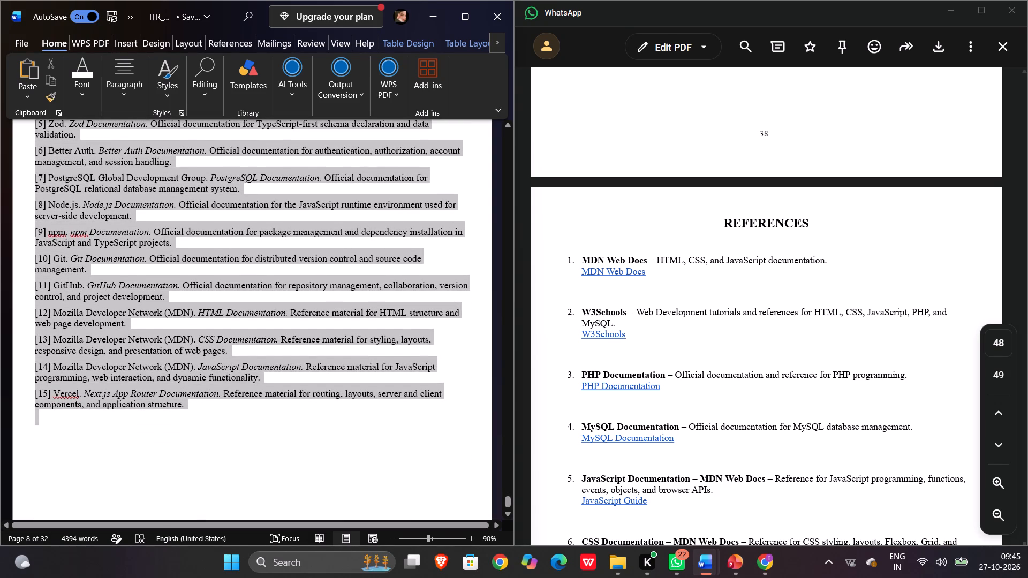
drag(203, 417, 186, 404)
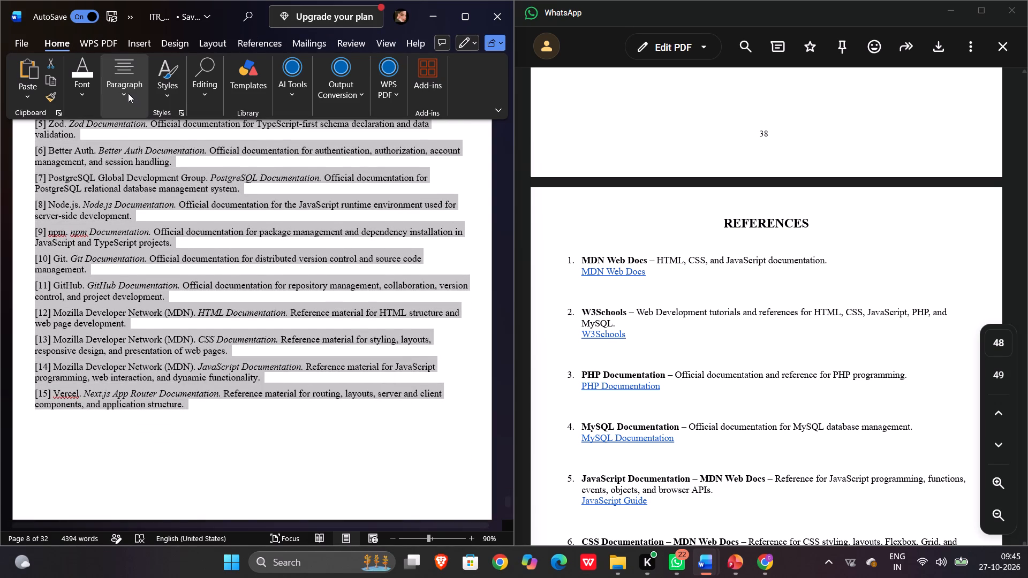
click(126, 93)
click(198, 153)
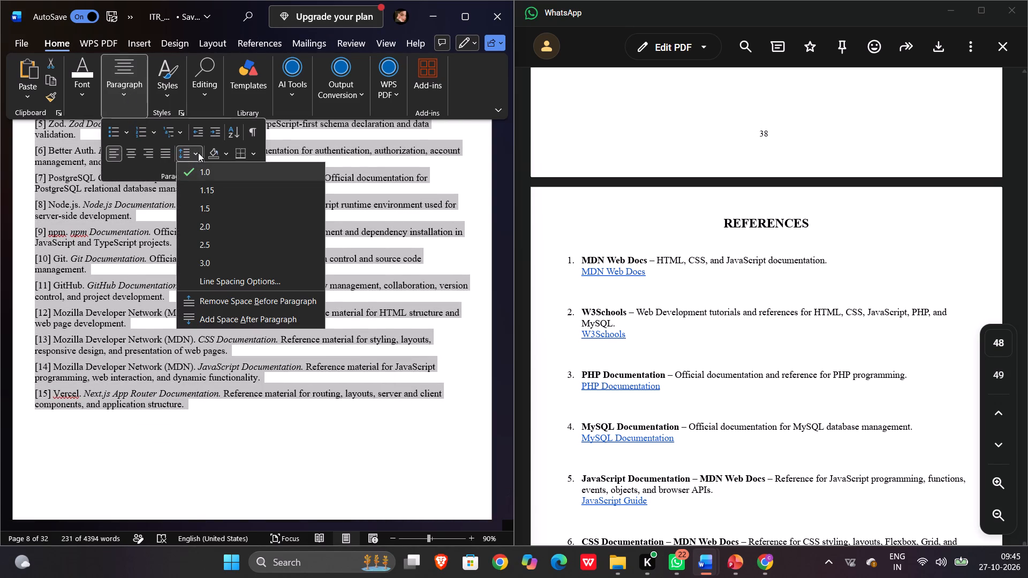
click(213, 206)
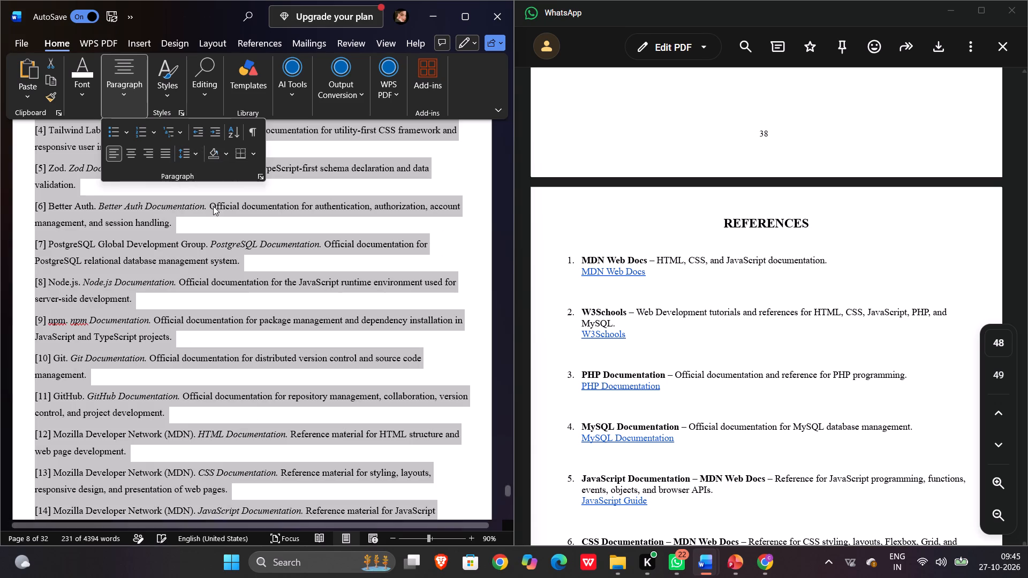
click(244, 292)
click(244, 292)
Compare the Chapter 5 sections of the report with the matching conclusion and future scope sections in the sample PDF.
scroll(244, 292, up, 6)
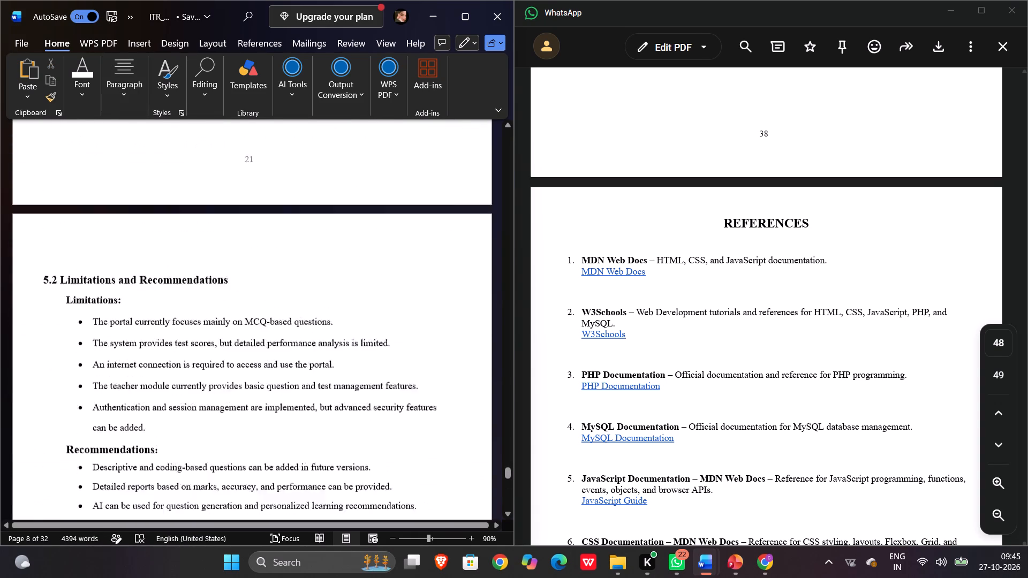
scroll(636, 325, up, 2)
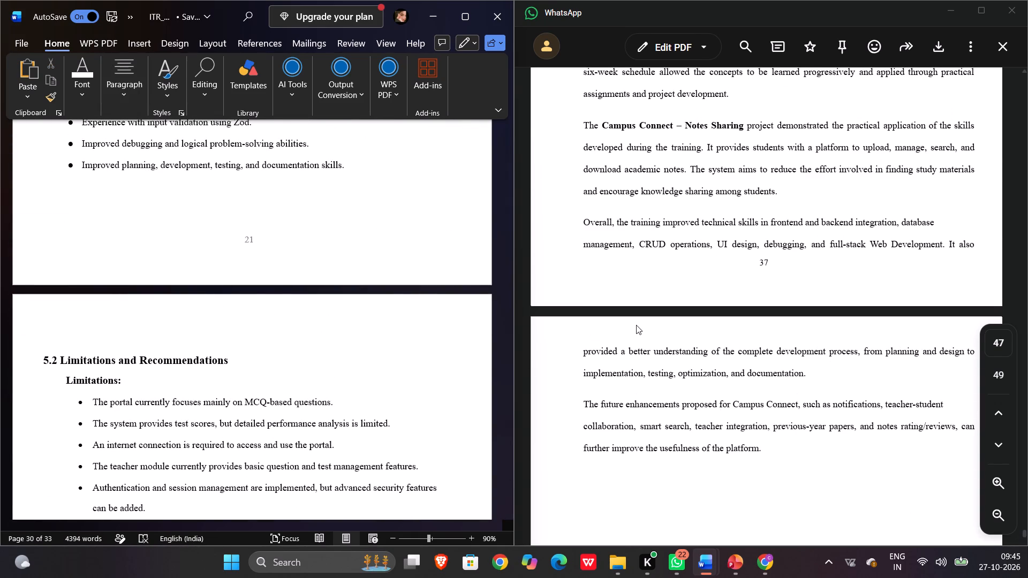
scroll(636, 325, up, 1)
scroll(361, 367, up, 1)
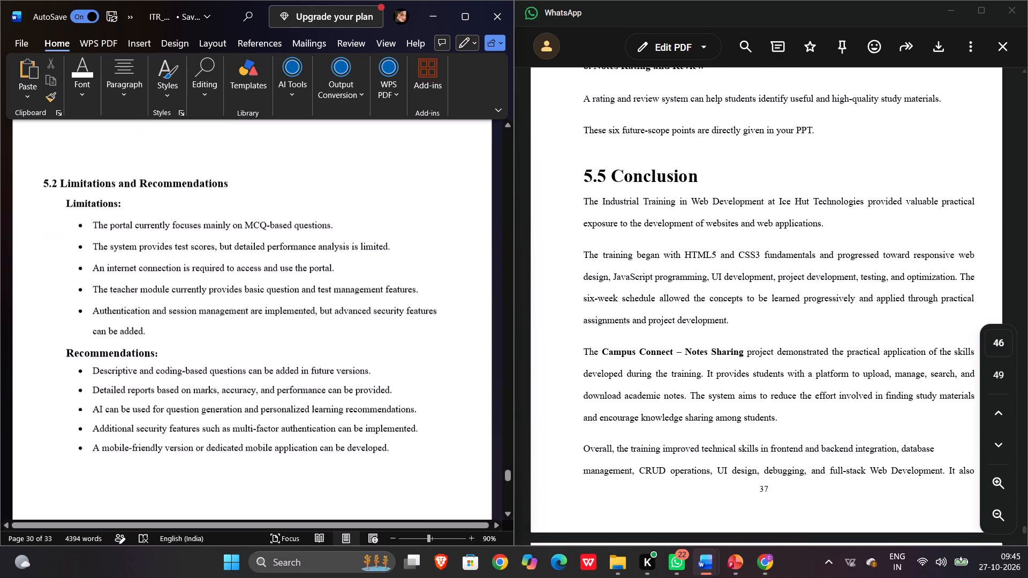
scroll(361, 367, up, 3)
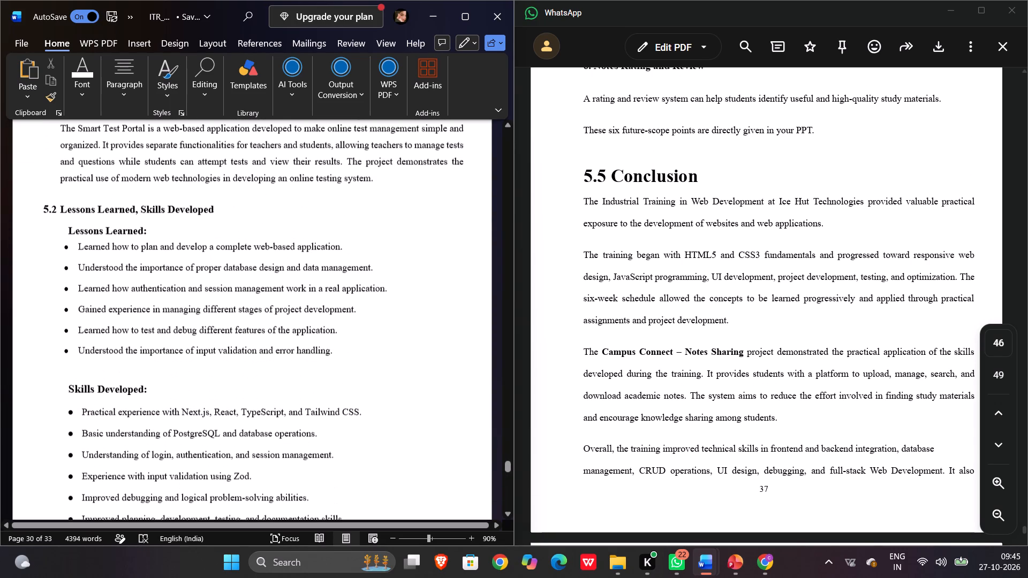
scroll(361, 367, up, 1)
scroll(698, 272, up, 2)
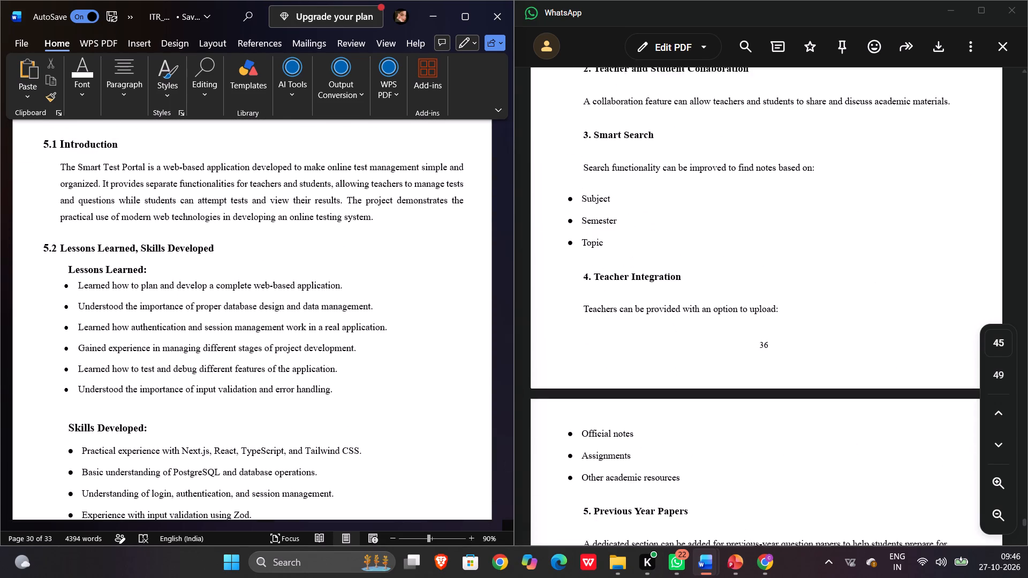
scroll(698, 272, up, 2)
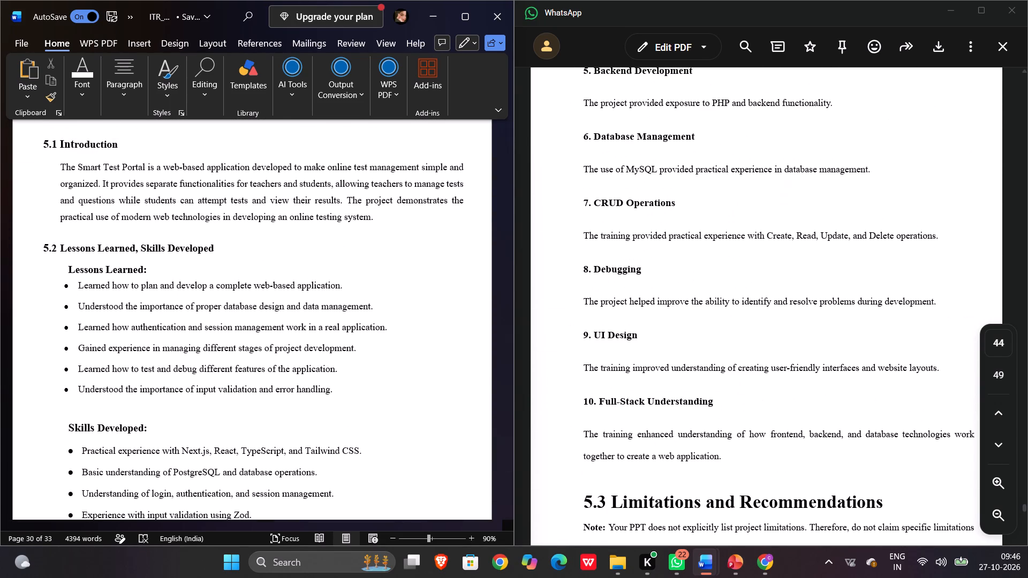
scroll(694, 337, up, 1)
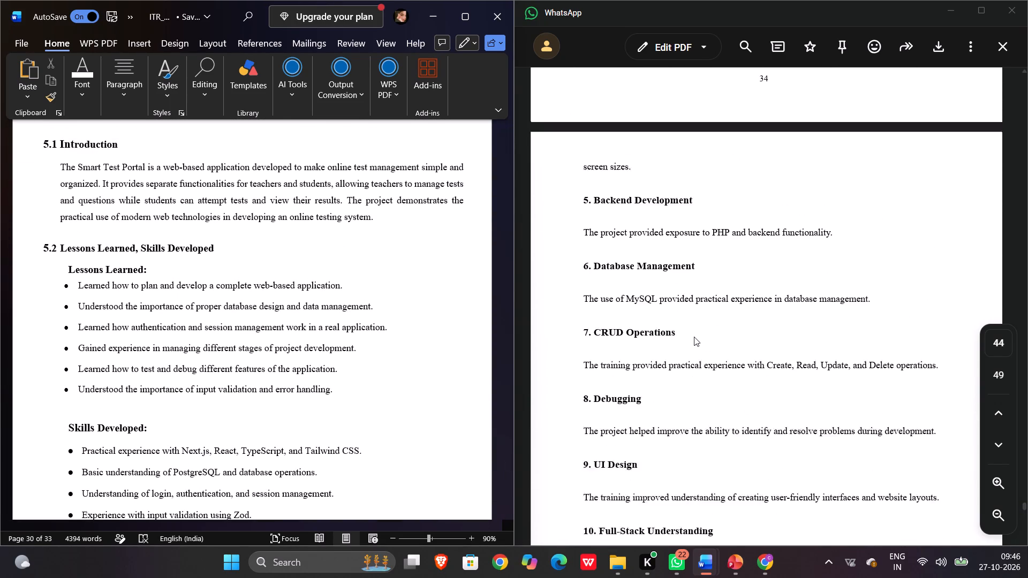
scroll(694, 337, up, 3)
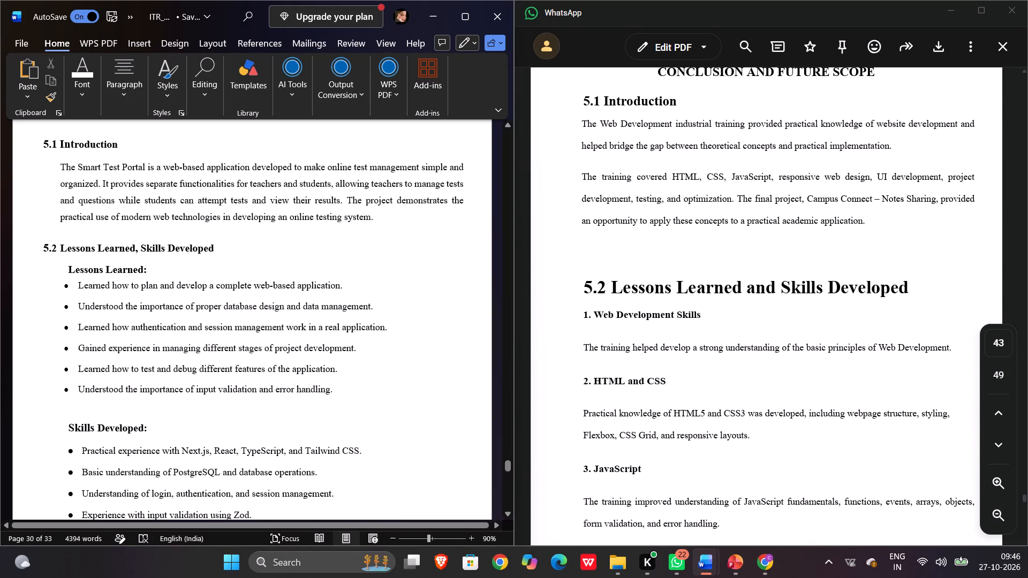
scroll(407, 319, up, 2)
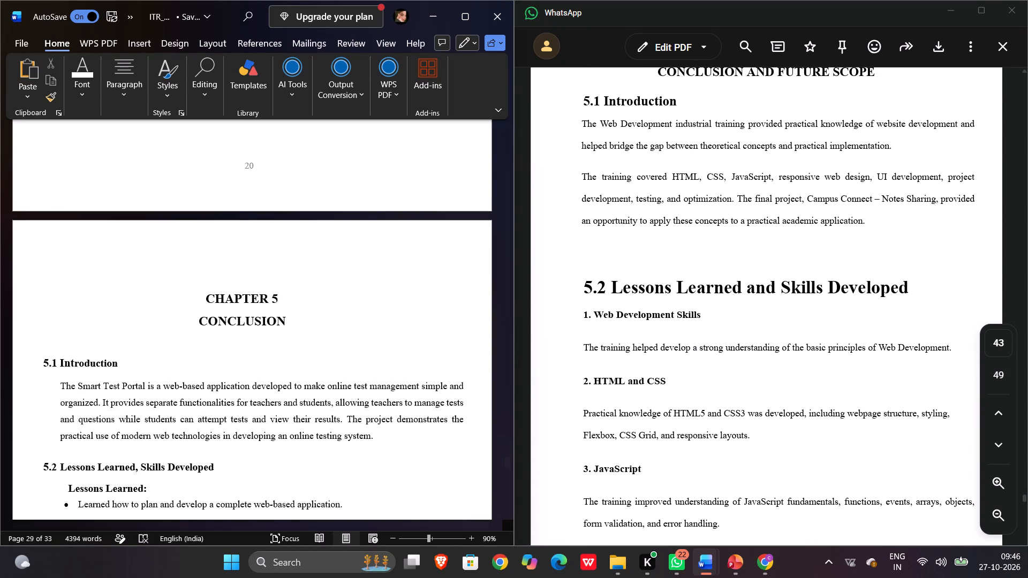
scroll(238, 390, down, 8)
scroll(238, 390, up, 1)
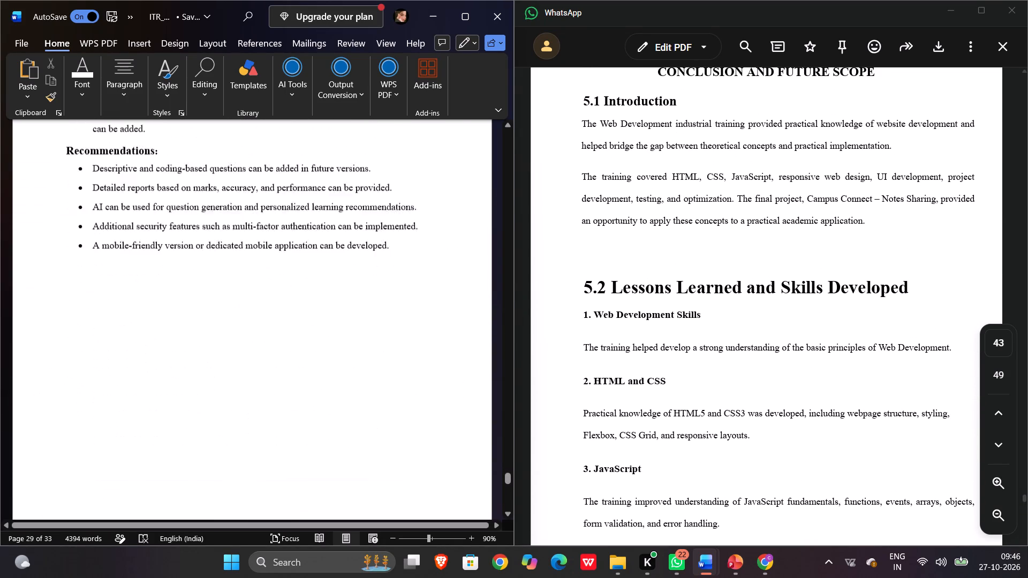
scroll(285, 353, right, 1)
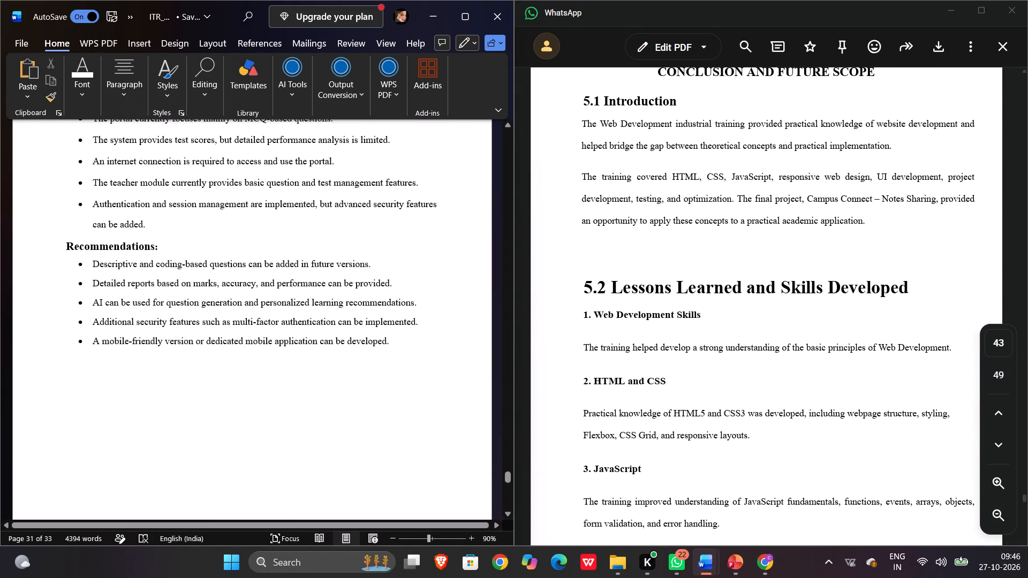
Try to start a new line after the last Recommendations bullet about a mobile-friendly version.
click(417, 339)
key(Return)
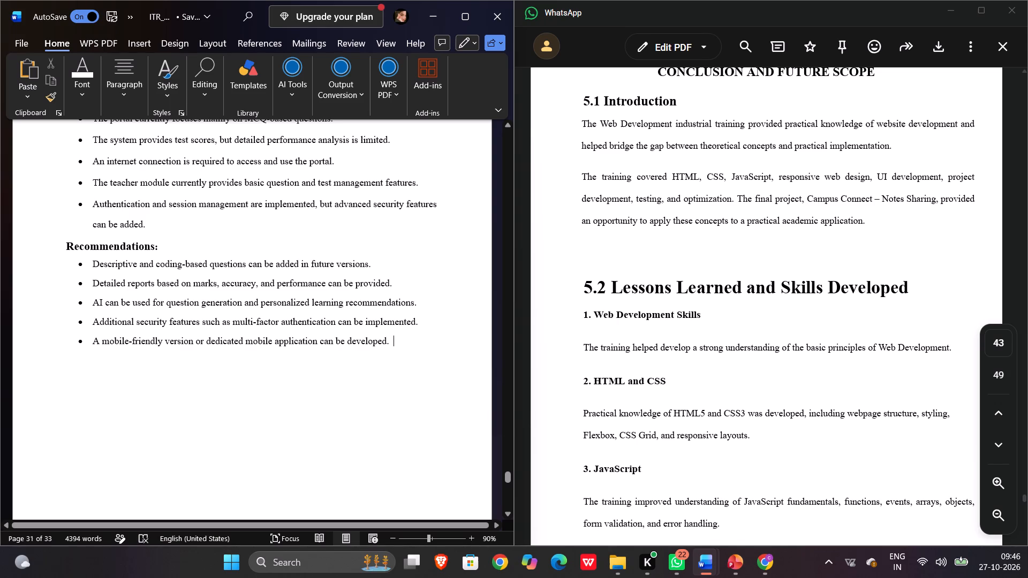
Renumber the "Limitations and Recommendations" heading in Chapter 5 as 5.3.
scroll(417, 339, right, 1)
scroll(625, 274, down, 7)
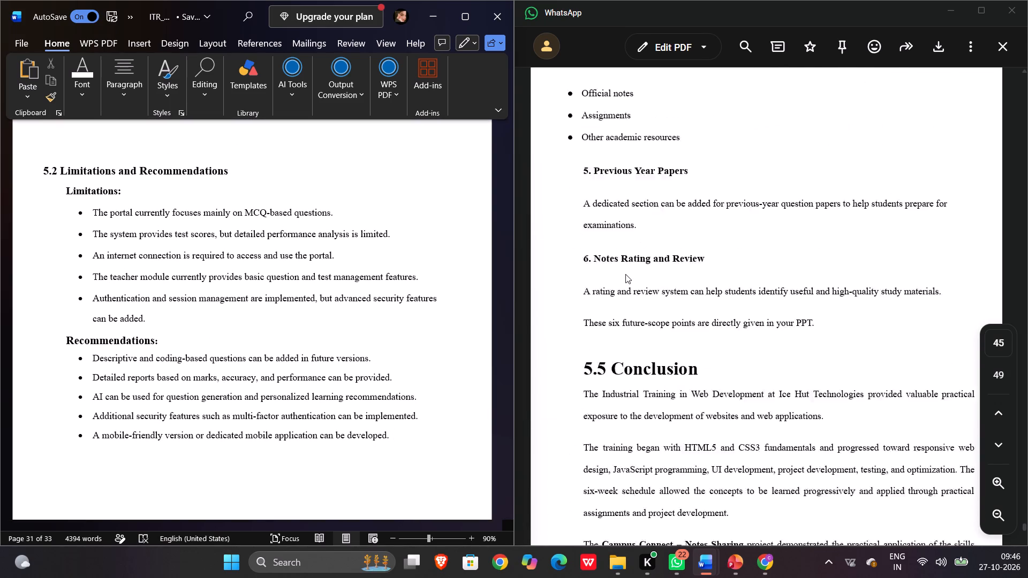
scroll(625, 274, down, 2)
scroll(331, 345, up, 1)
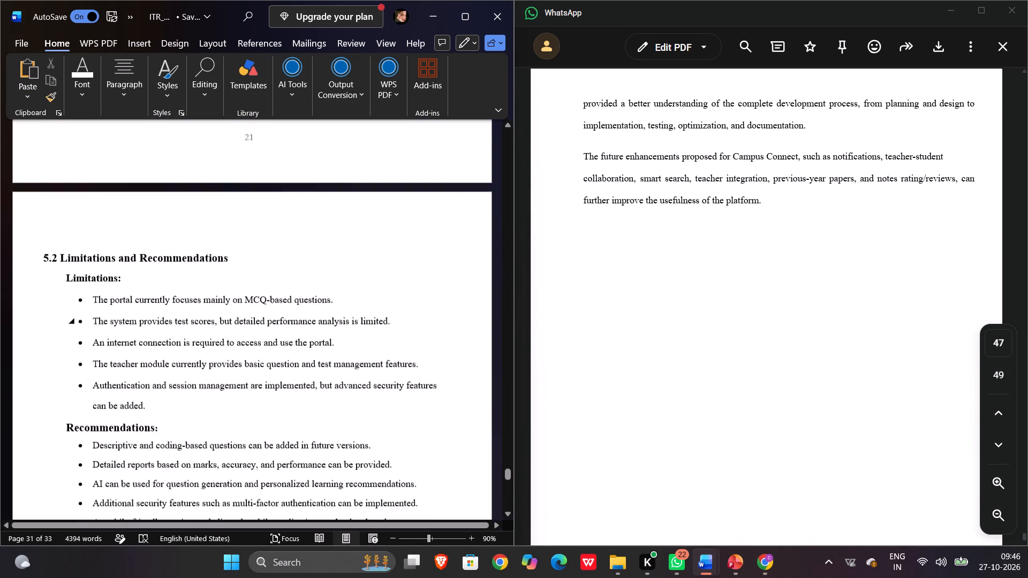
scroll(331, 345, up, 1)
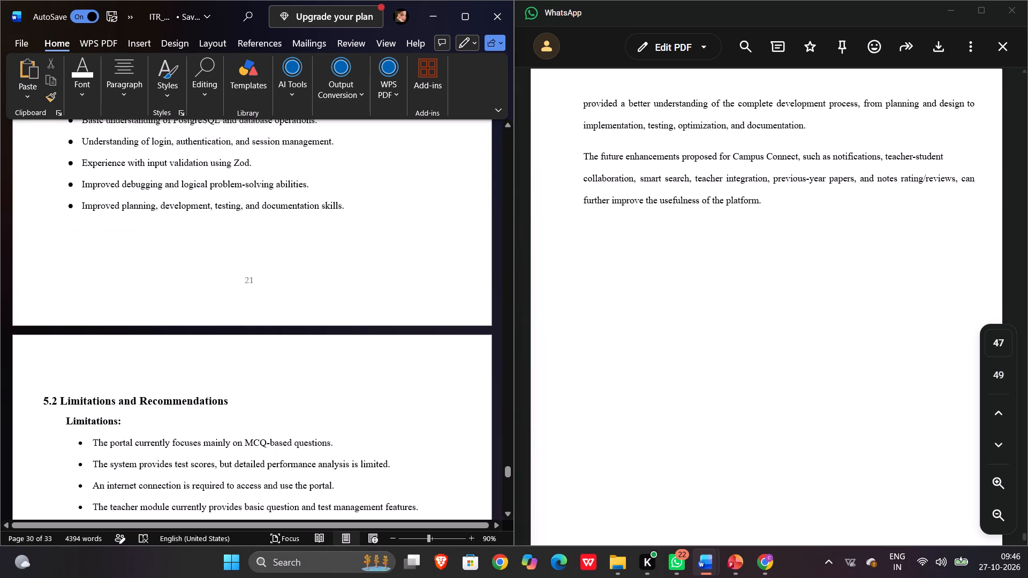
scroll(331, 345, down, 1)
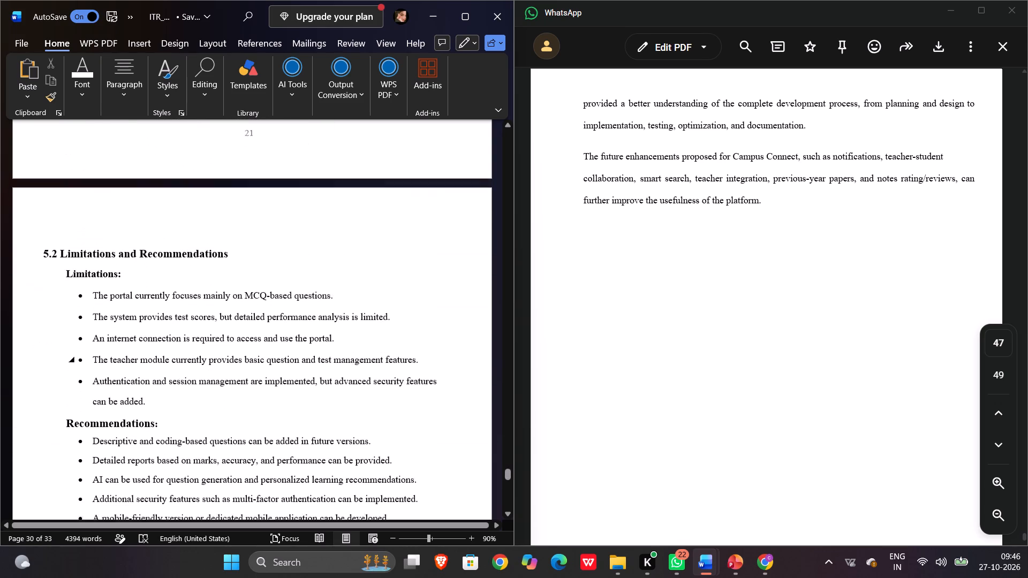
scroll(331, 345, down, 1)
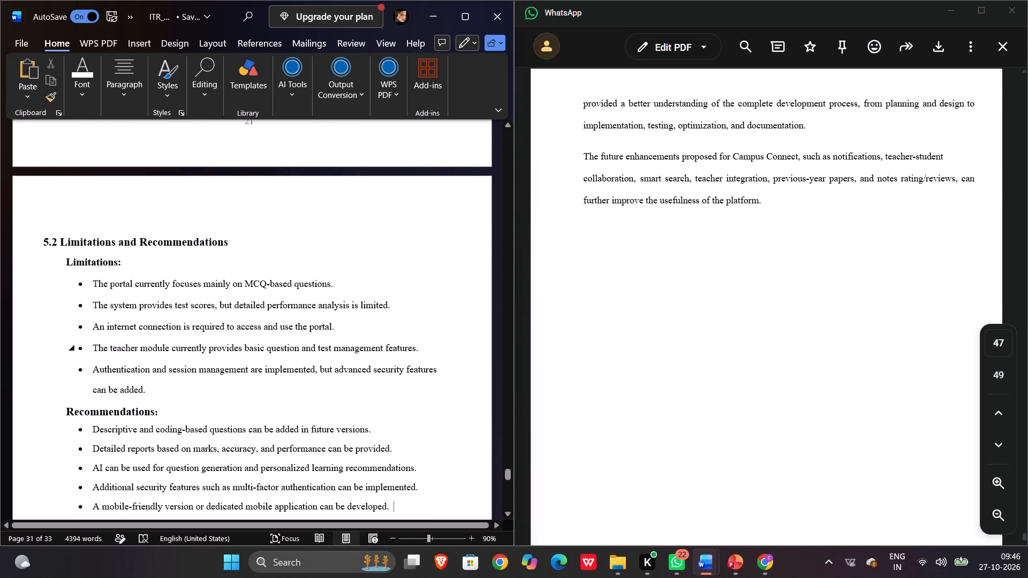
scroll(331, 345, down, 1)
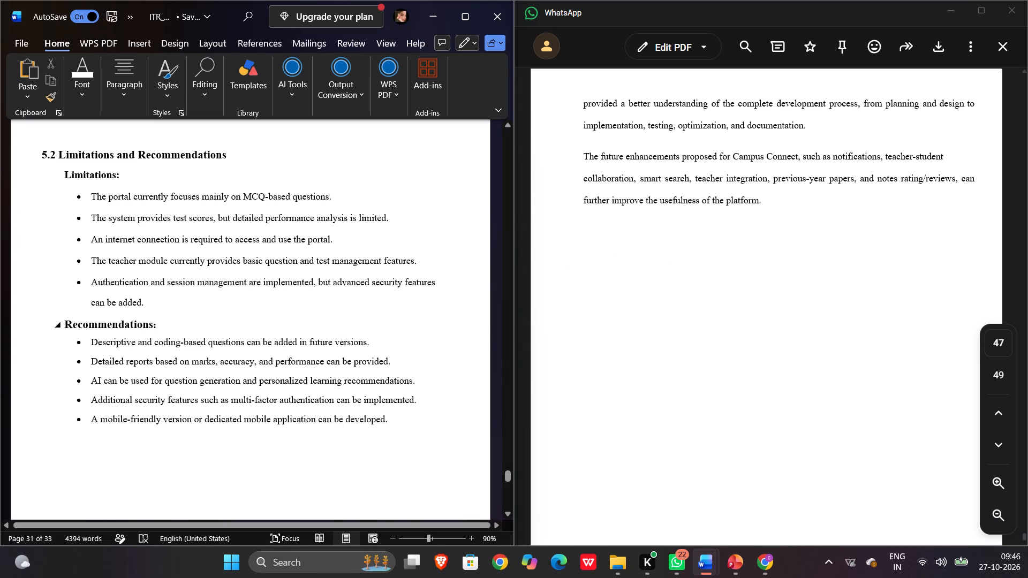
scroll(364, 325, up, 6)
scroll(364, 325, right, 1)
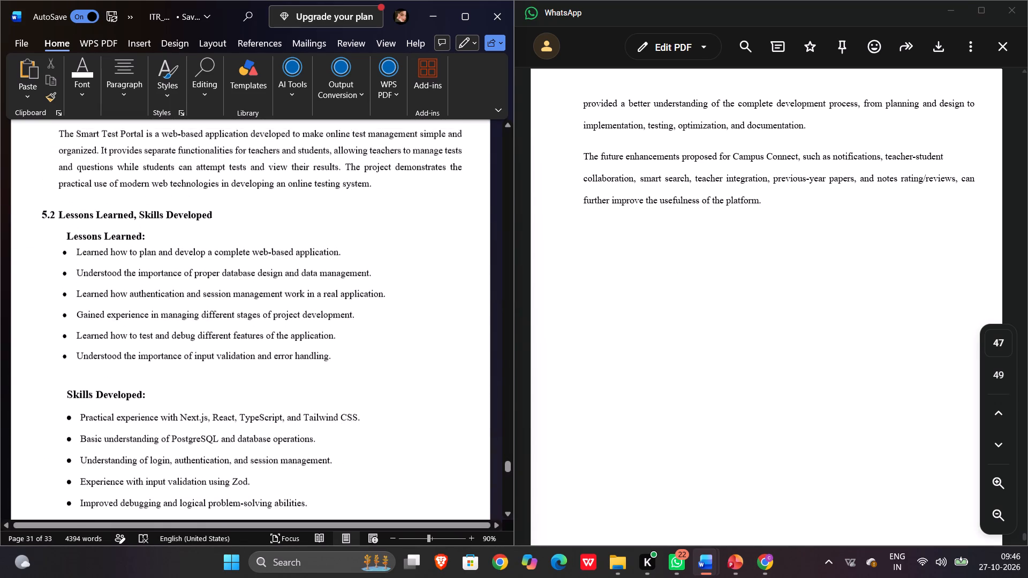
scroll(364, 325, right, 1)
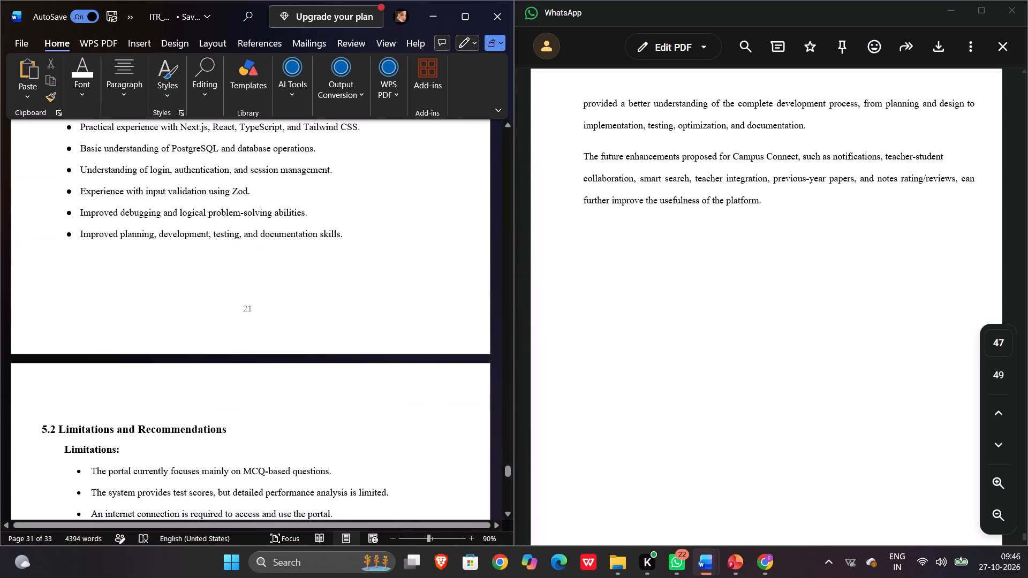
click(55, 432)
key(BackSpace)
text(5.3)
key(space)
Check what follows section 5.3 against the Notes Rating and Review and 5.5 Conclusion parts of the sample report.
scroll(171, 317, right, 1)
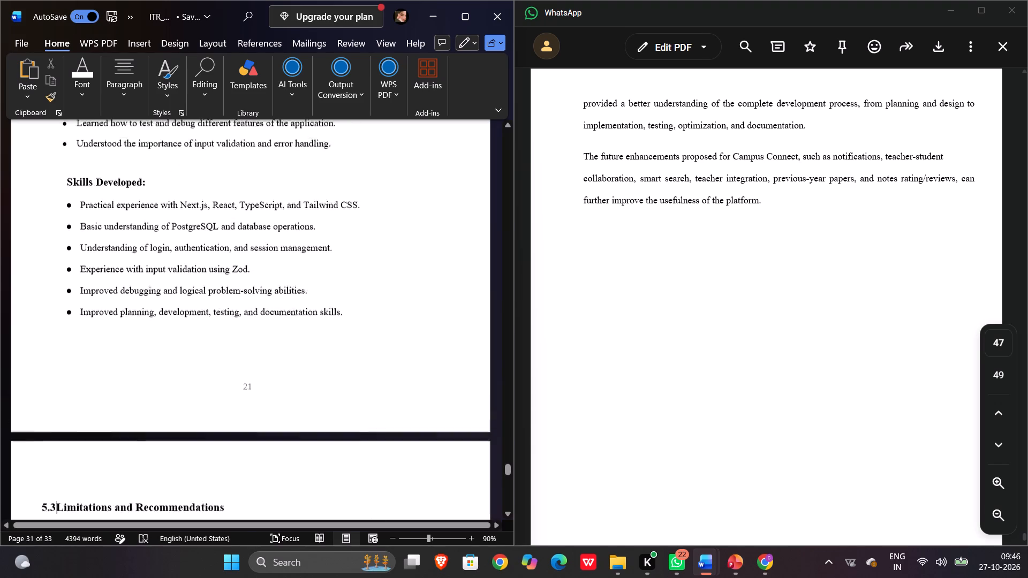
scroll(171, 317, right, 1)
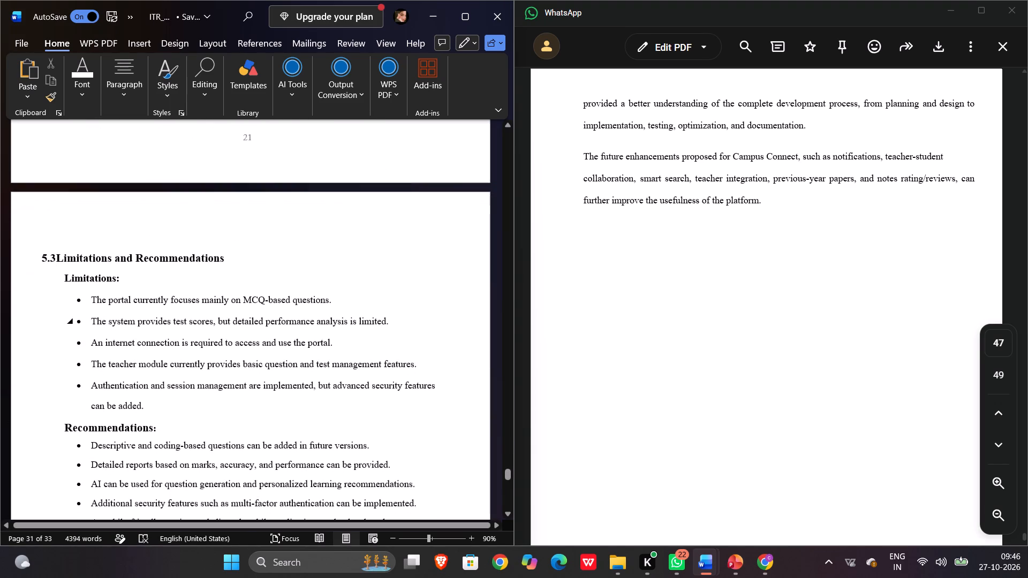
scroll(171, 317, down, 1)
scroll(779, 197, up, 2)
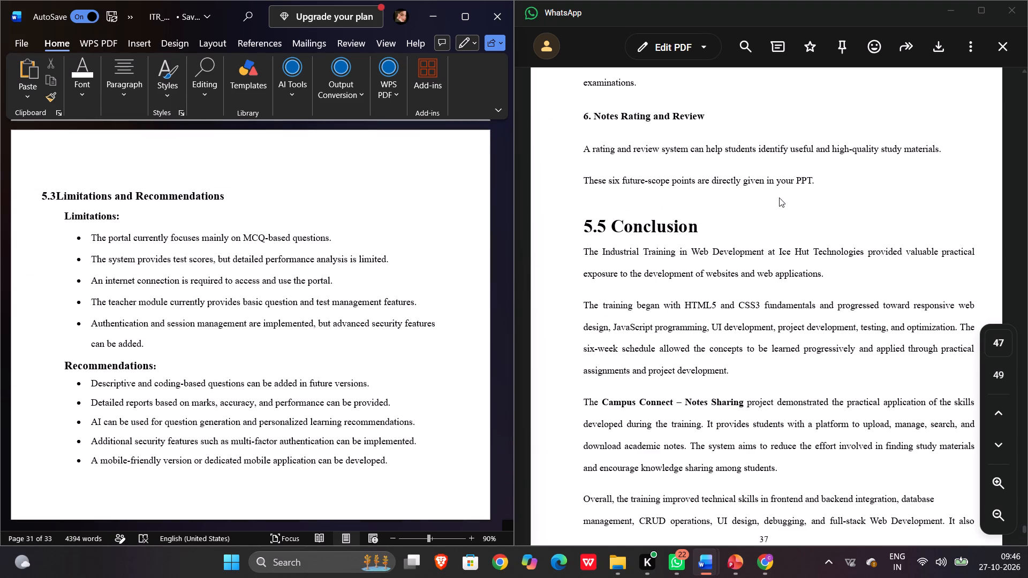
scroll(779, 197, up, 1)
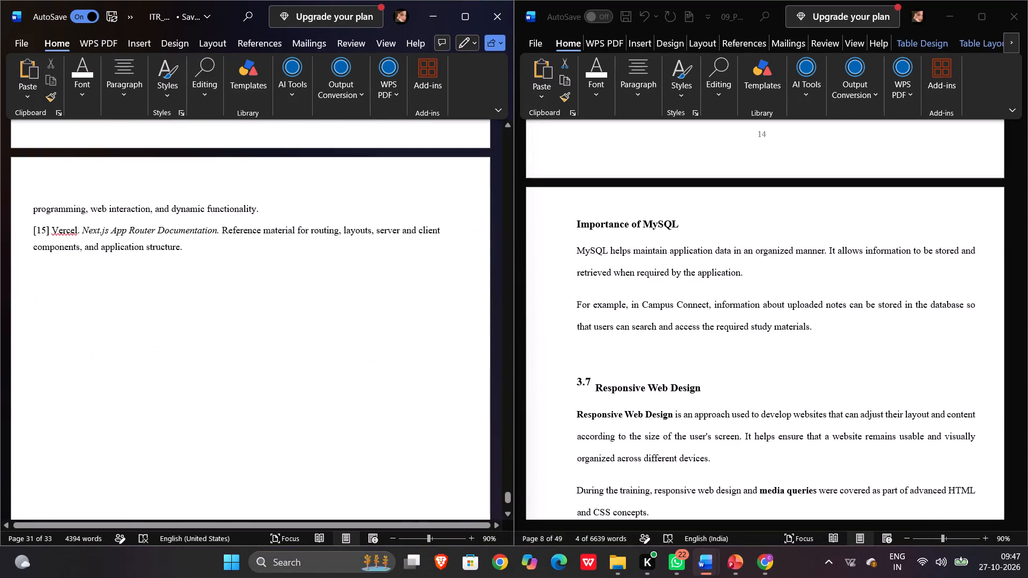
scroll(359, 347, up, 8)
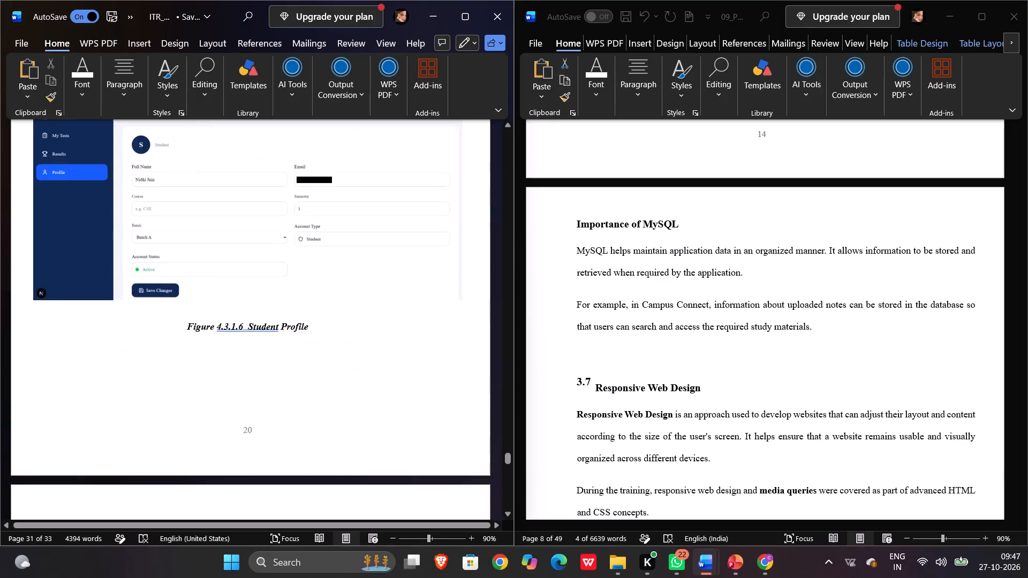
scroll(359, 347, down, 9)
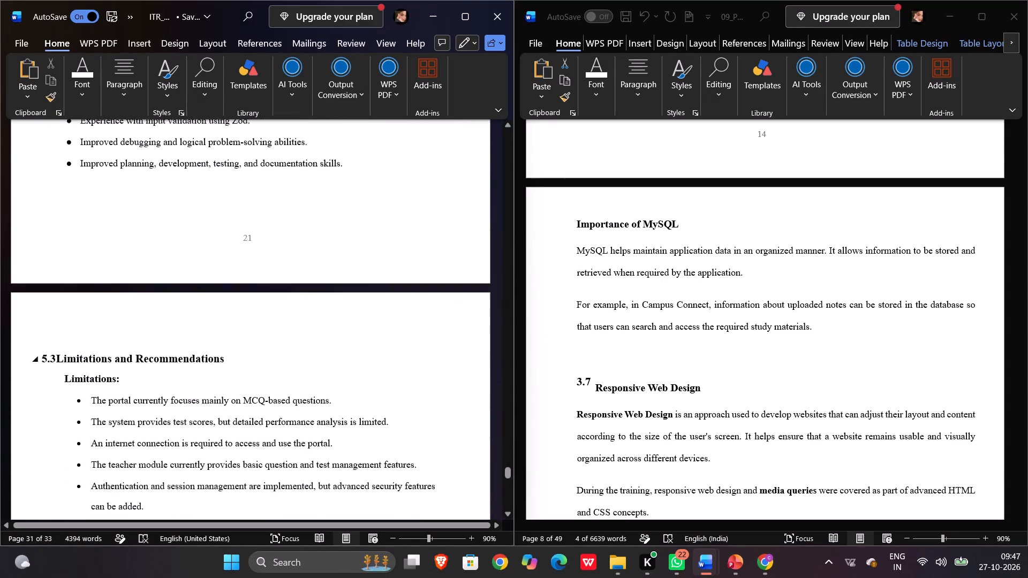
scroll(359, 347, down, 2)
scroll(359, 347, up, 1)
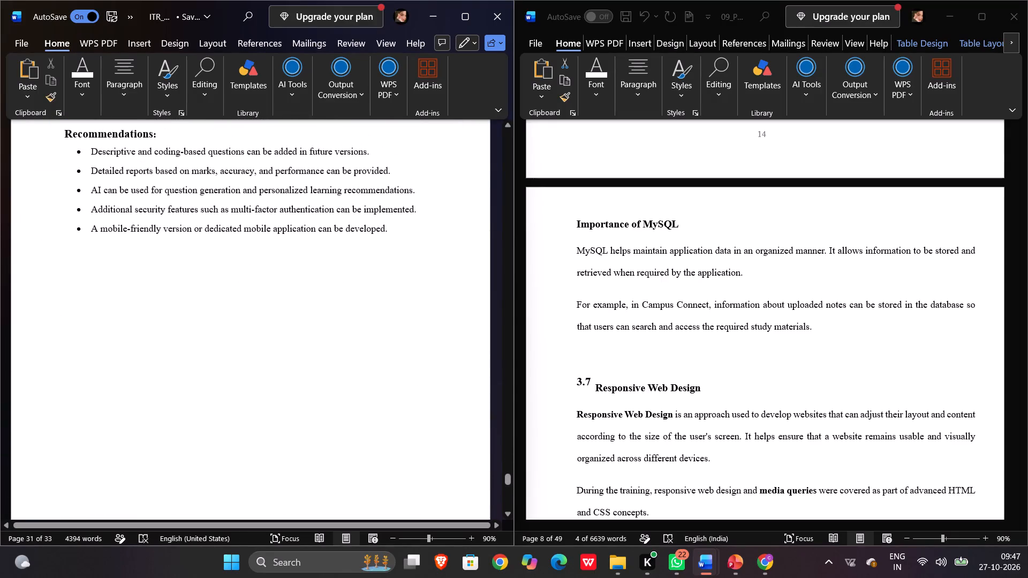
click(417, 238)
key(Return)
key(Return)
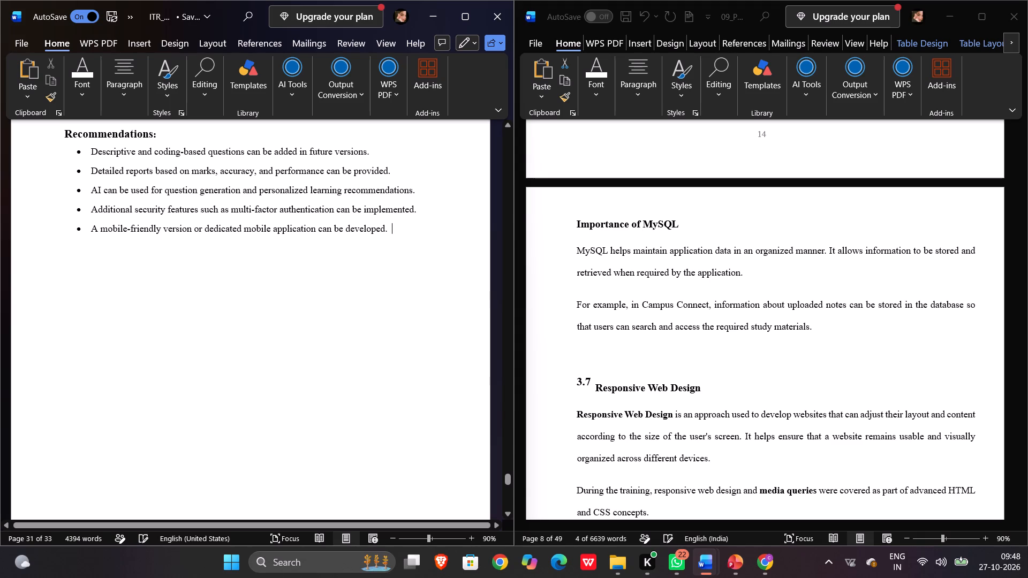
click(407, 250)
key(Return)
click(370, 250)
click(379, 264)
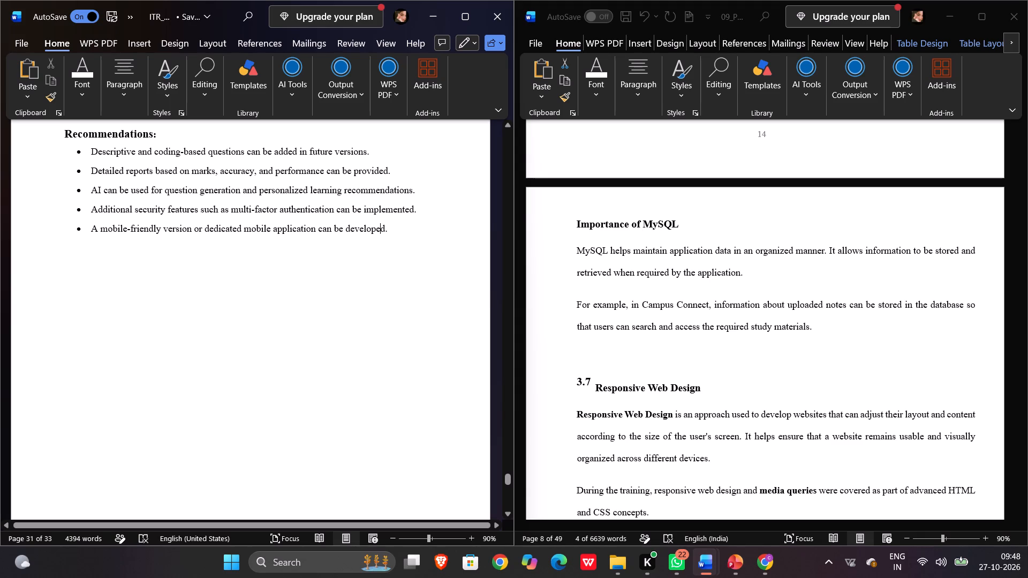
click(354, 273)
click(373, 334)
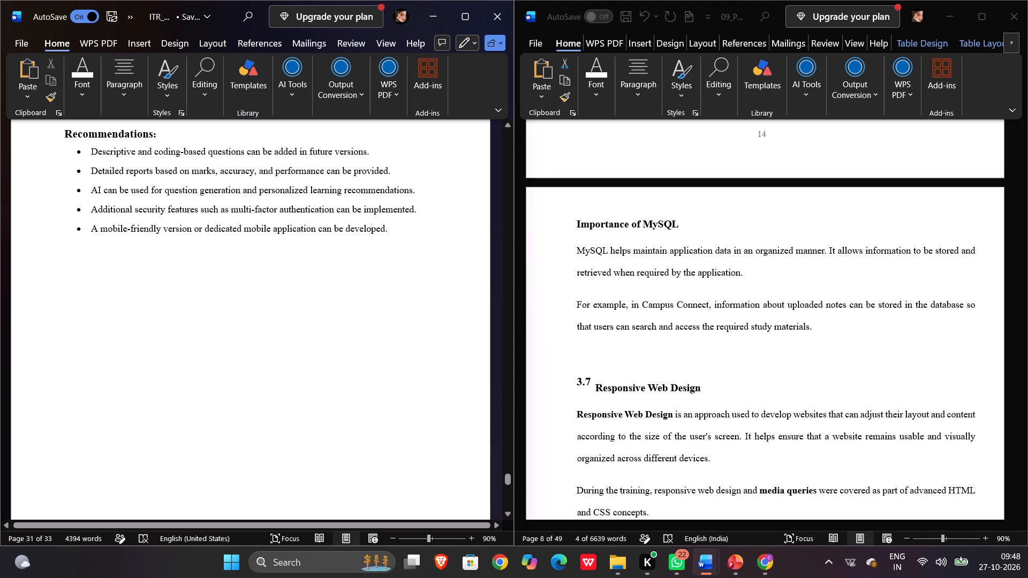
click(318, 332)
click(399, 229)
key(ctrl+v)
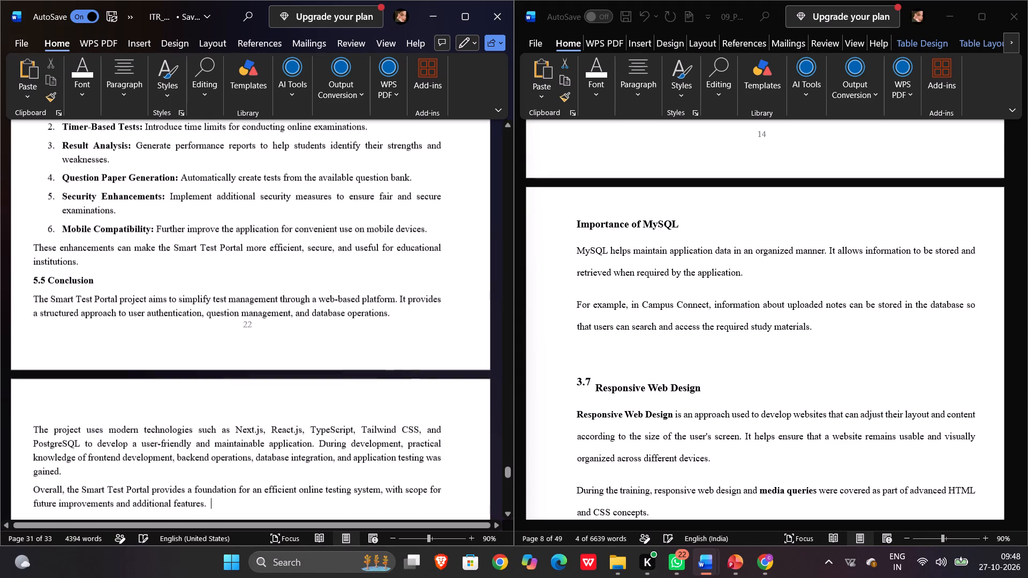
Set the font size of the pasted "5.4 Future Scope" heading to 14.
scroll(314, 275, up, 1)
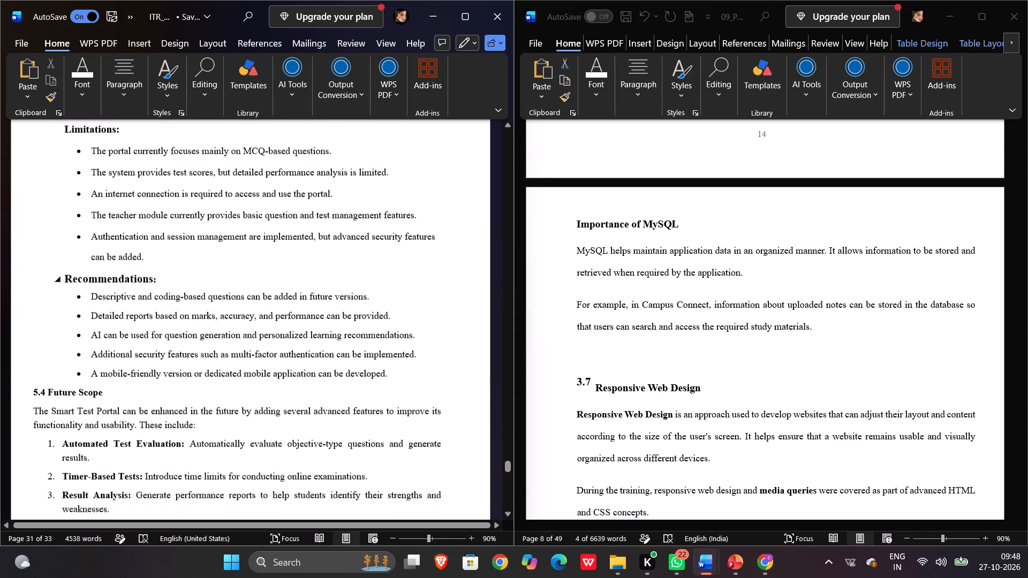
scroll(314, 275, up, 1)
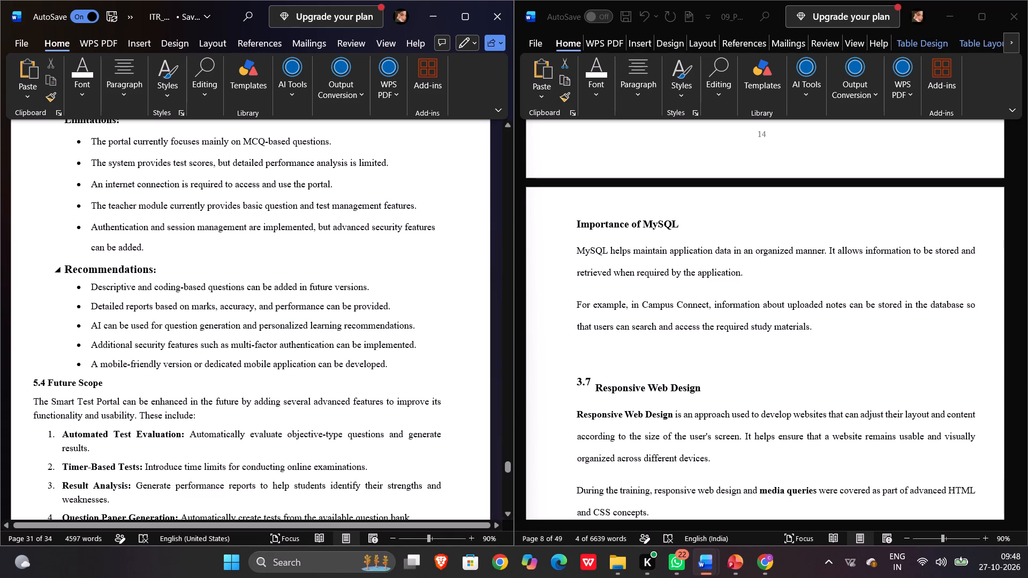
drag(107, 268, 122, 272)
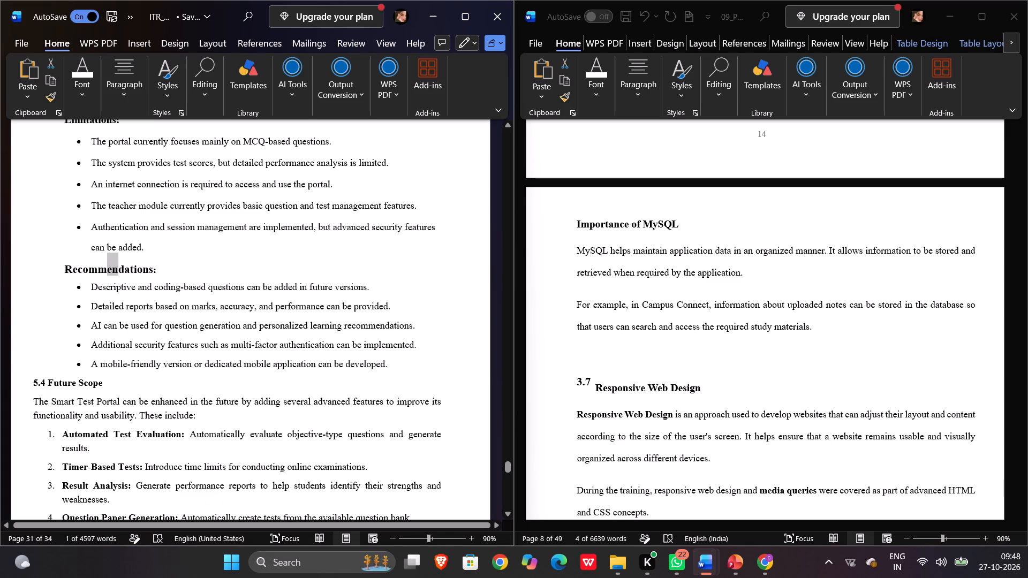
click(35, 382)
drag(35, 382, 98, 383)
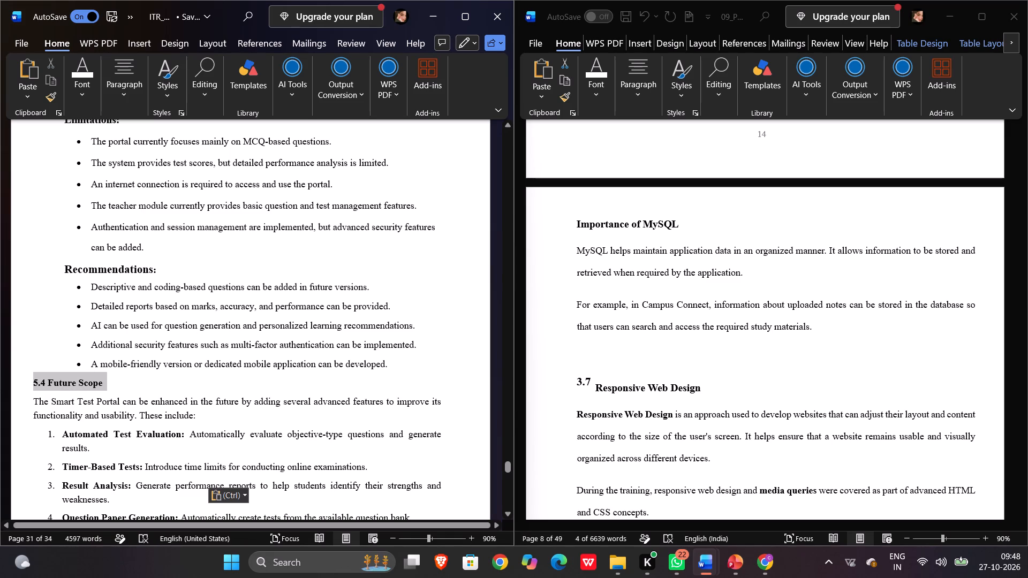
click(199, 338)
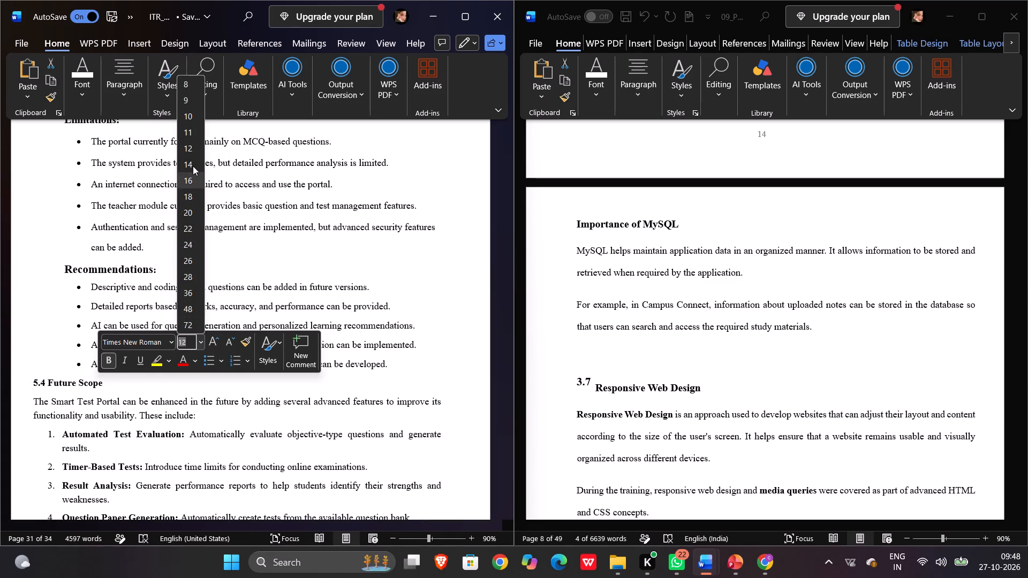
click(193, 166)
click(190, 423)
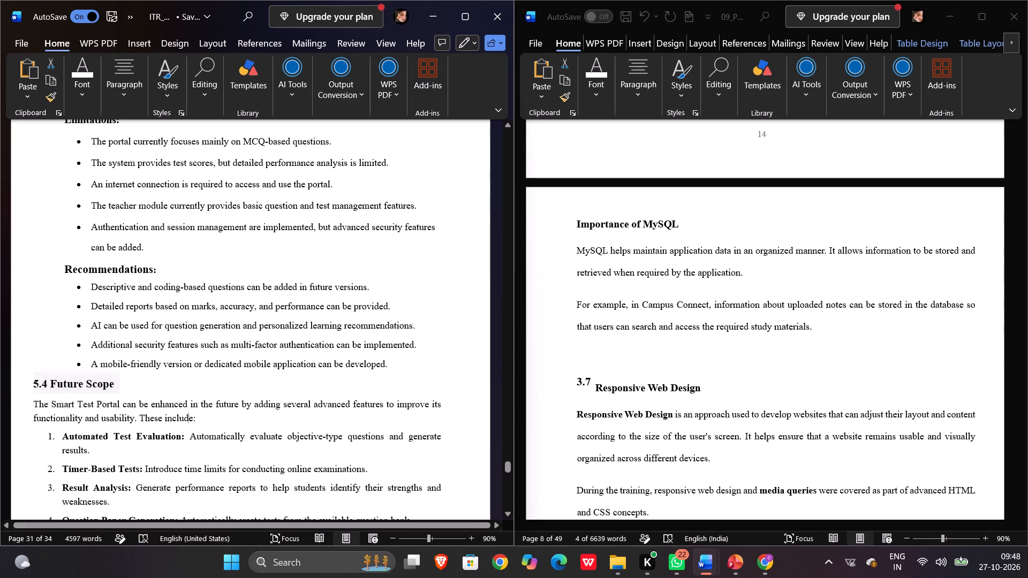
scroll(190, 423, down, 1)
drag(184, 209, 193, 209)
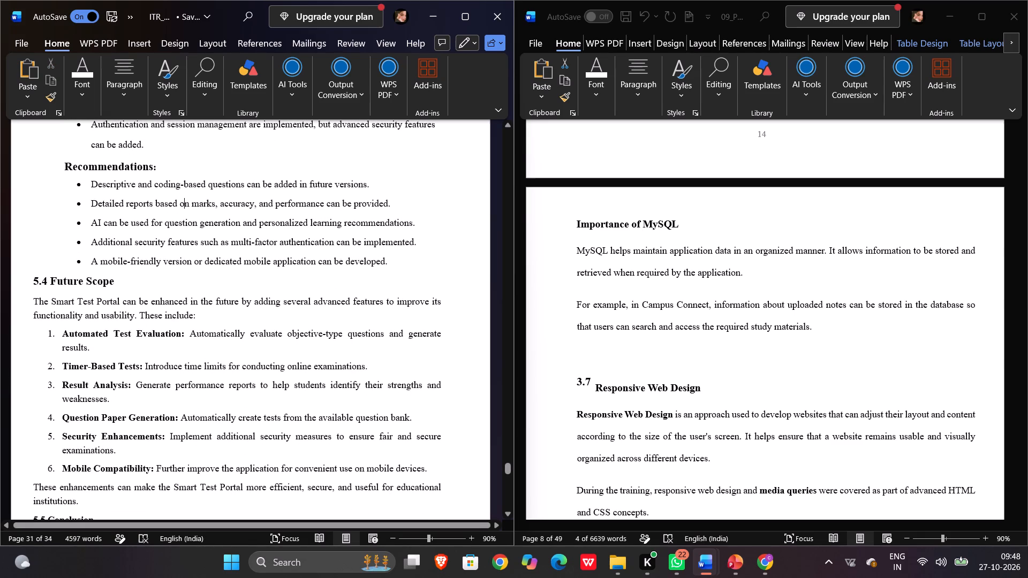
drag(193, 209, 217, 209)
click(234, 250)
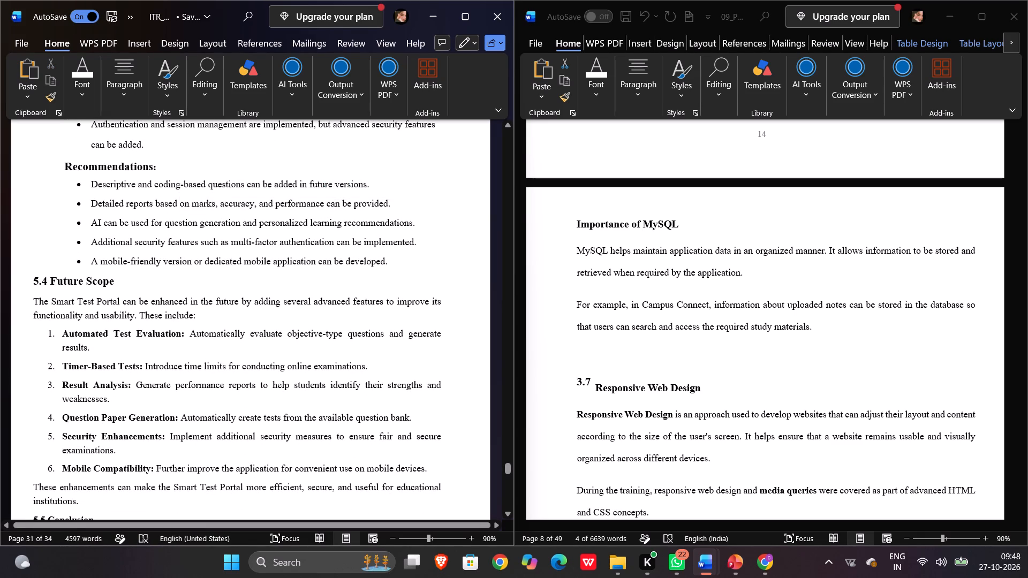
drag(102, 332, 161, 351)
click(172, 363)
Set the font size of the "5.5 Conclusion" heading to 14.
scroll(172, 363, down, 2)
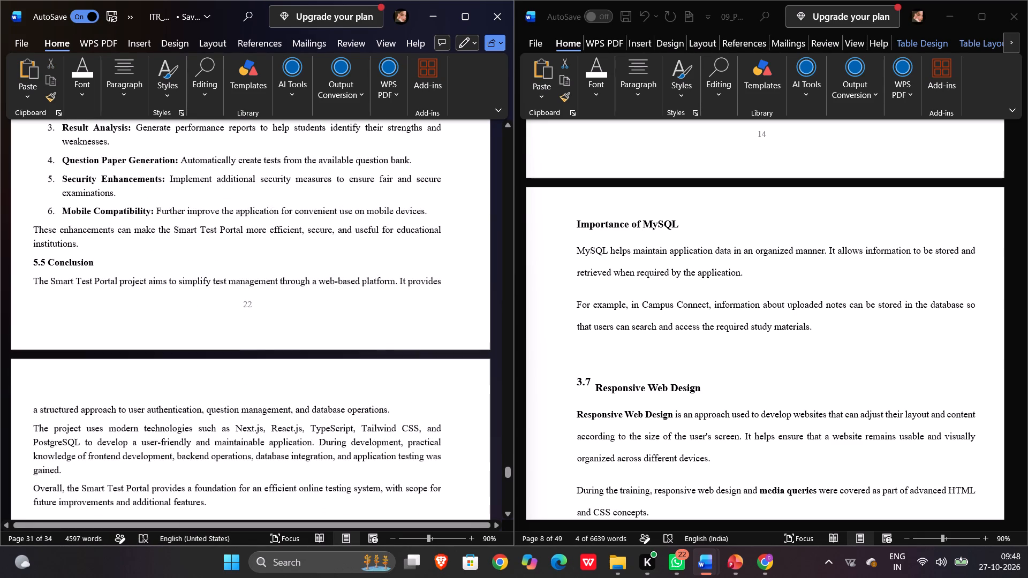
drag(31, 258, 67, 257)
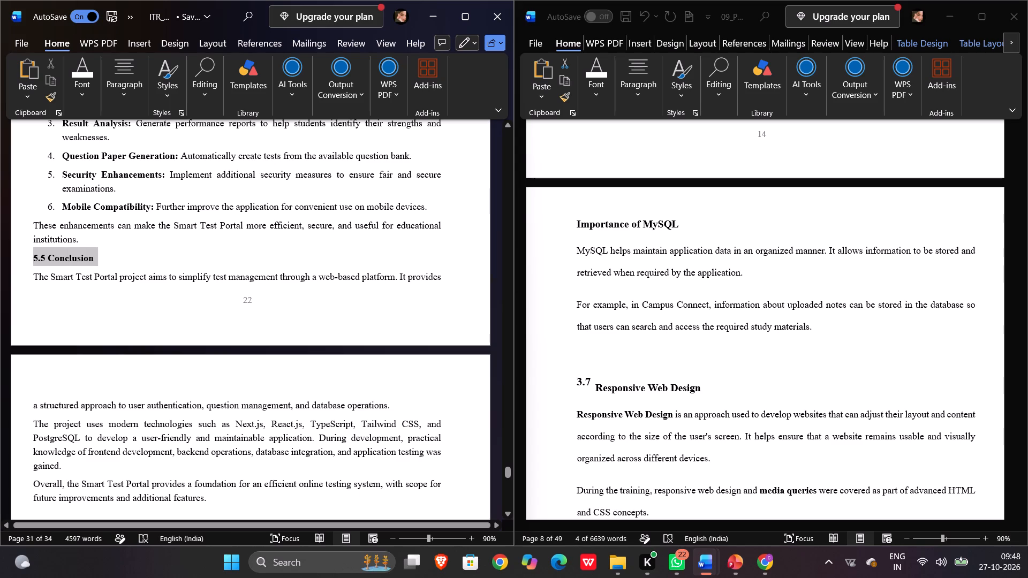
drag(67, 257, 81, 257)
click(180, 216)
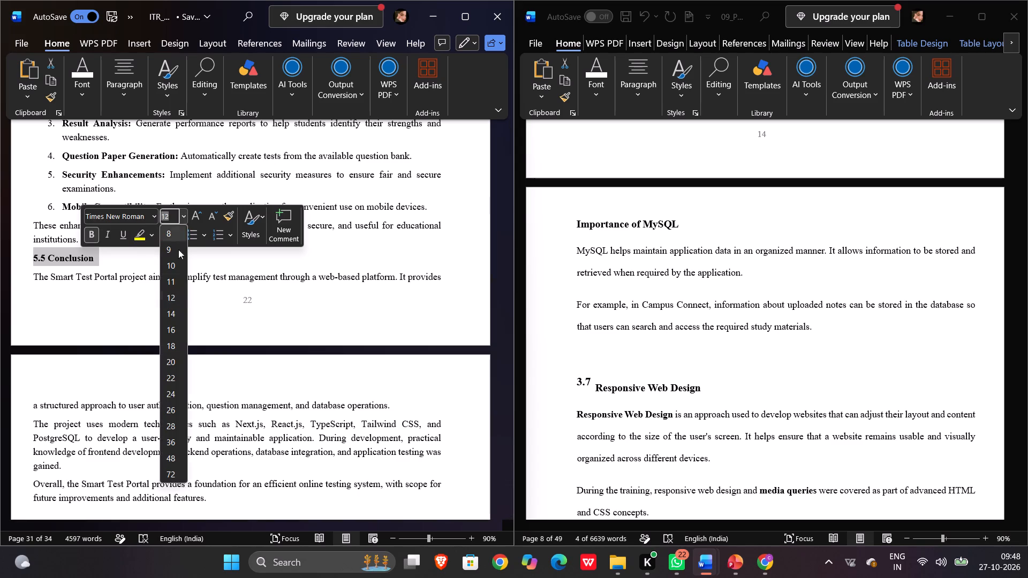
click(167, 310)
click(216, 306)
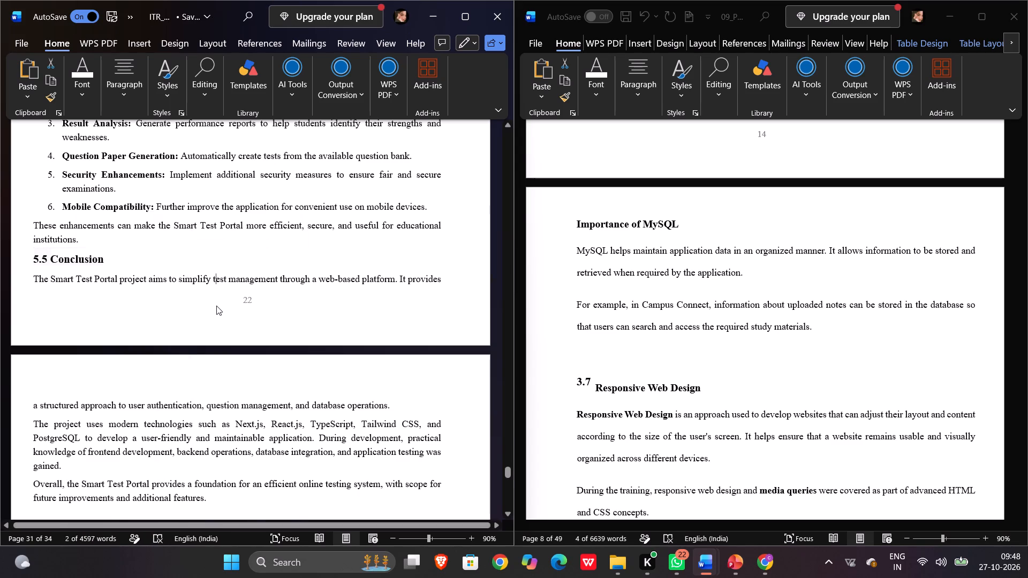
Insert three blank lines between the closing sentence of section 5.4 and the "5.5 Conclusion" heading.
scroll(216, 306, right, 1)
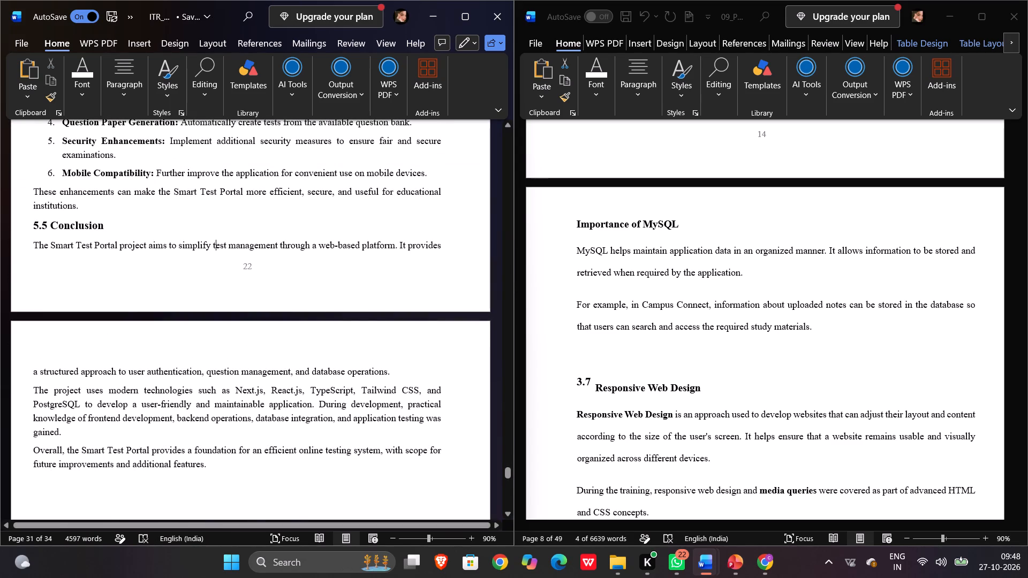
click(135, 209)
key(Return)
key(Return)
key(Return)
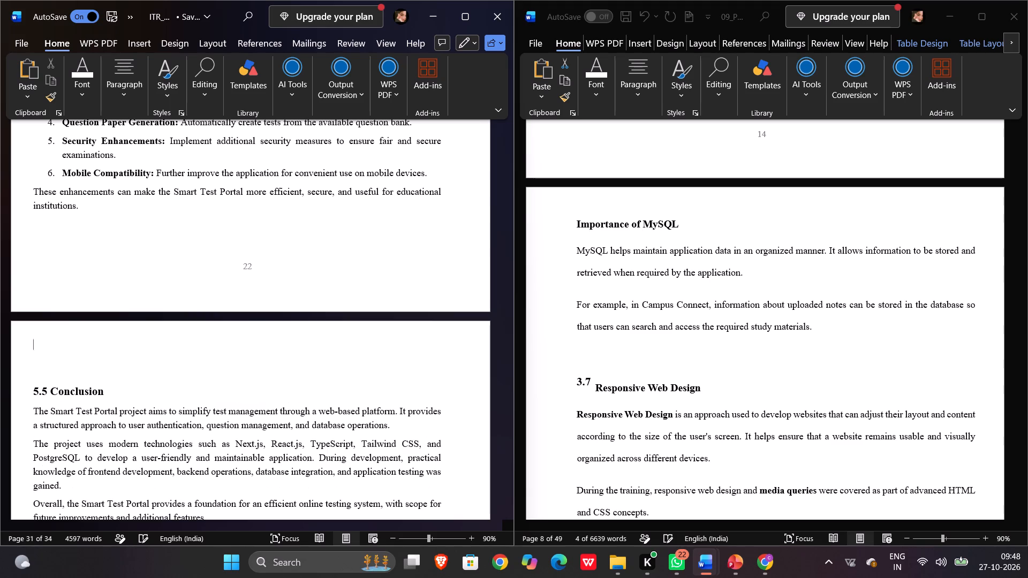
Add an unbulleted blank line between the last Recommendations bullet and the "5.4 Future Scope" heading.
scroll(135, 209, up, 4)
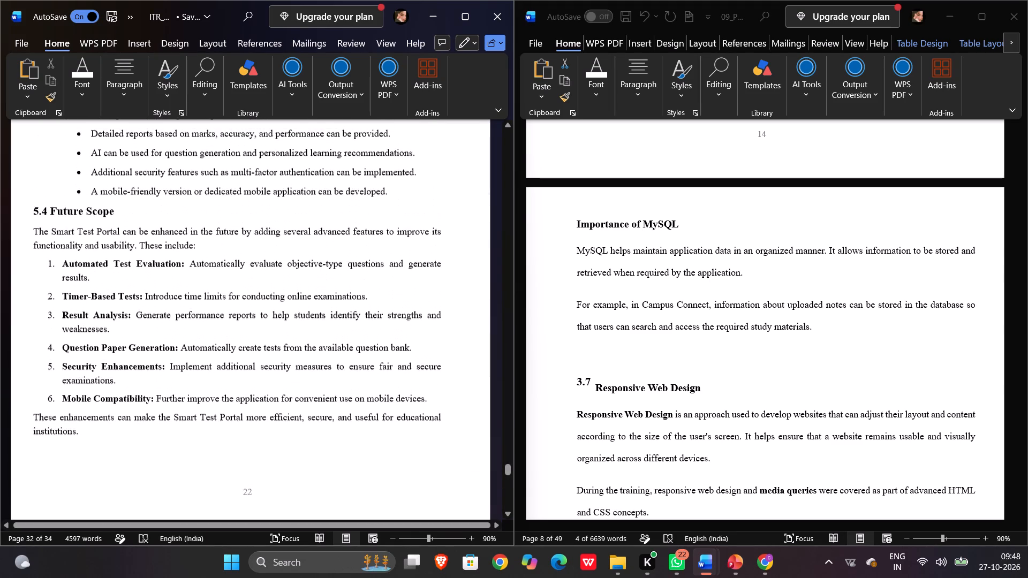
scroll(135, 209, up, 1)
scroll(139, 338, down, 1)
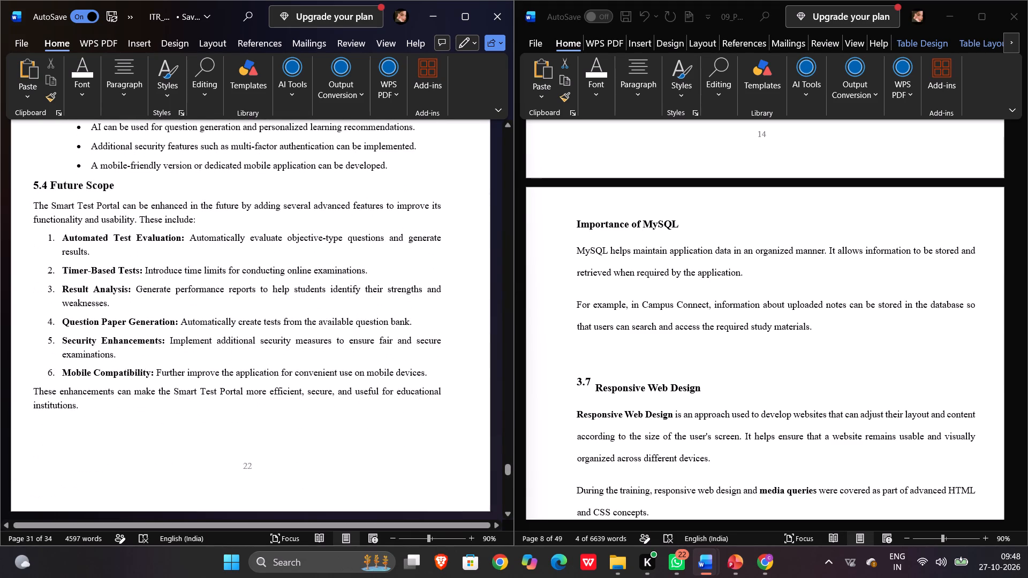
scroll(139, 338, down, 2)
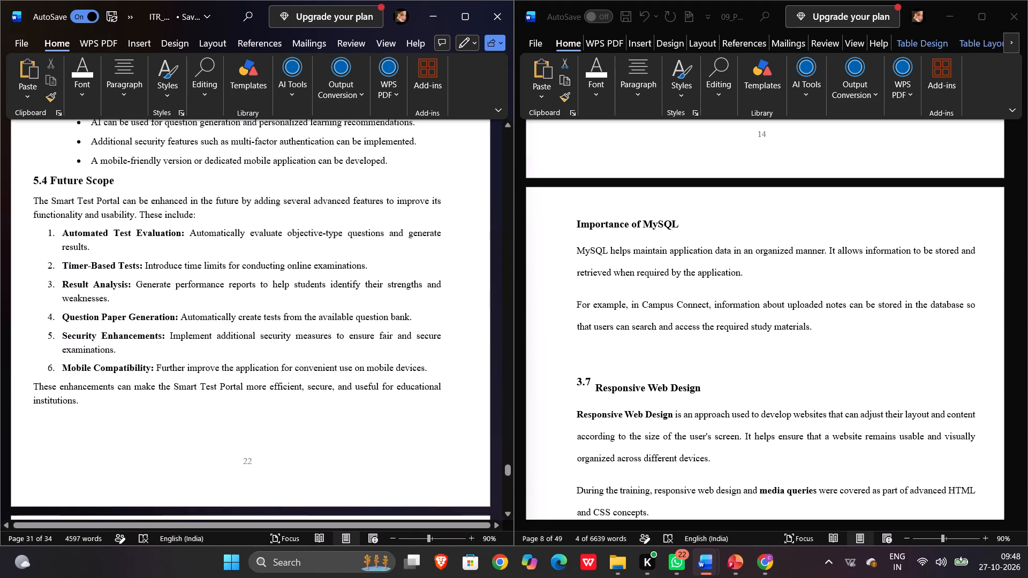
scroll(215, 327, up, 2)
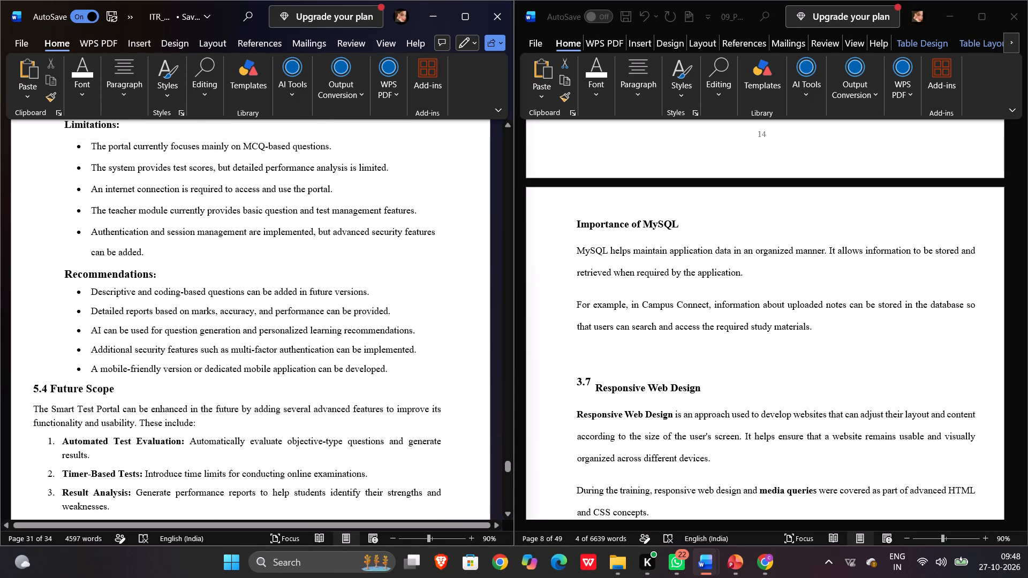
click(404, 372)
key(Return)
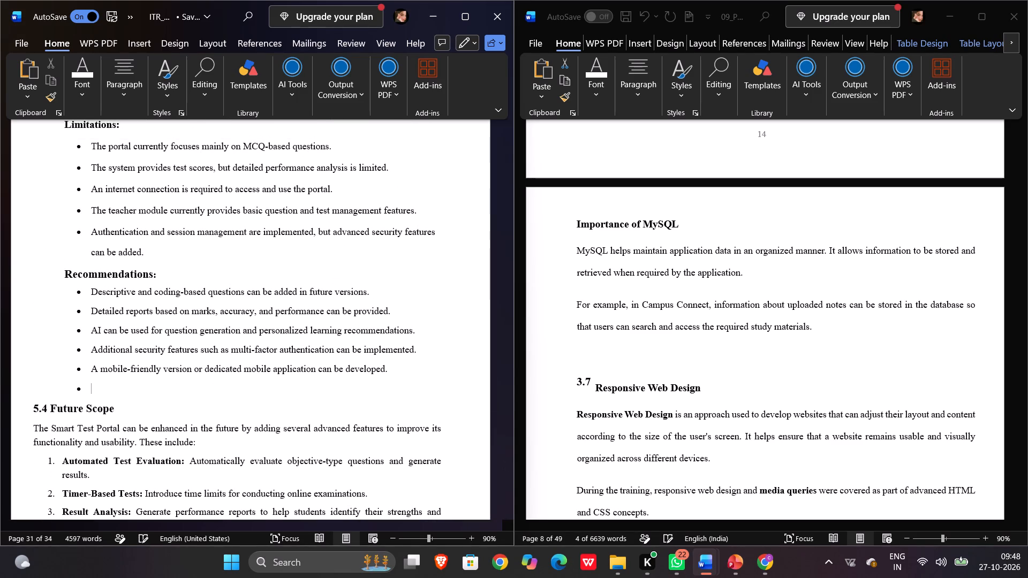
key(BackSpace)
Set the line spacing of the three body paragraphs under "5.5 Conclusion" to 1.5.
scroll(404, 372, down, 1)
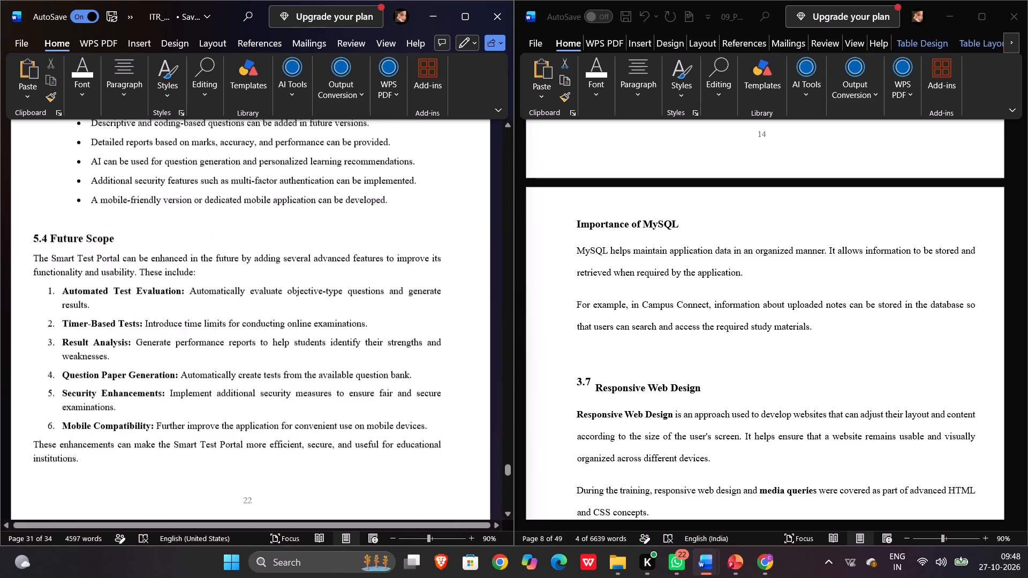
scroll(404, 372, down, 2)
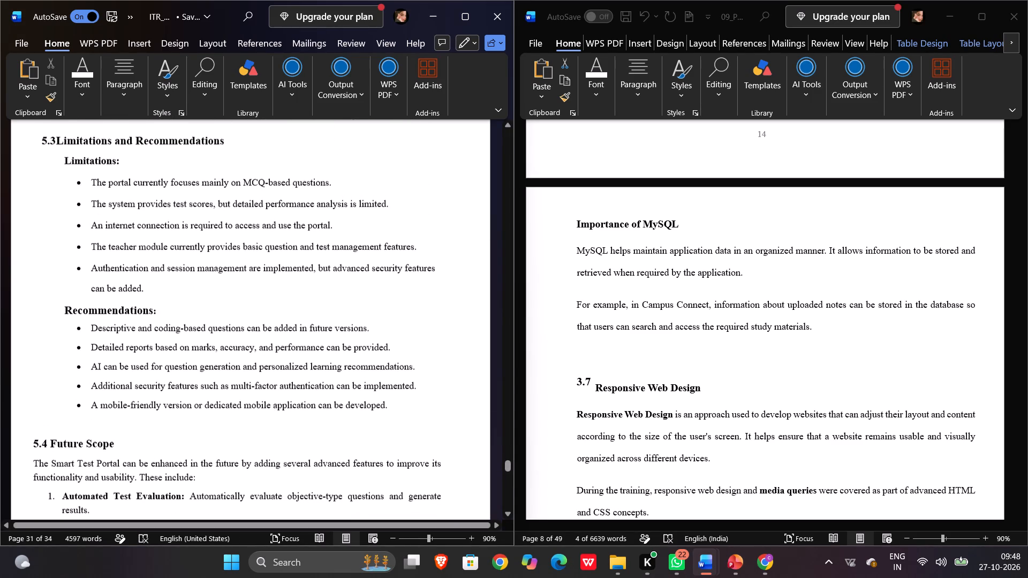
scroll(404, 372, down, 3)
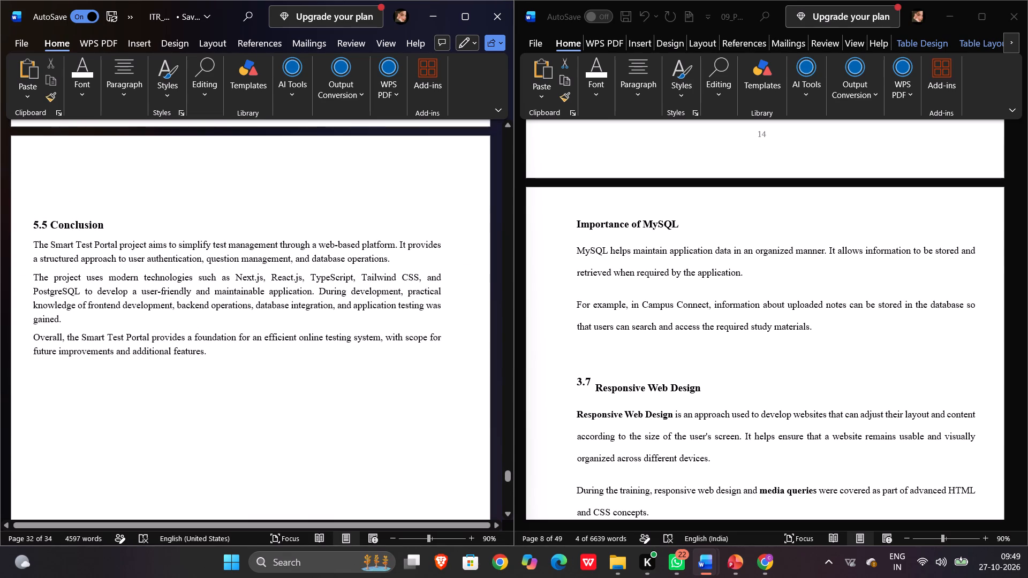
drag(33, 244, 196, 320)
drag(196, 320, 209, 353)
click(209, 353)
scroll(209, 353, down, 2)
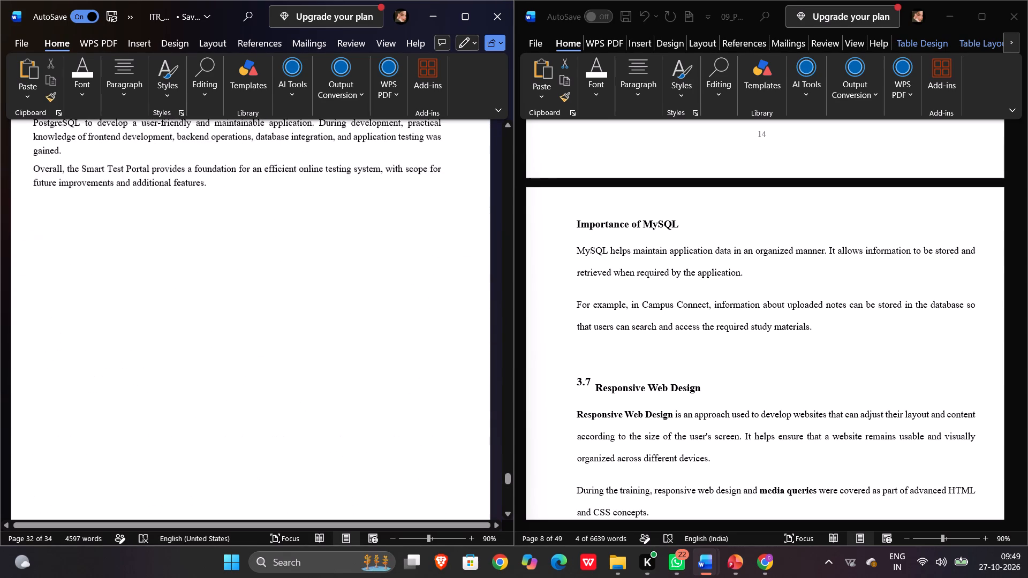
scroll(209, 353, down, 1)
drag(207, 294, 94, 252)
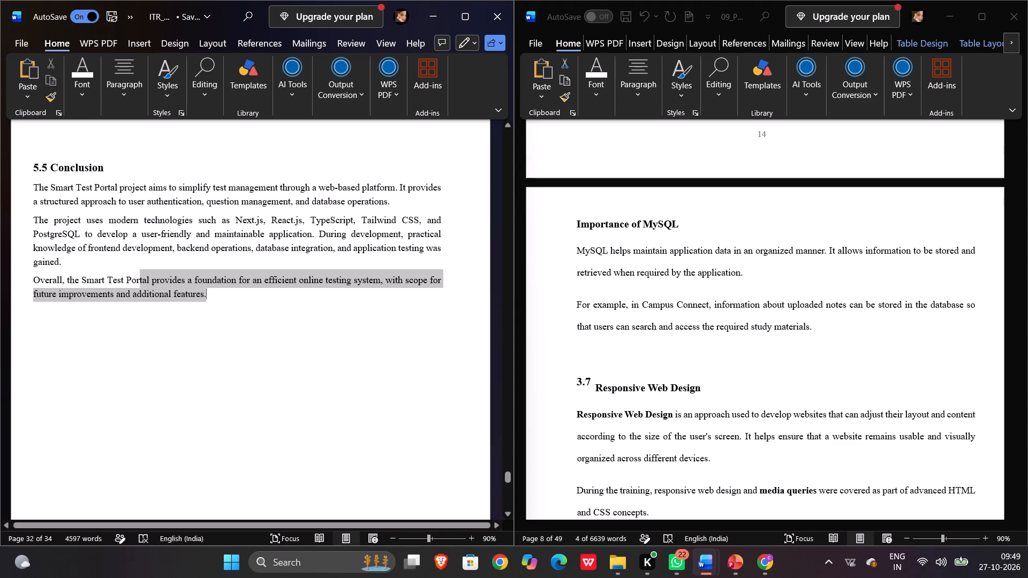
drag(94, 252, 33, 182)
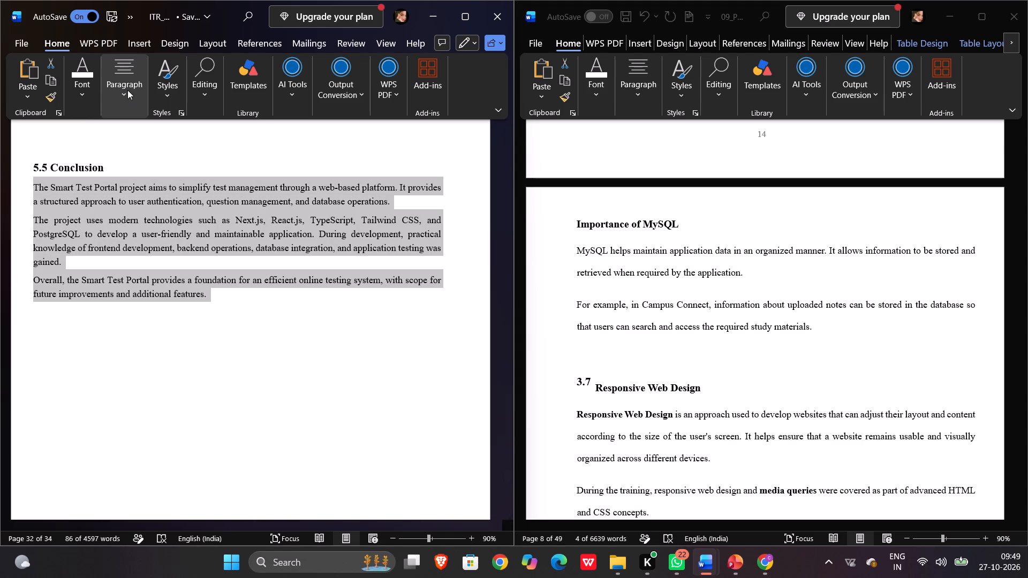
drag(127, 90, 194, 152)
click(194, 152)
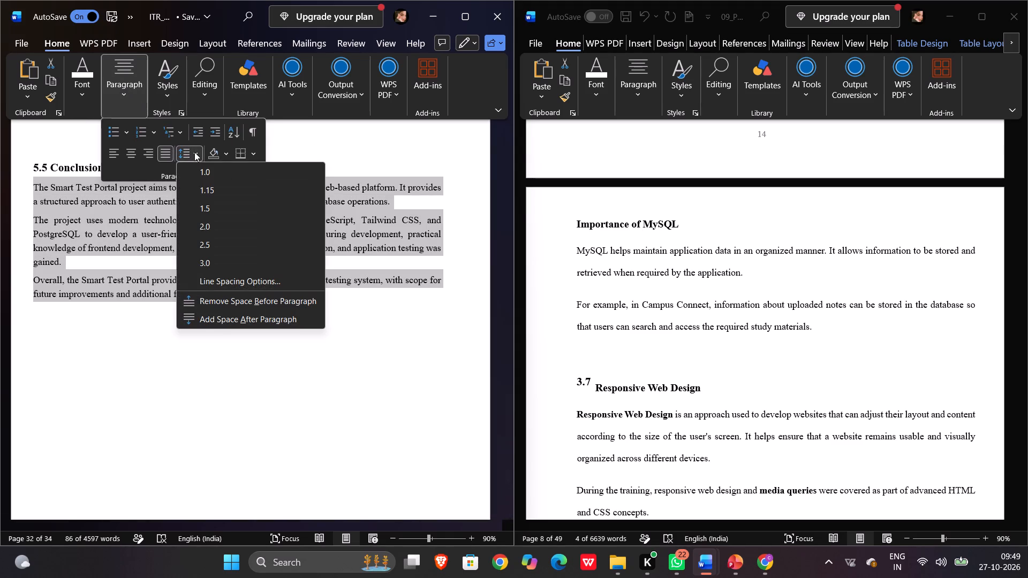
click(202, 212)
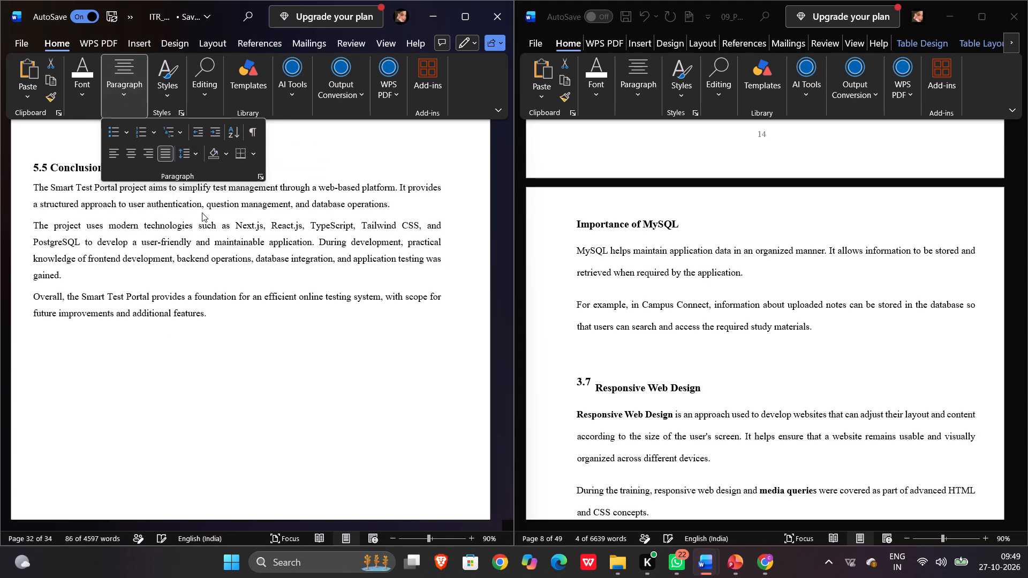
click(192, 384)
Set the line spacing of the 5.4 Future Scope introduction, numbered list and closing sentence to 1.5.
scroll(192, 384, up, 3)
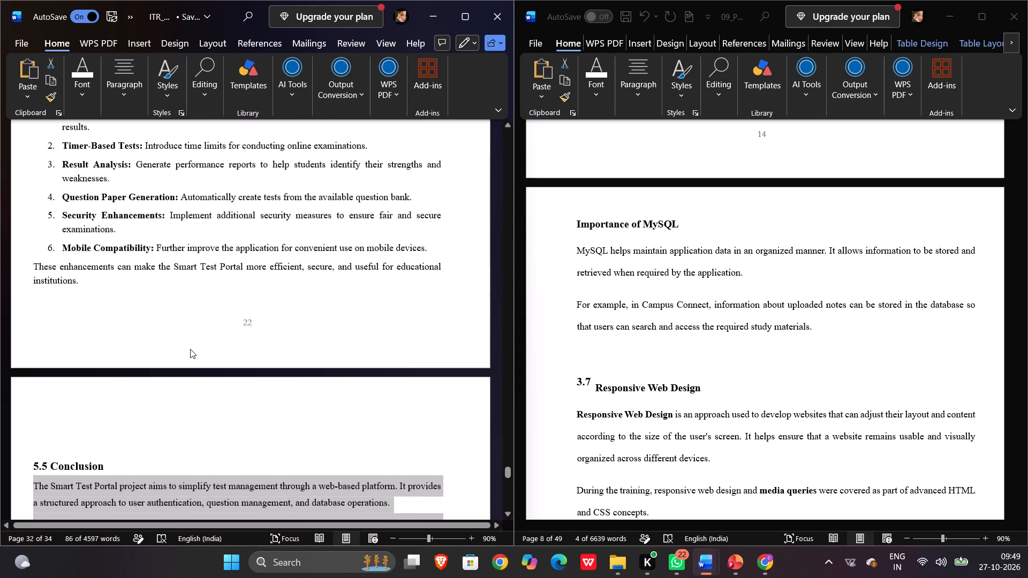
click(187, 305)
scroll(187, 305, up, 1)
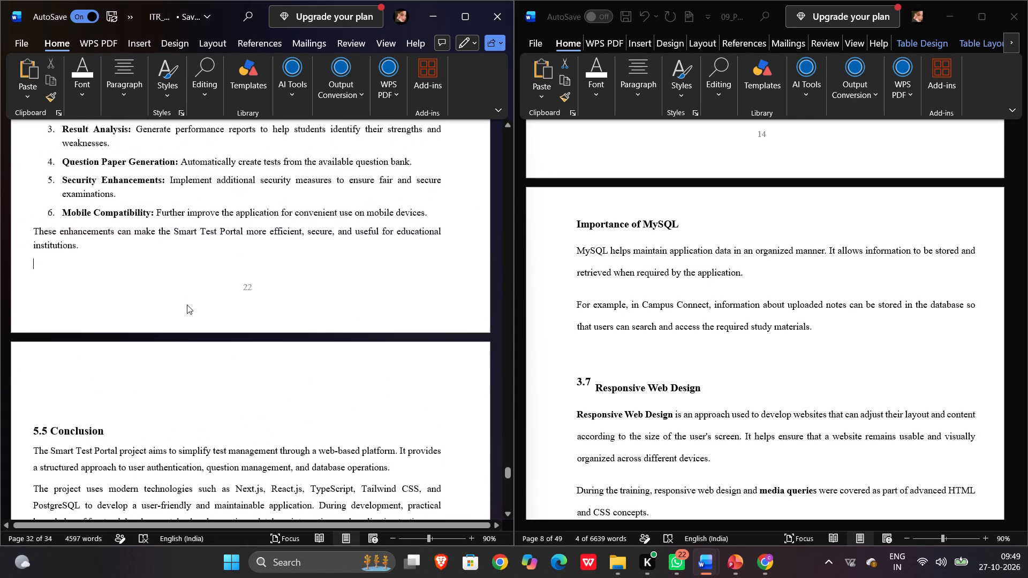
scroll(187, 305, up, 2)
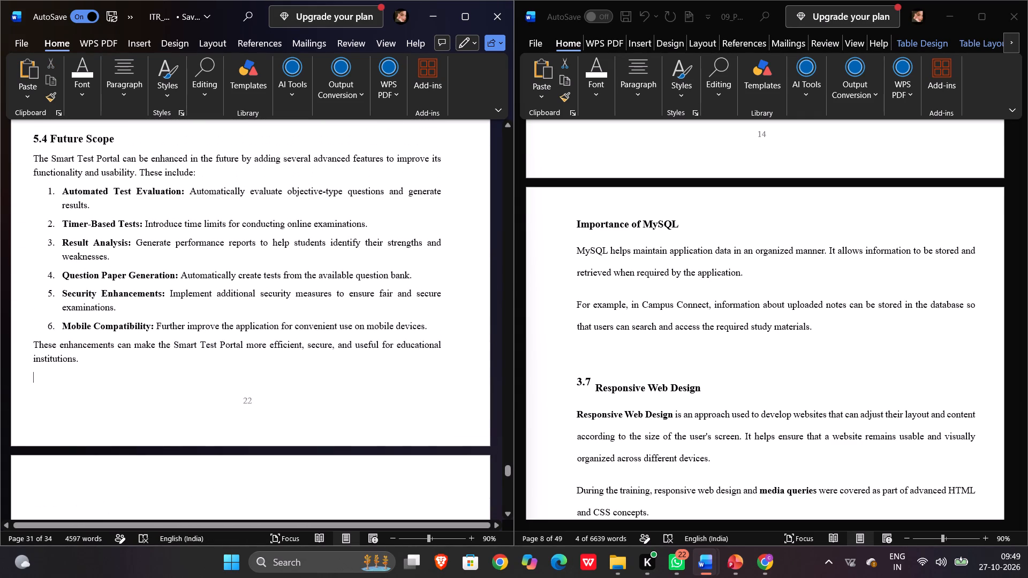
scroll(78, 204, down, 1)
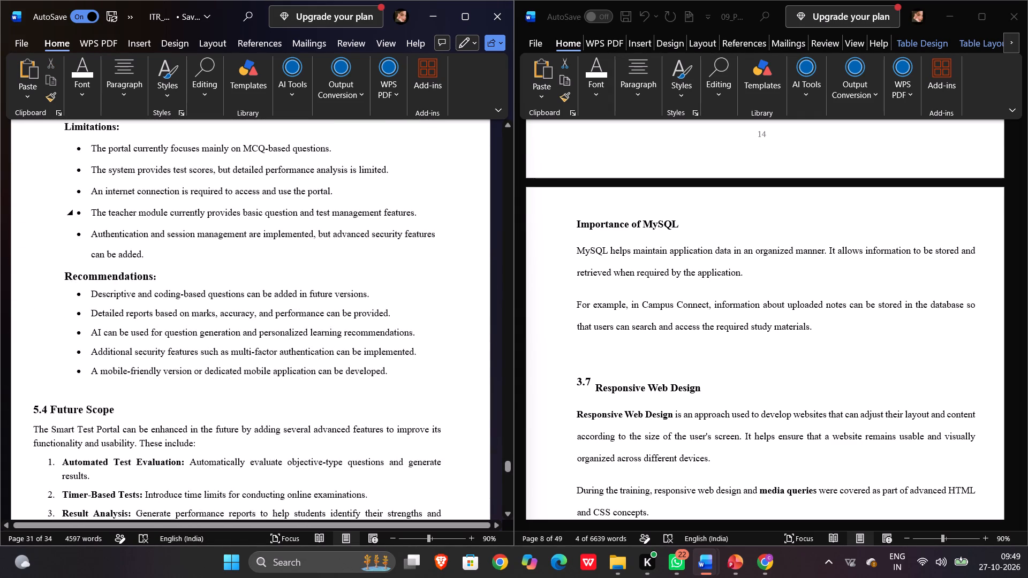
scroll(78, 204, down, 1)
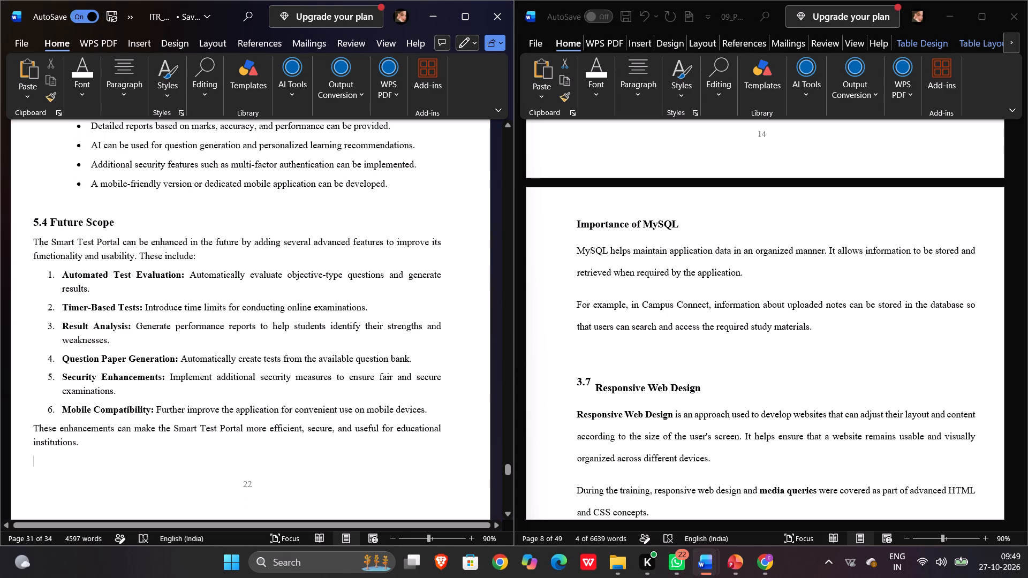
drag(35, 240, 60, 398)
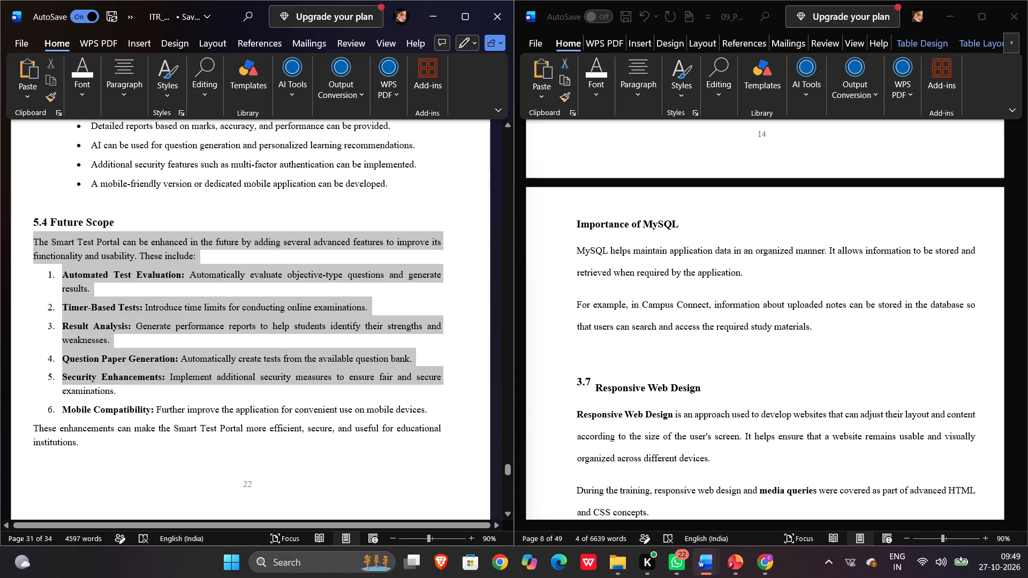
drag(60, 398, 86, 446)
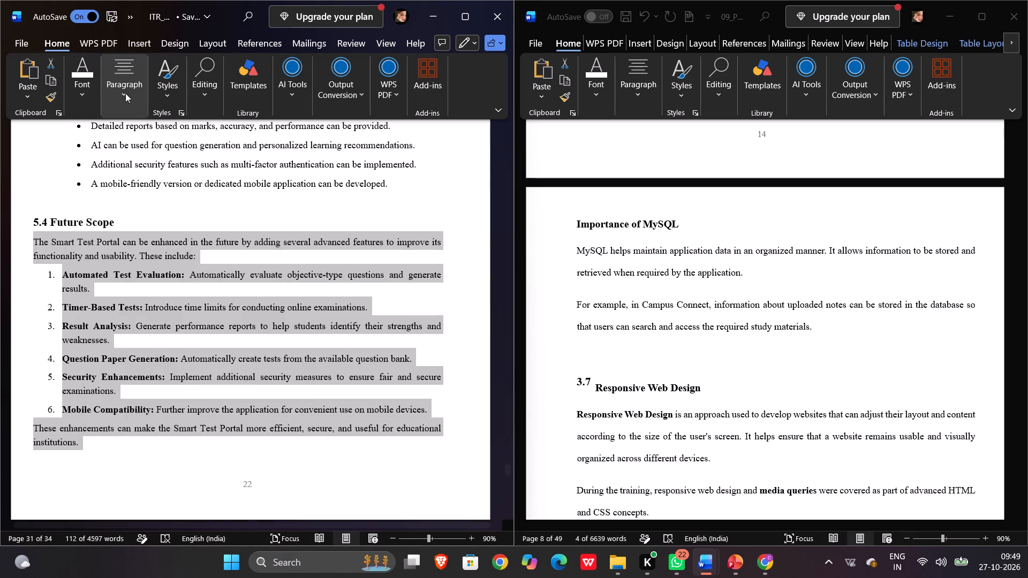
click(124, 90)
click(195, 153)
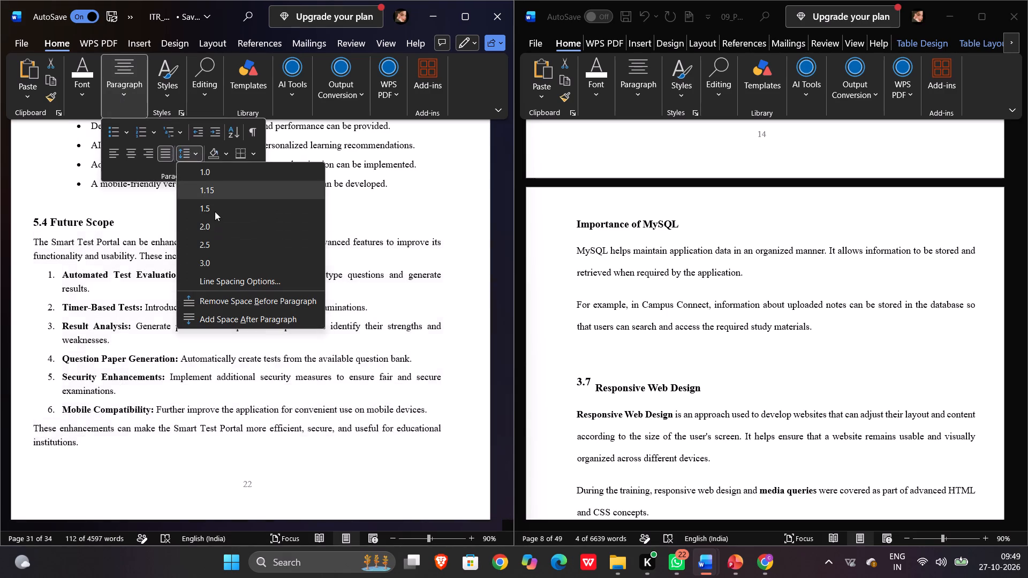
click(214, 211)
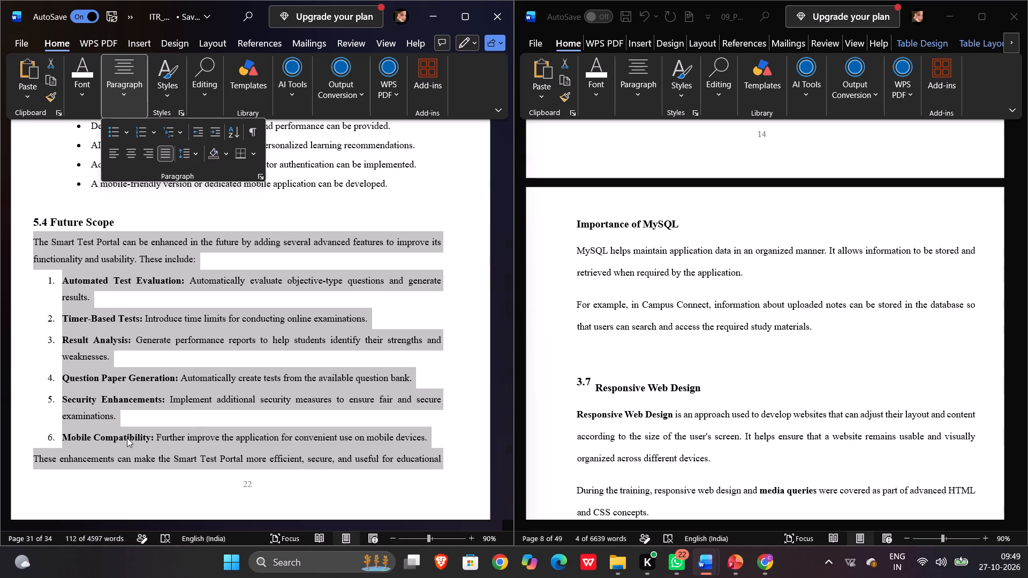
click(127, 438)
Delete two of the blank lines between the closing sentence of section 5.4 and the "5.5 Conclusion" heading.
scroll(127, 438, down, 2)
click(194, 421)
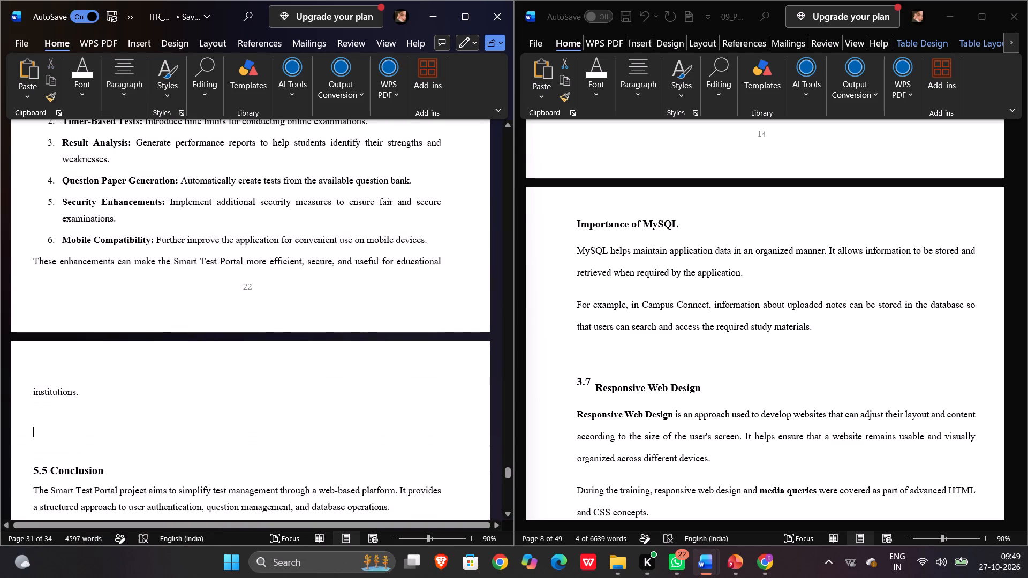
click(101, 386)
click(90, 439)
key(BackSpace)
key(BackSpace)
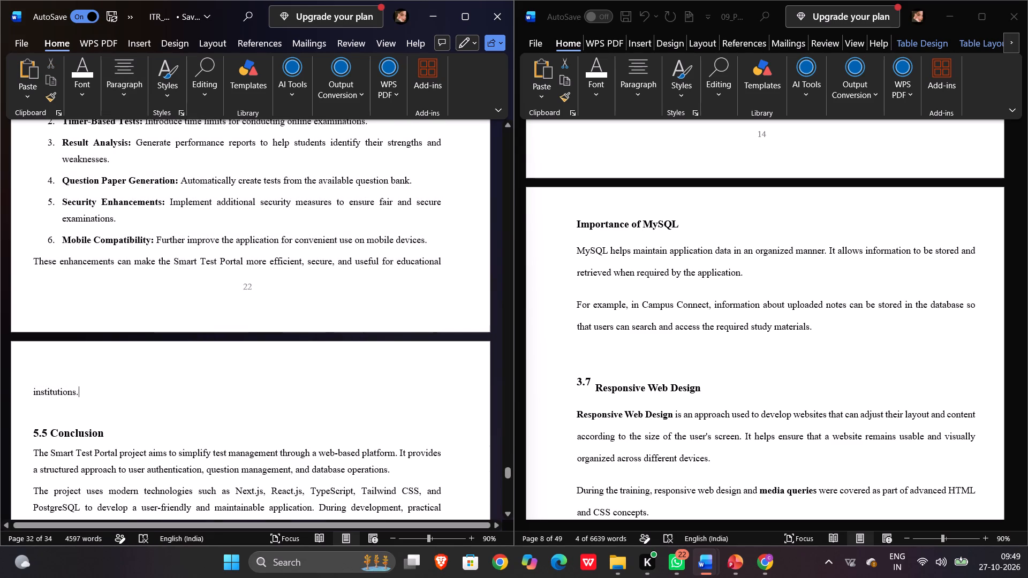
Shorten the closing sentence of section 5.4 so it ends with "useful for education." instead of "educational institutions.".
scroll(146, 475, down, 1)
key(BackSpace)
key(BackSpace)
key(BackSpace)
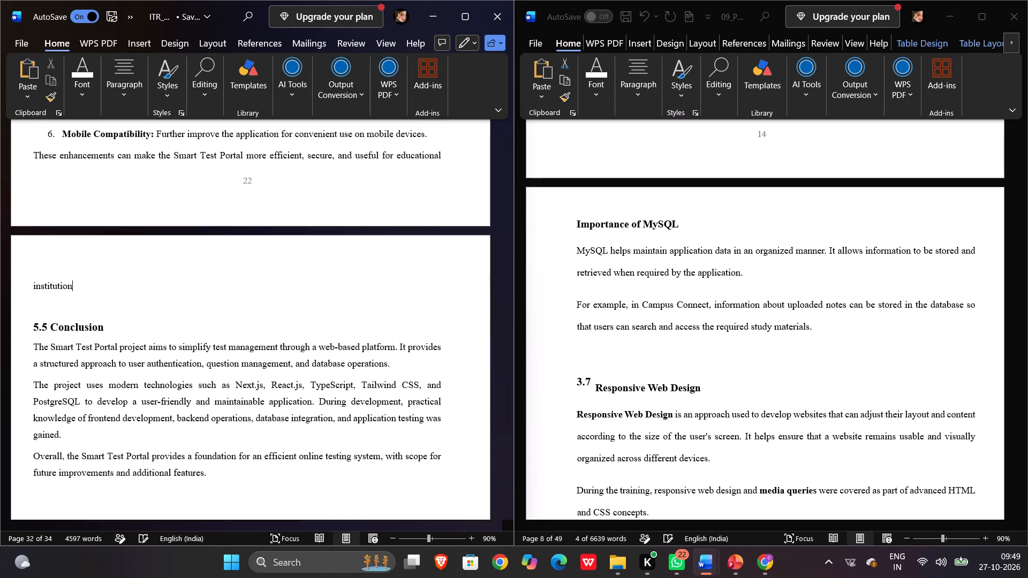
key(BackSpace)
key(BackSpace)
key(BackSpace)
key(BackSpace)
key(BackSpace)
key(BackSpace)
key(BackSpace)
key(BackSpace)
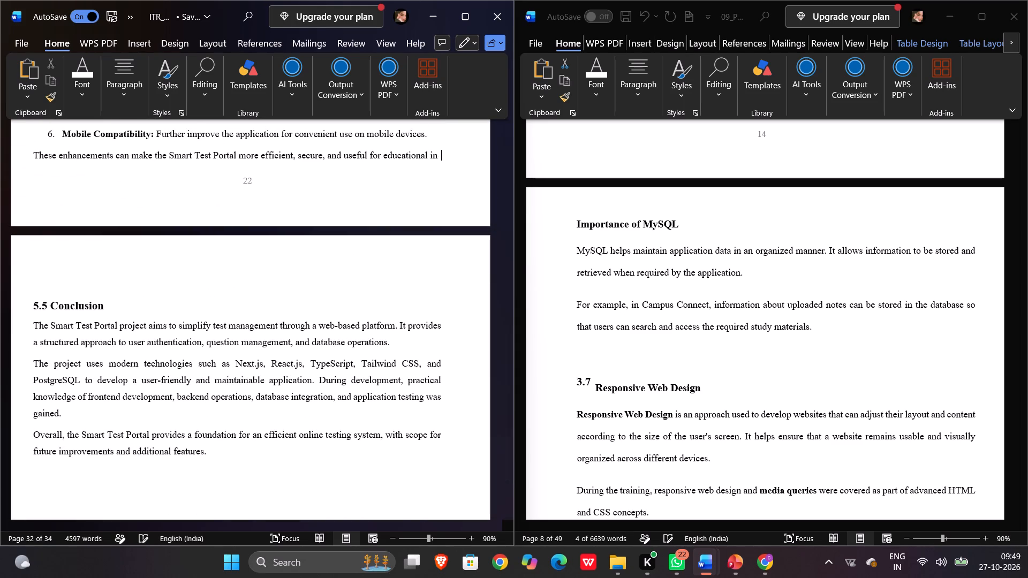
key(BackSpace)
key(BackSpace)
key(BackSpace)
key(BackSpace)
key(BackSpace)
key(period)
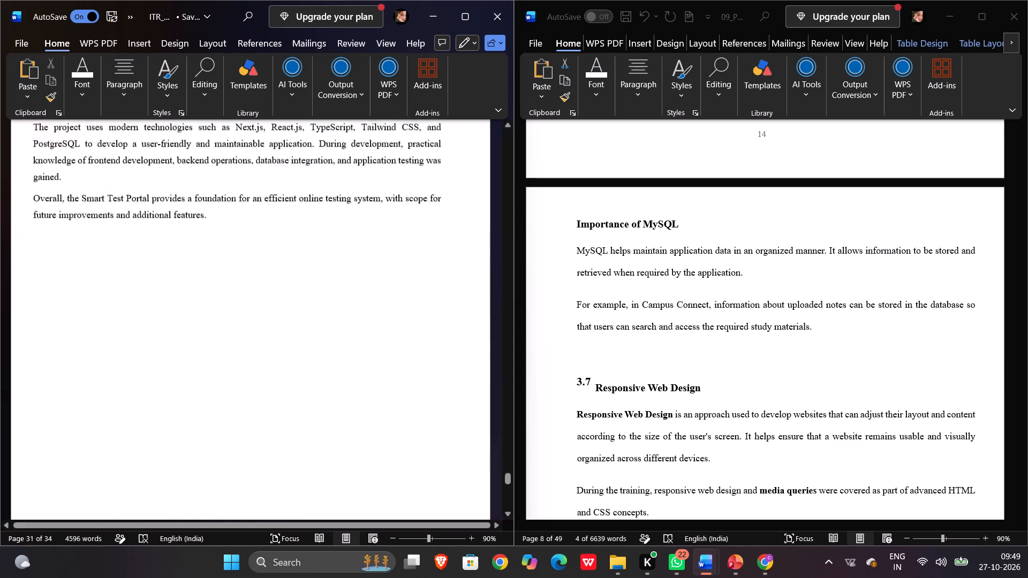
Check the font size of the section headings 5.3, 3.11 Conclusion and 4.1 Introduction across chapters 3 to 5.
scroll(211, 250, up, 4)
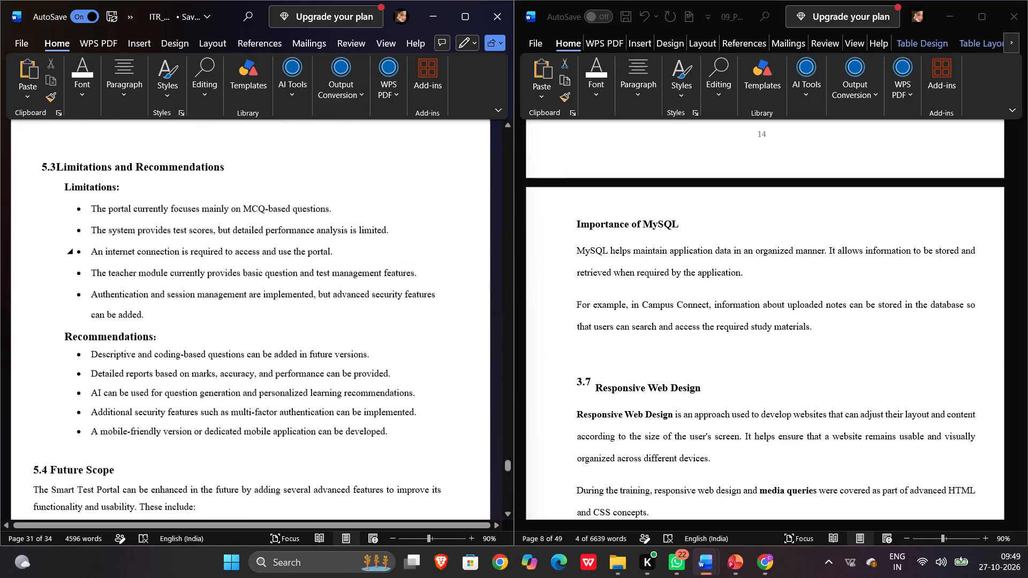
scroll(211, 250, up, 1)
drag(145, 201, 172, 202)
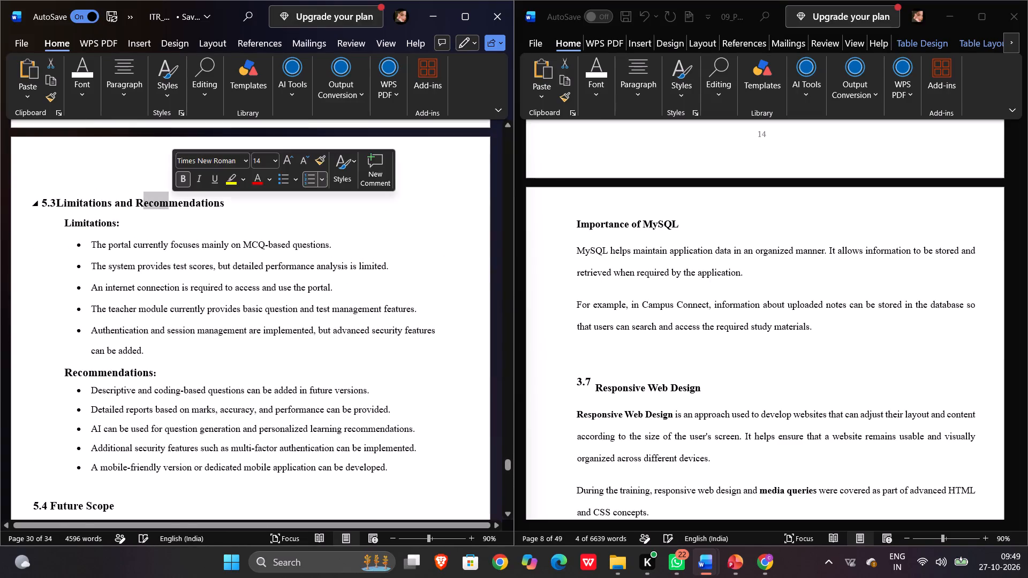
scroll(205, 315, up, 18)
scroll(205, 315, up, 5)
scroll(205, 315, down, 2)
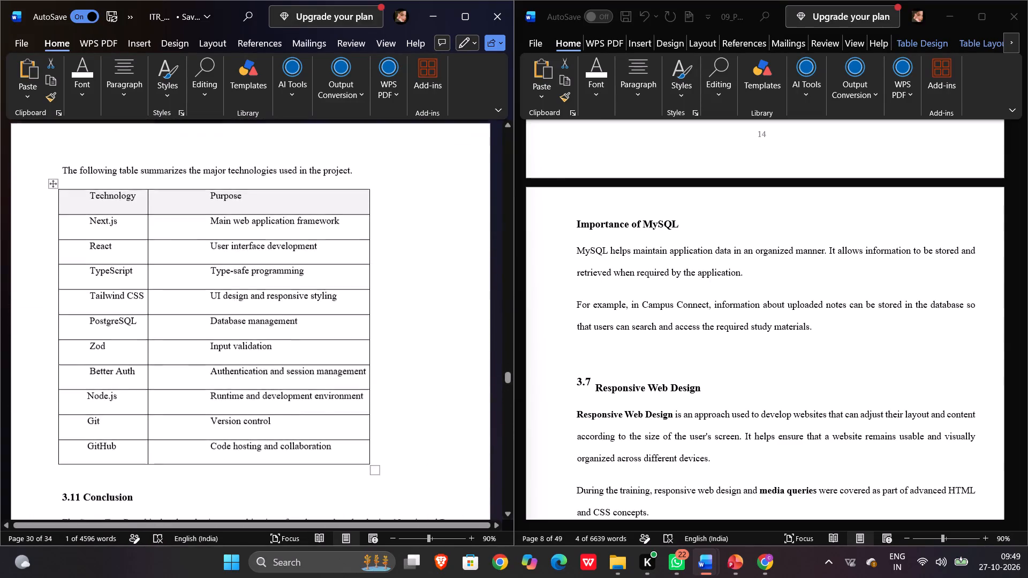
scroll(205, 315, down, 2)
drag(100, 346, 116, 346)
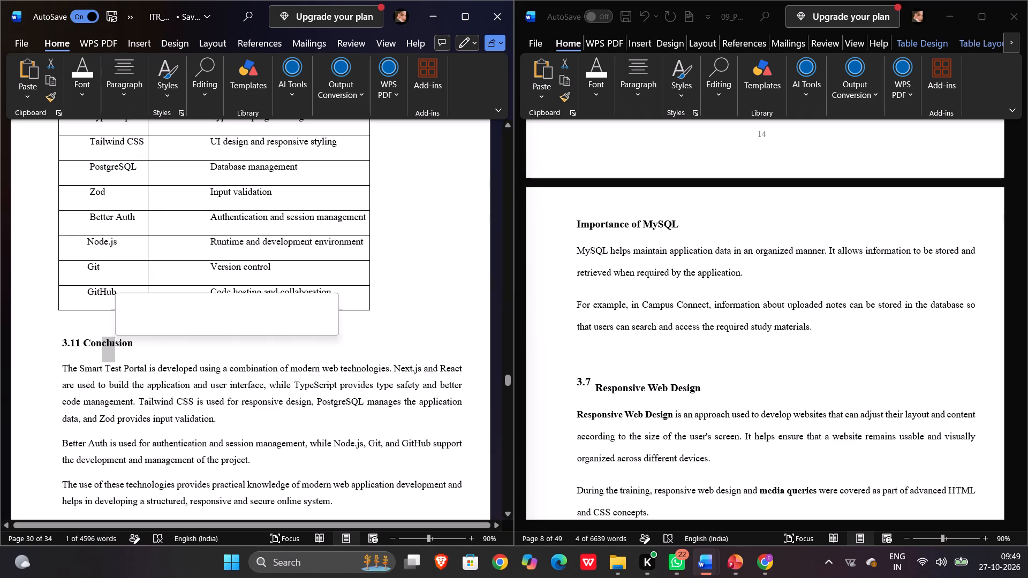
scroll(116, 346, down, 4)
scroll(119, 353, up, 1)
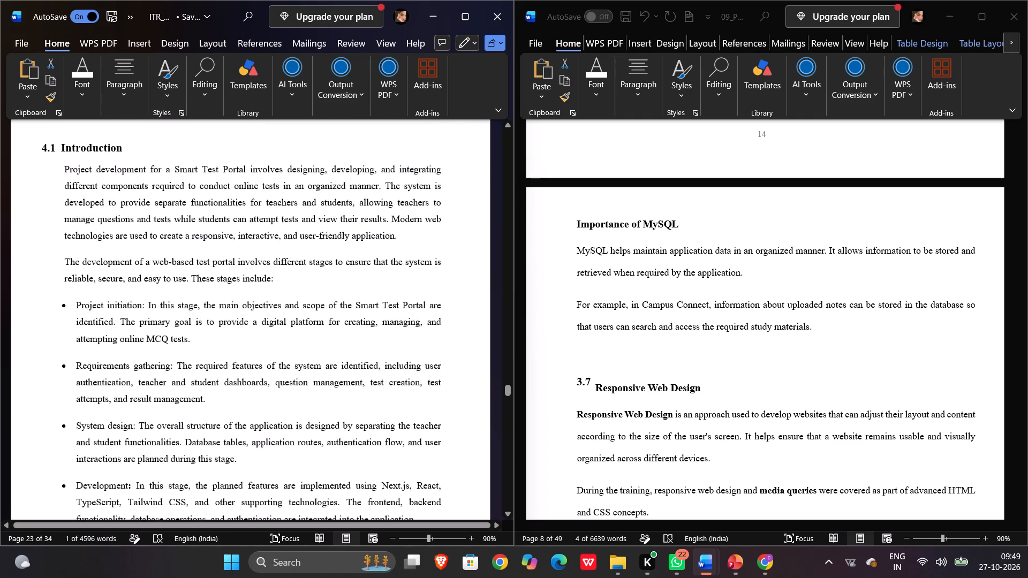
scroll(119, 353, up, 1)
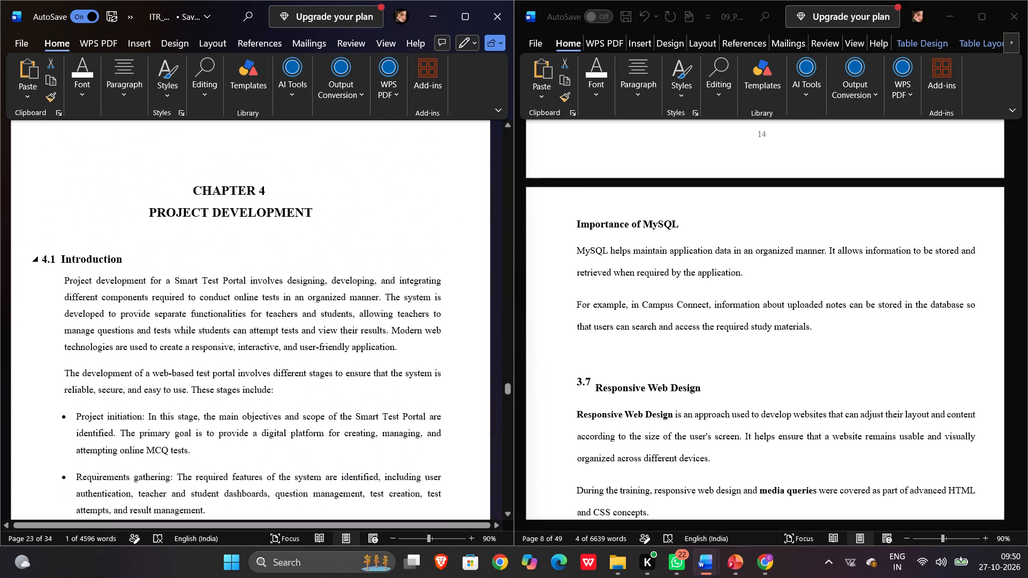
drag(79, 260, 97, 260)
scroll(192, 407, down, 2)
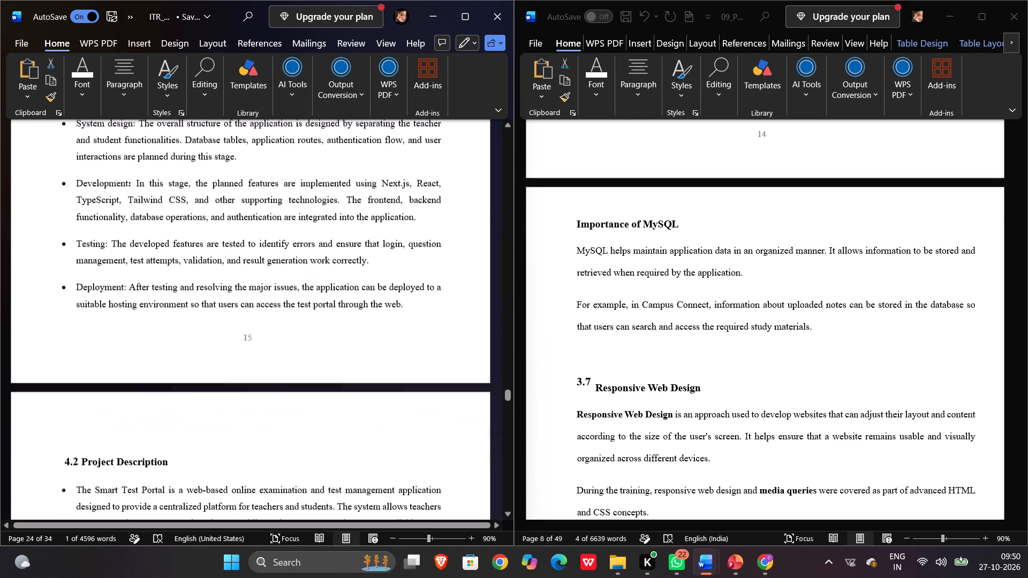
Set the font size of the whole "4.2 Project Description" heading to 14.
drag(110, 461, 148, 461)
scroll(148, 461, down, 1)
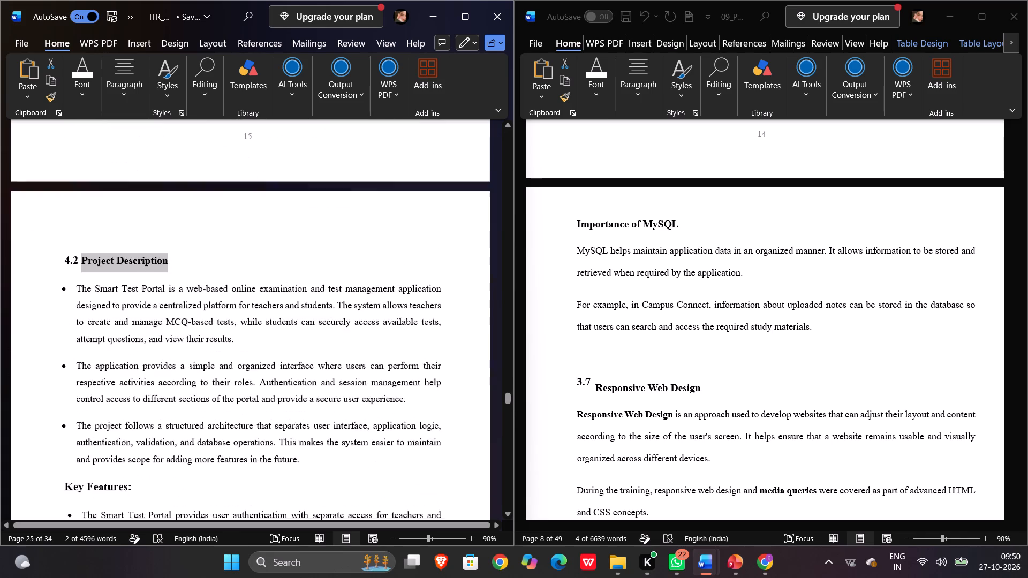
scroll(148, 461, down, 1)
click(168, 261)
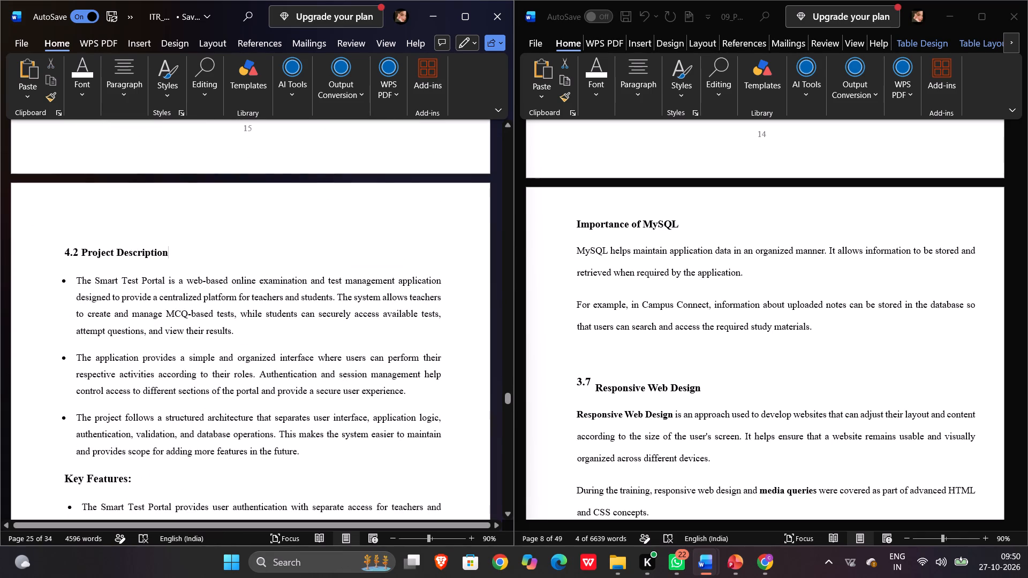
drag(62, 252, 171, 250)
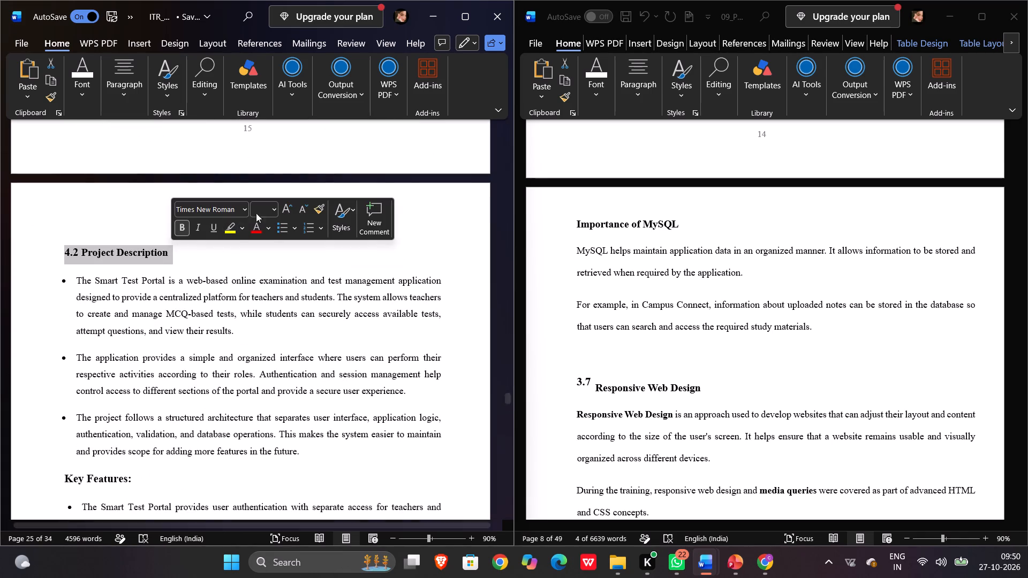
click(258, 210)
click(277, 210)
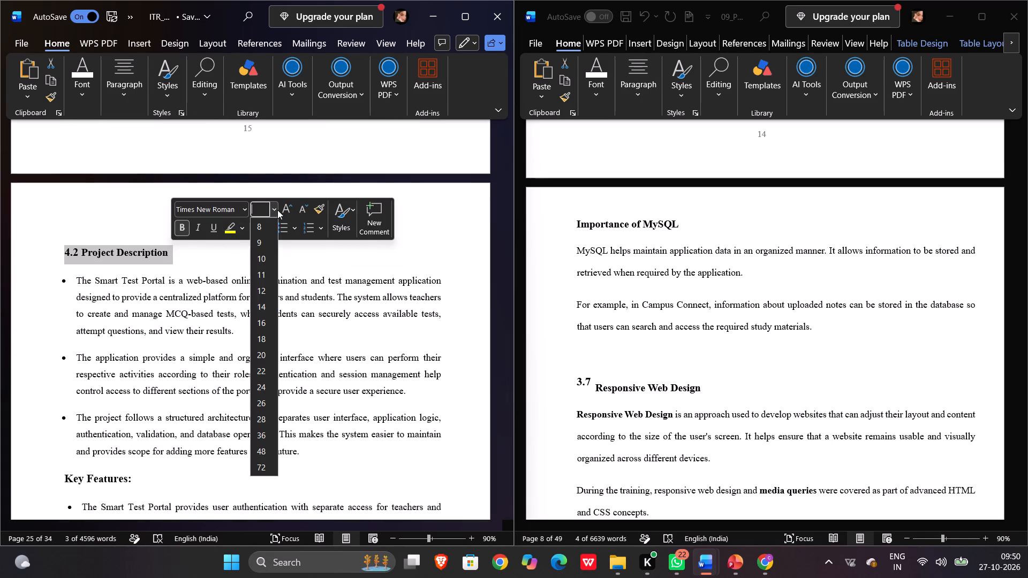
click(262, 302)
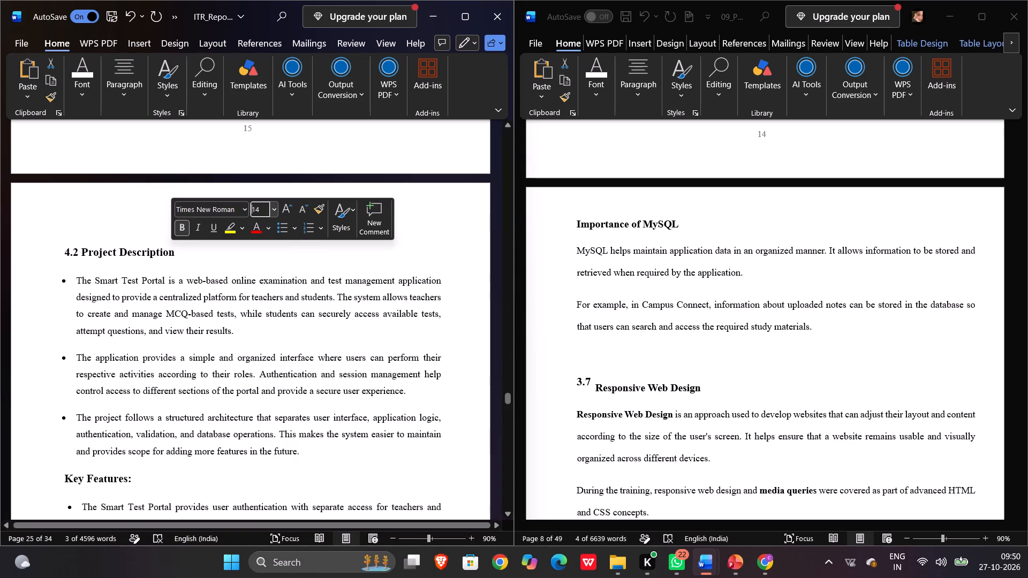
Review the rest of chapter 4 and chapter 5 for heading consistency, including the "5.5 Conclusion" heading.
scroll(150, 335, down, 1)
click(150, 335)
scroll(80, 332, down, 1)
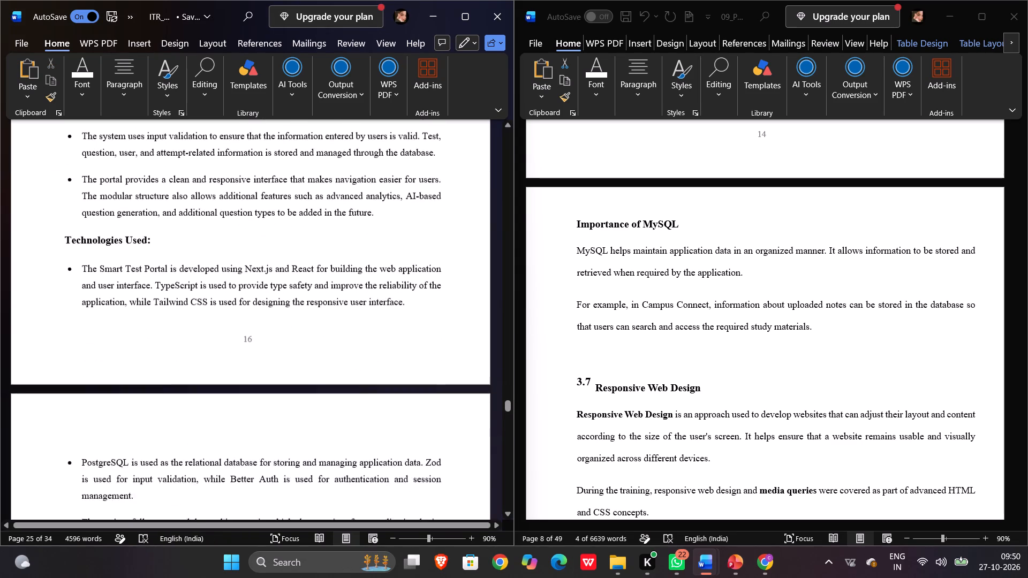
scroll(80, 332, down, 7)
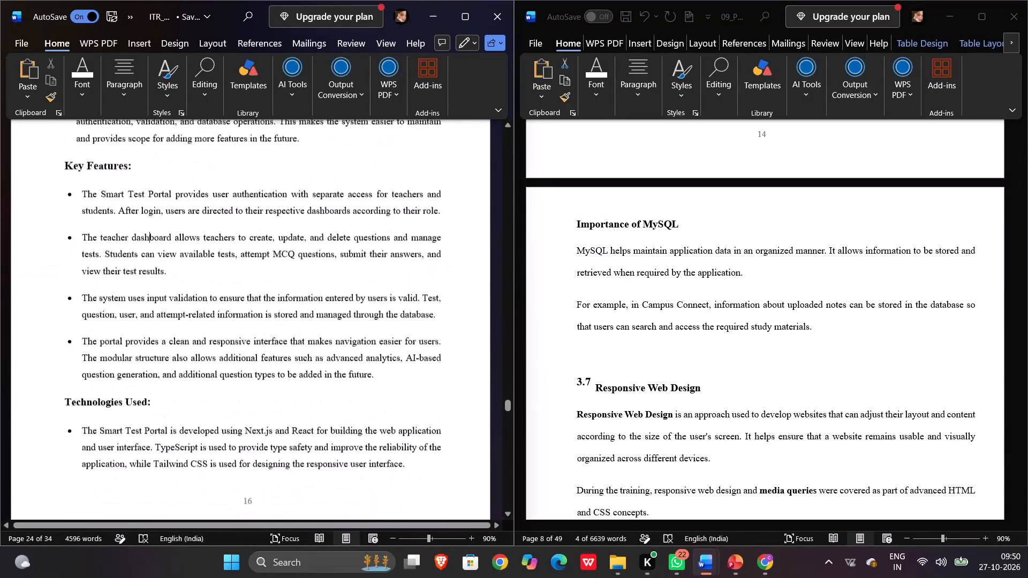
scroll(80, 332, down, 6)
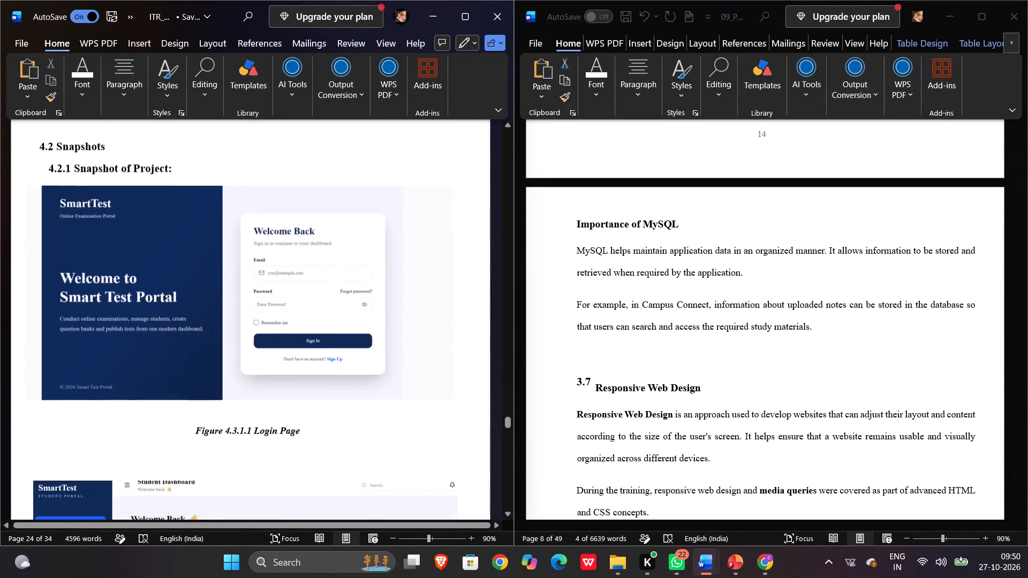
scroll(80, 332, down, 16)
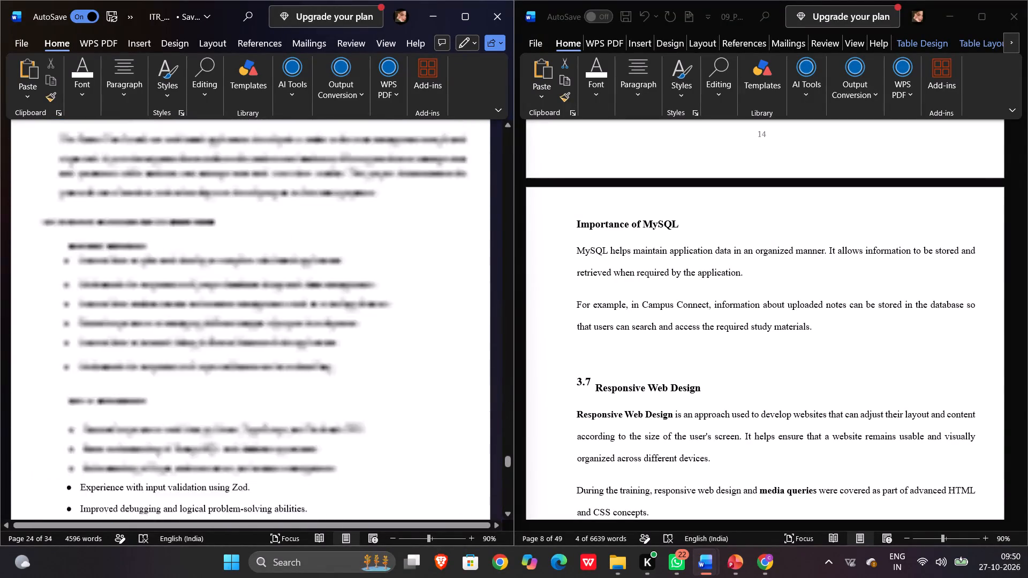
scroll(80, 332, up, 1)
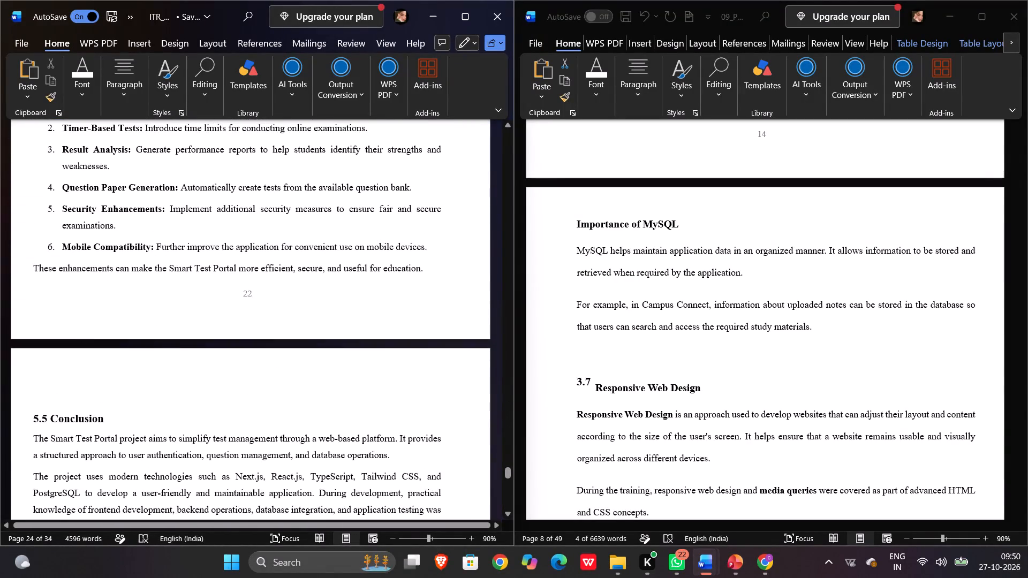
drag(66, 417, 74, 417)
scroll(74, 417, up, 4)
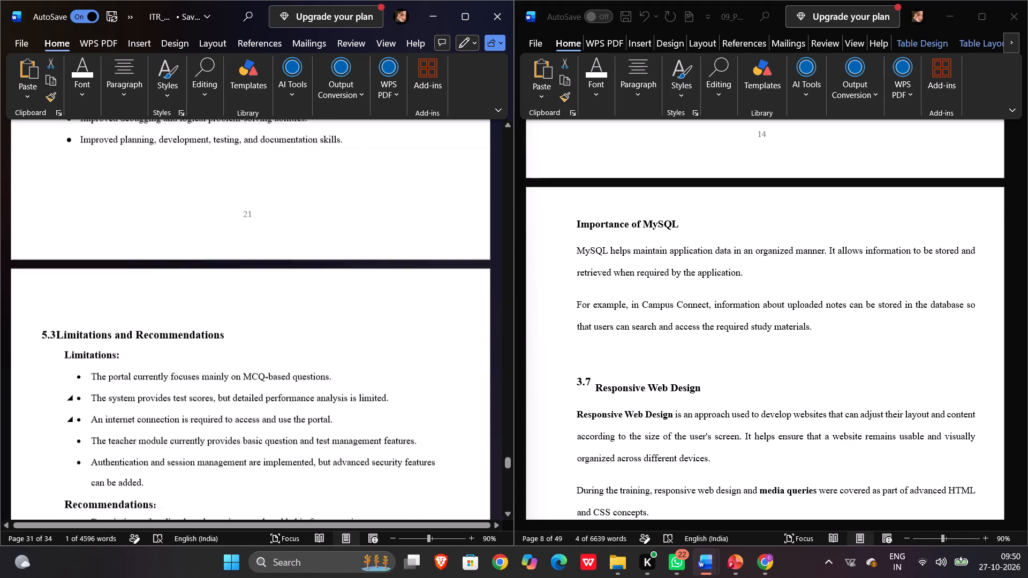
scroll(74, 417, up, 1)
scroll(74, 414, down, 1)
Set the font size of the "Recommendations:" subheading in section 5.3 to 13, matching the "Limitations:" subheading.
drag(77, 434, 95, 439)
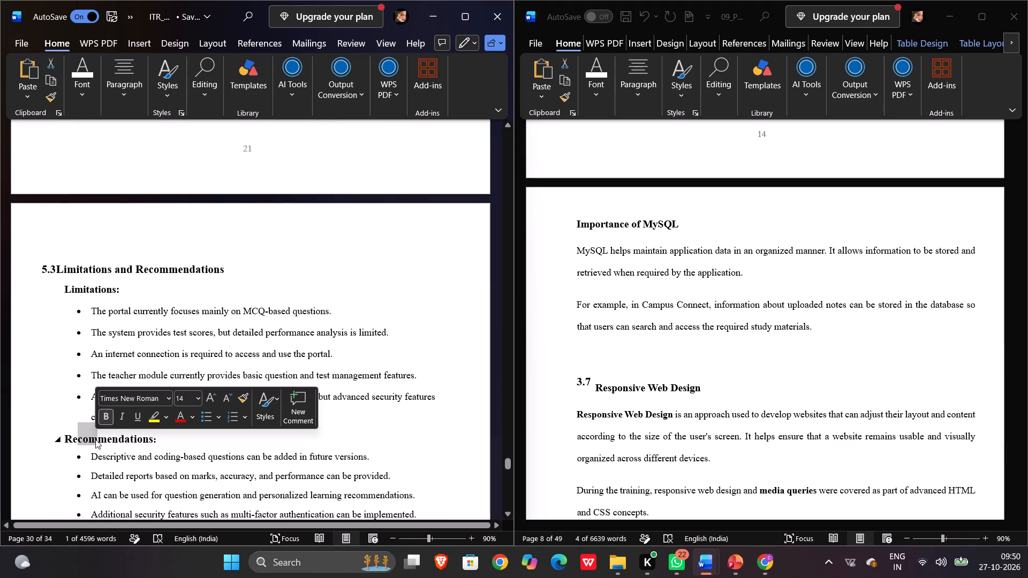
drag(79, 284, 89, 287)
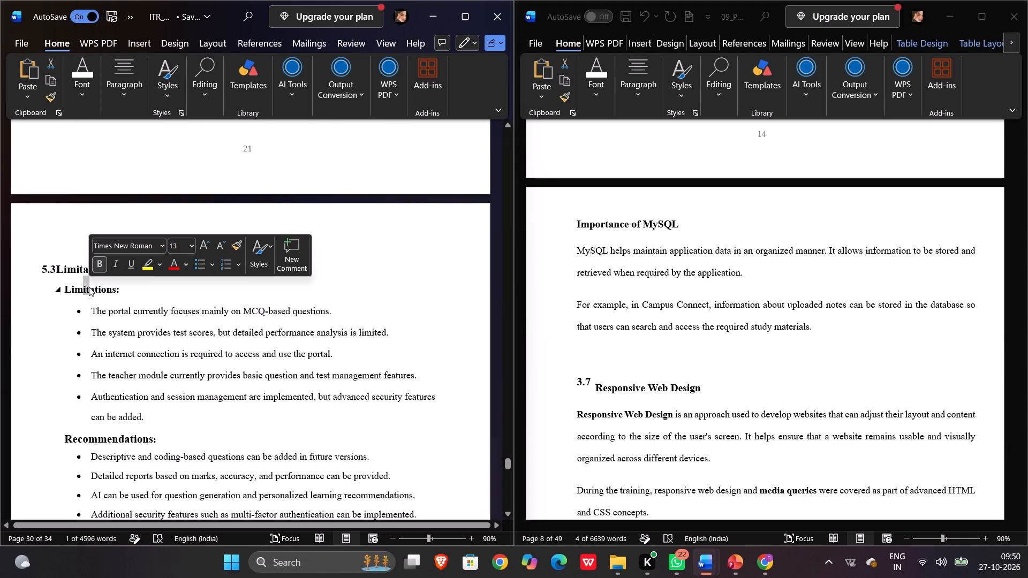
drag(65, 437, 158, 438)
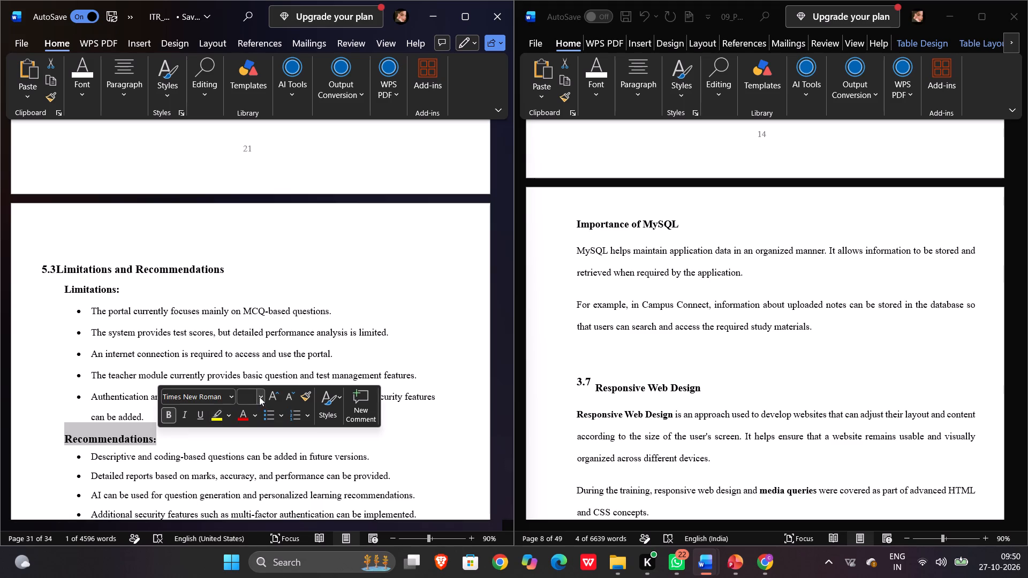
click(244, 401)
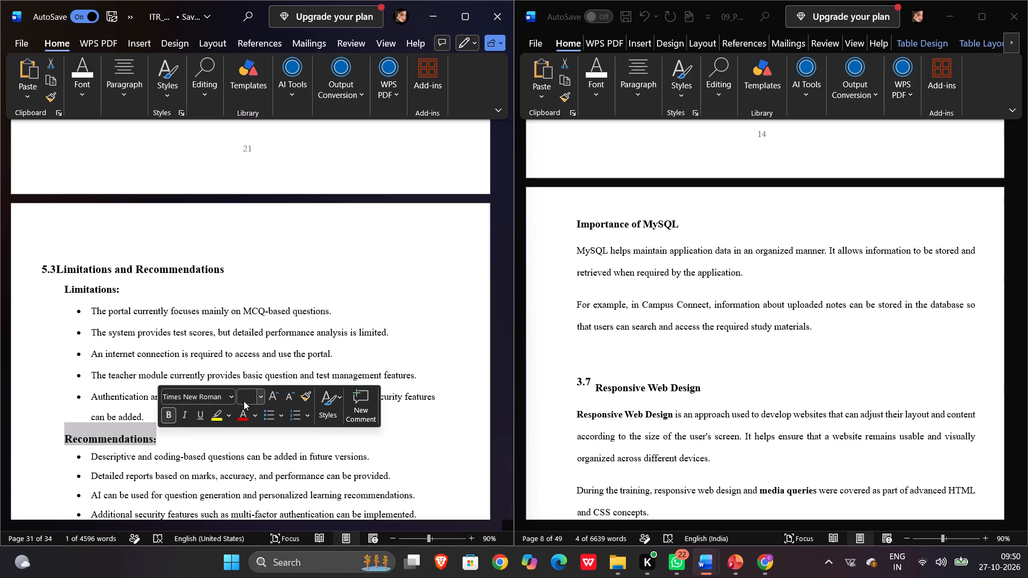
click(244, 398)
text(13)
key(Return)
Review the text and heading formatting of chapter 5, covering the 5.4 list, the 5.1 heading and section 5.2.
click(78, 383)
scroll(78, 383, right, 1)
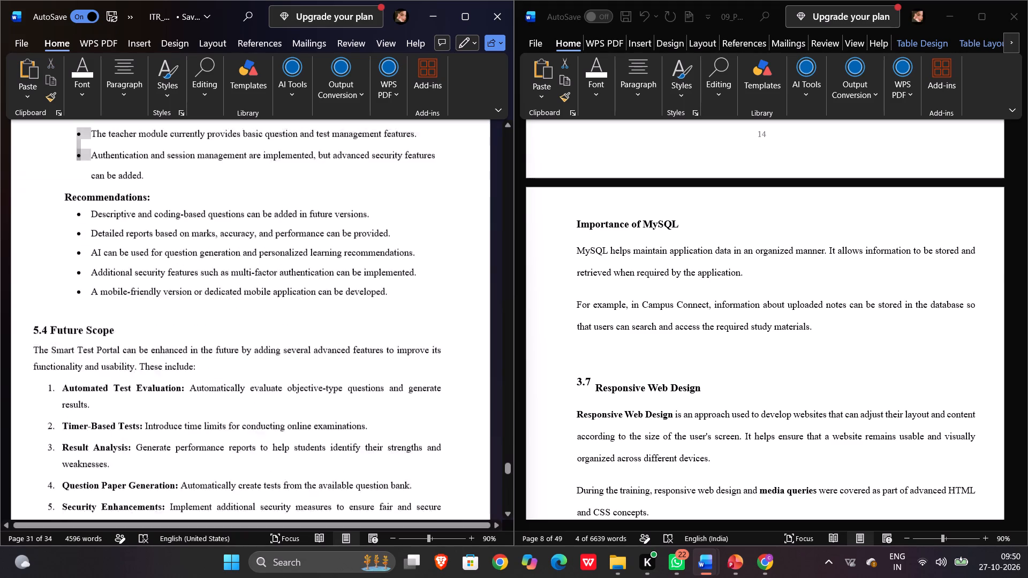
scroll(78, 383, right, 1)
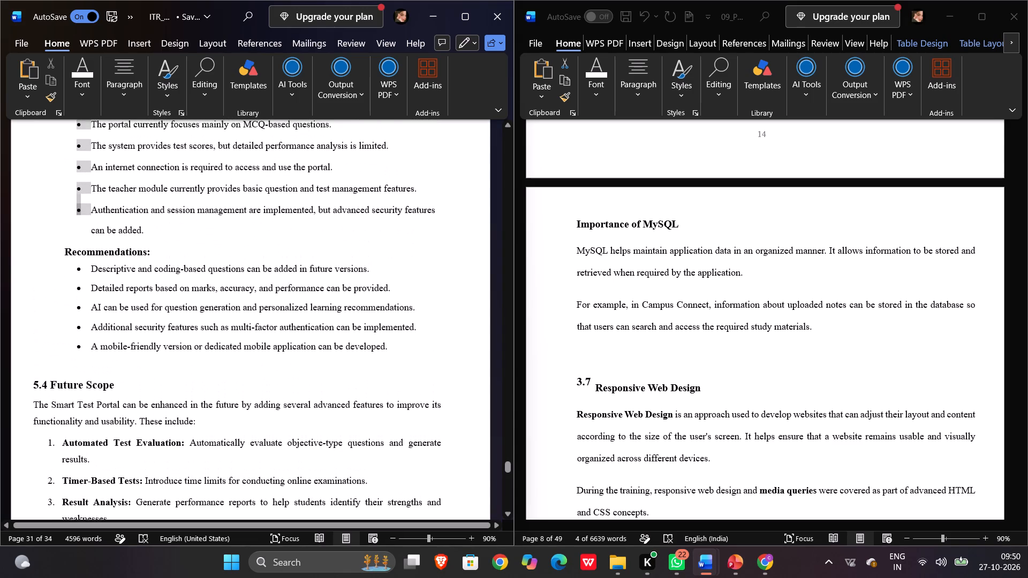
scroll(78, 383, up, 2)
scroll(78, 383, down, 1)
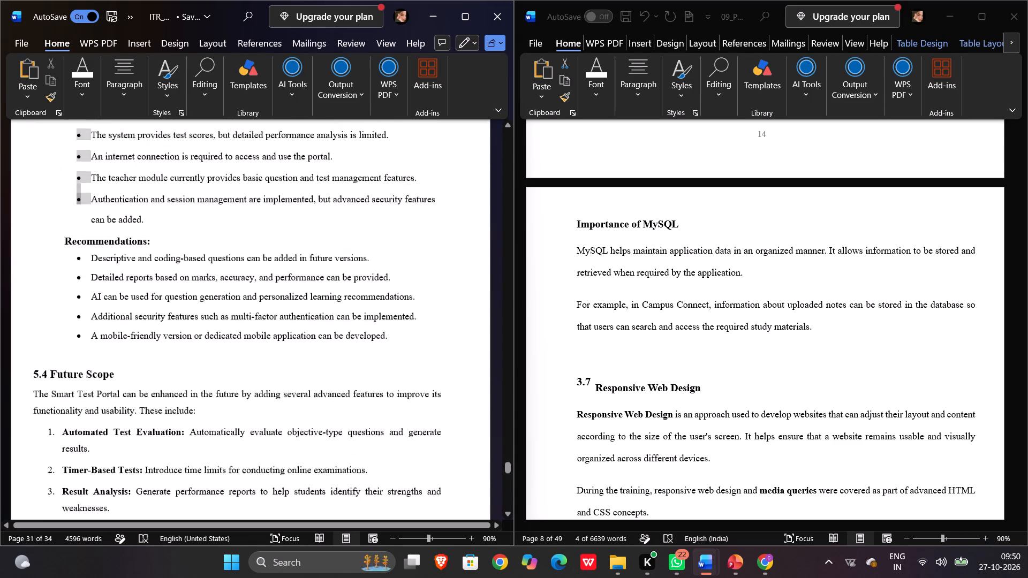
scroll(78, 383, down, 1)
drag(78, 389, 87, 388)
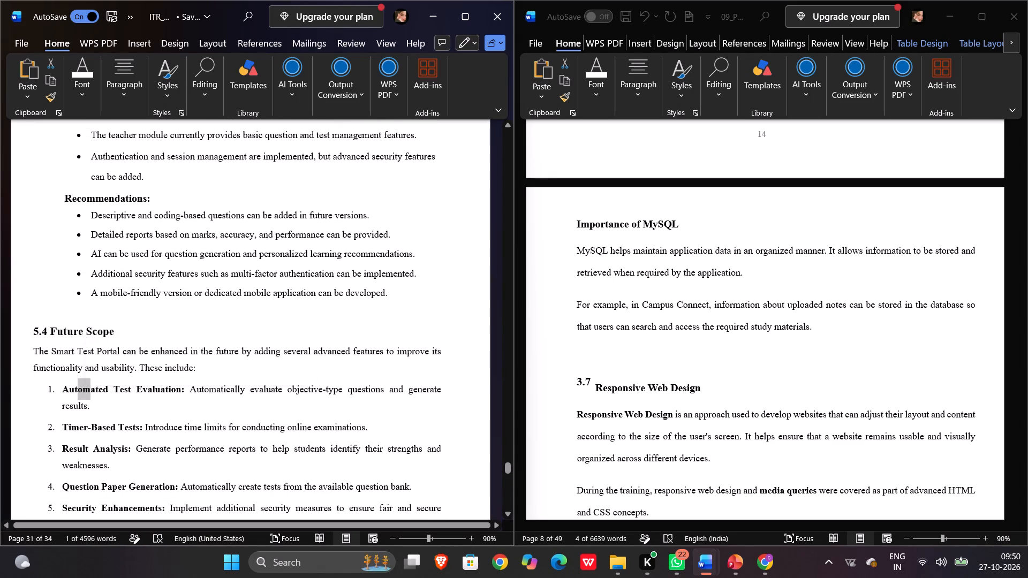
click(76, 282)
scroll(76, 282, up, 5)
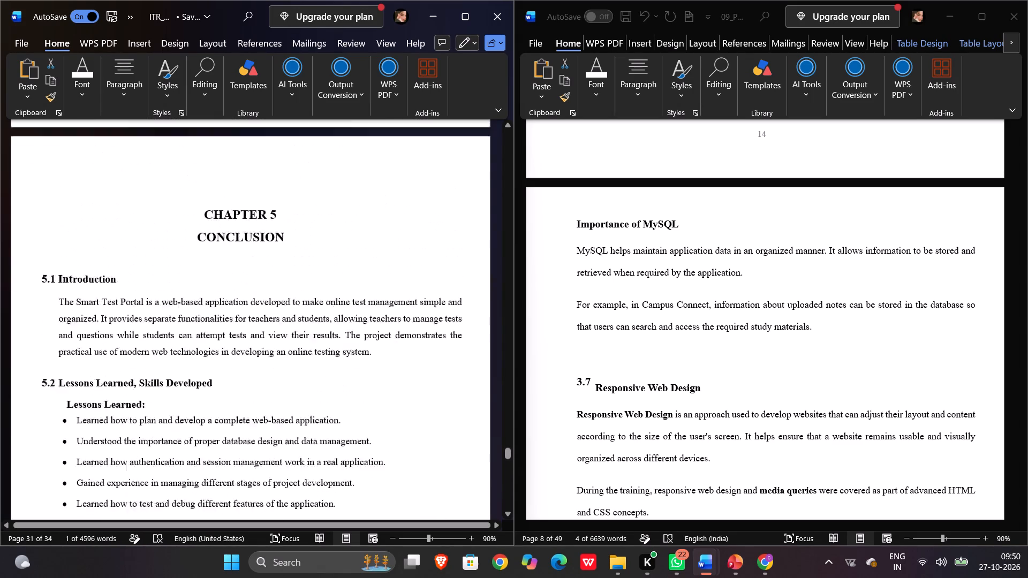
scroll(76, 282, up, 1)
drag(66, 344, 74, 345)
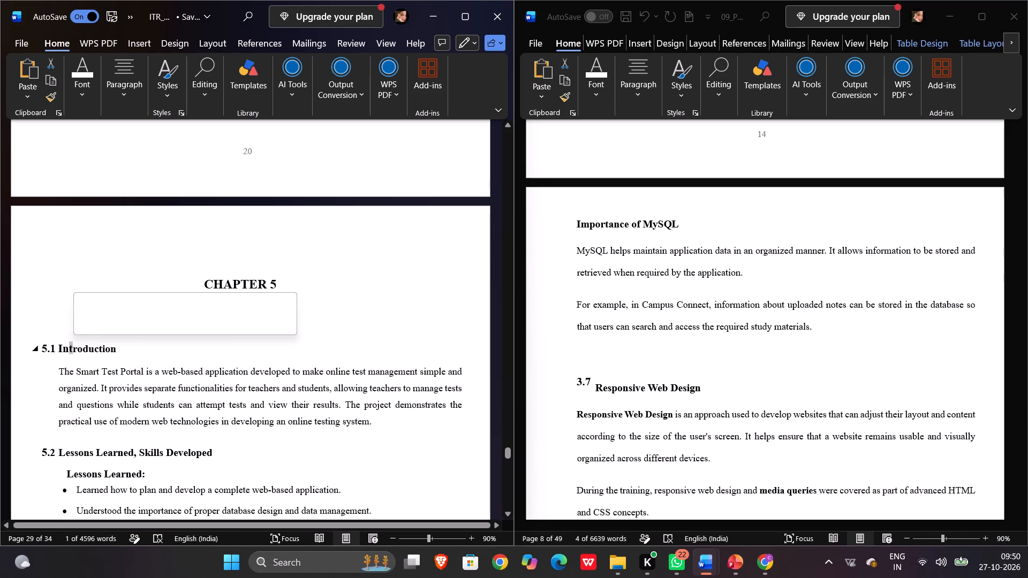
click(120, 389)
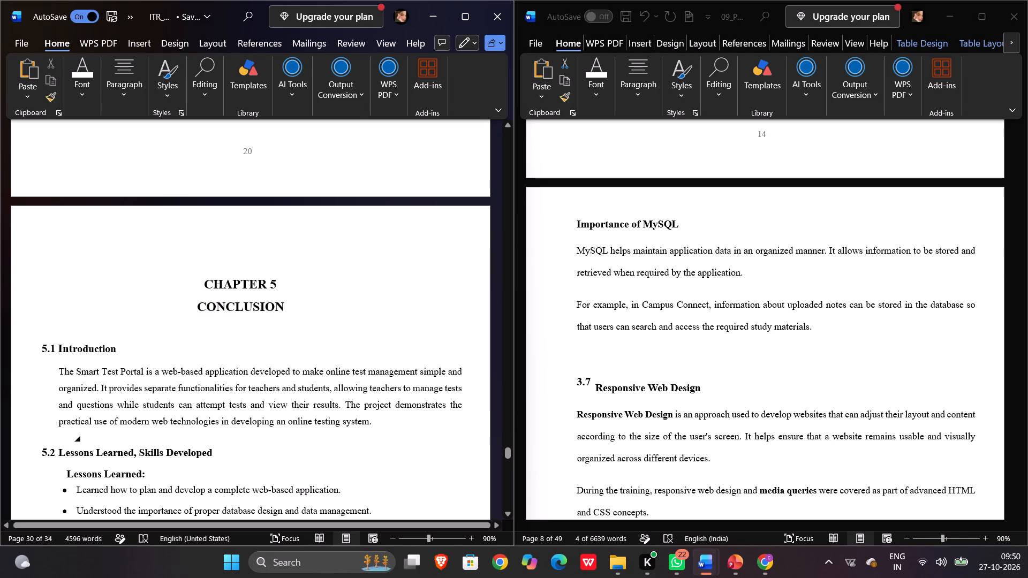
scroll(133, 441, down, 2)
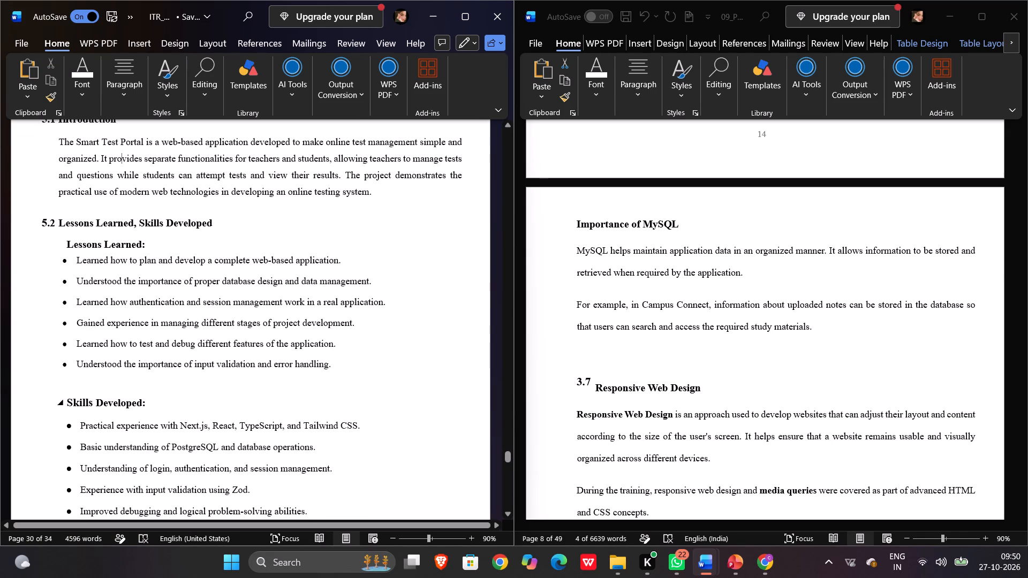
Set the font size of the "Skills Developed" subheading in section 5.2 to 13 and compare it with the "Lessons Learned:" subheading.
drag(85, 402, 105, 402)
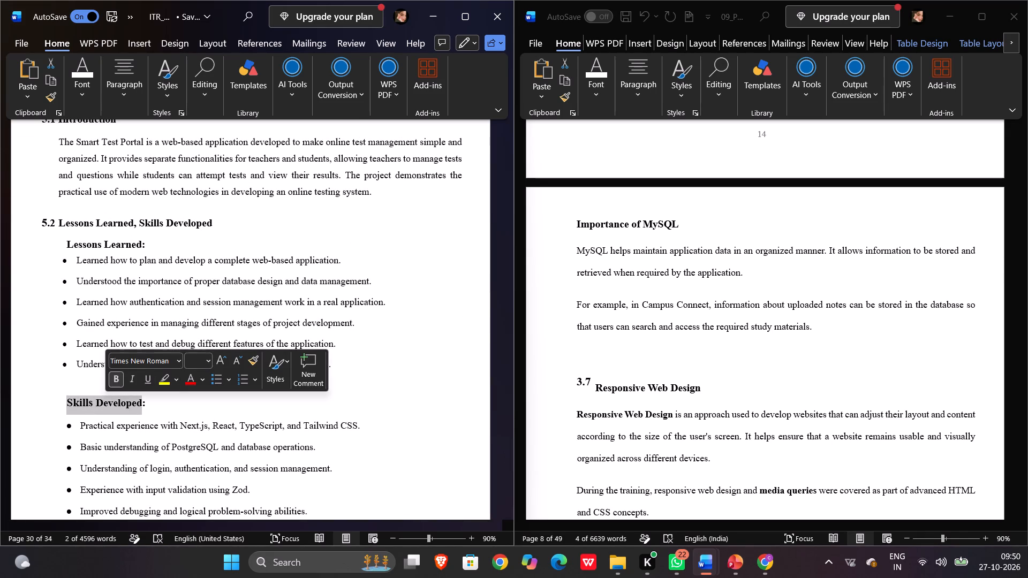
click(208, 363)
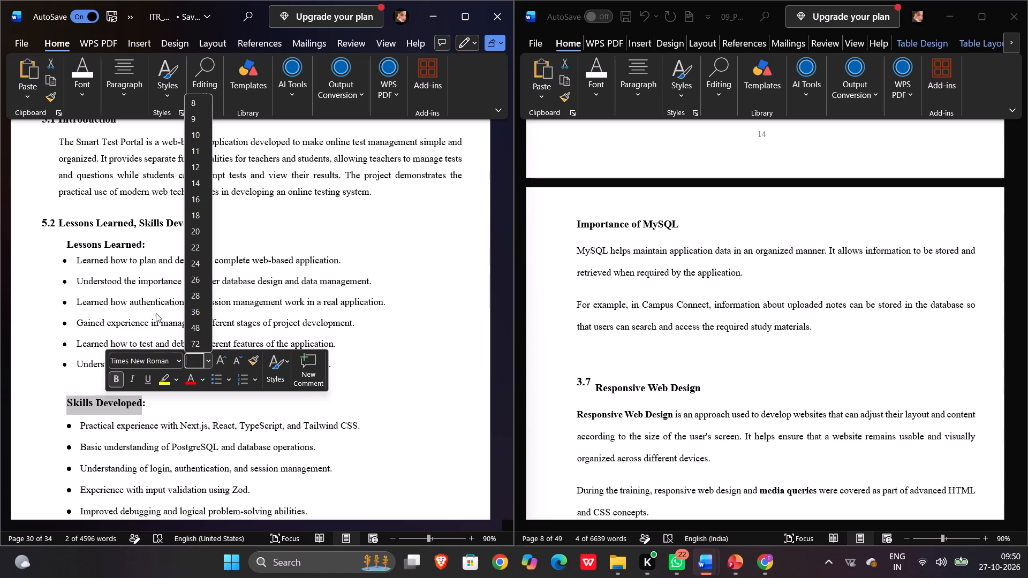
text(13)
key(Return)
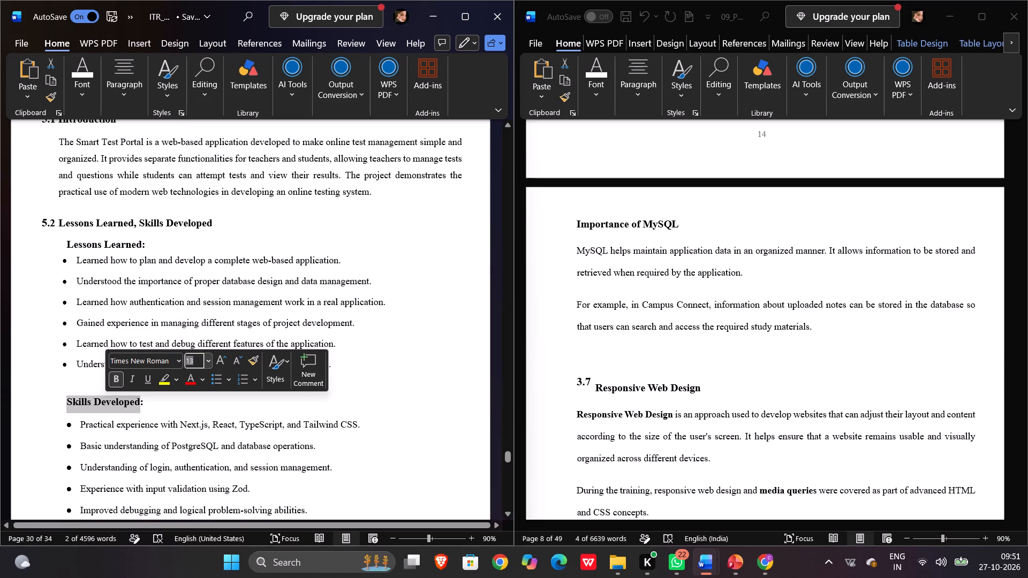
drag(77, 244, 92, 244)
click(141, 286)
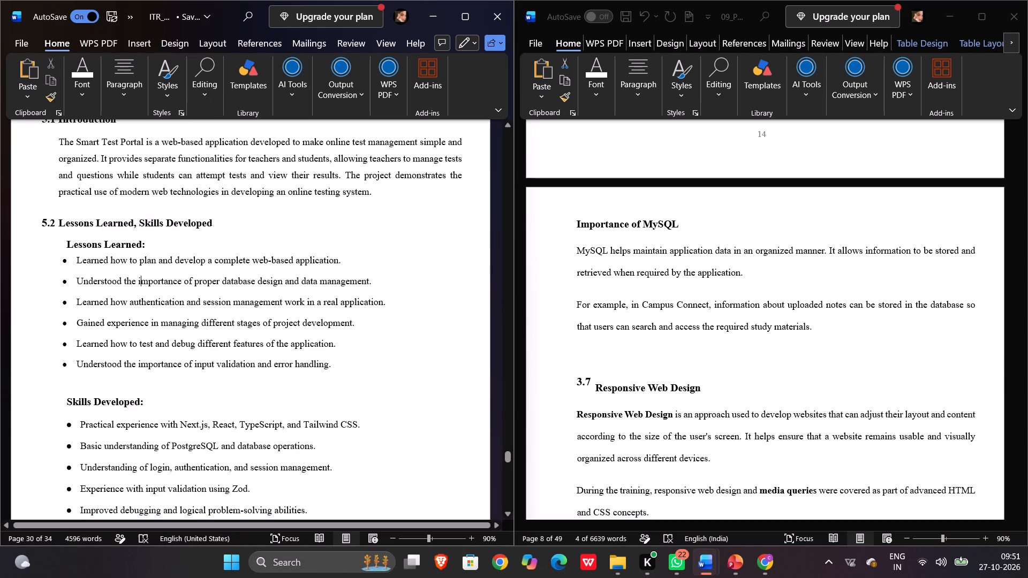
Set the font size of the whole "5.2 Lessons Learned, Skills Developed" heading, including its number, to 14.
scroll(141, 286, up, 2)
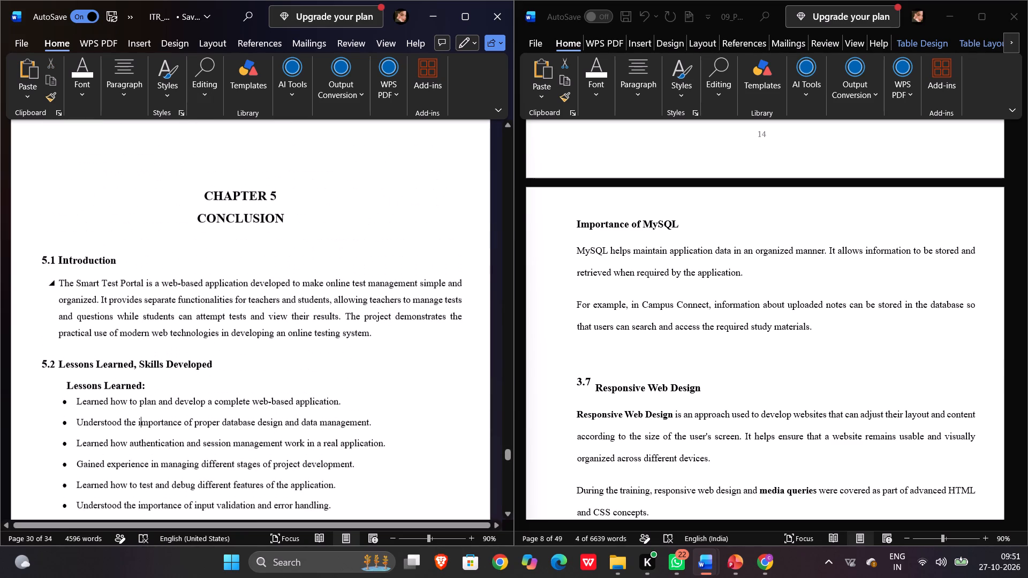
drag(59, 363, 114, 363)
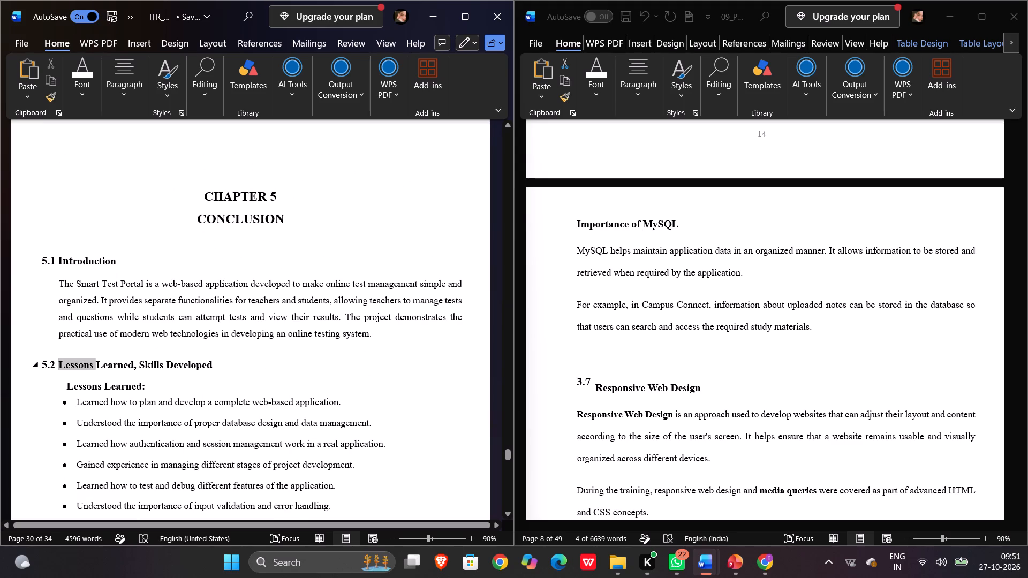
drag(114, 363, 215, 366)
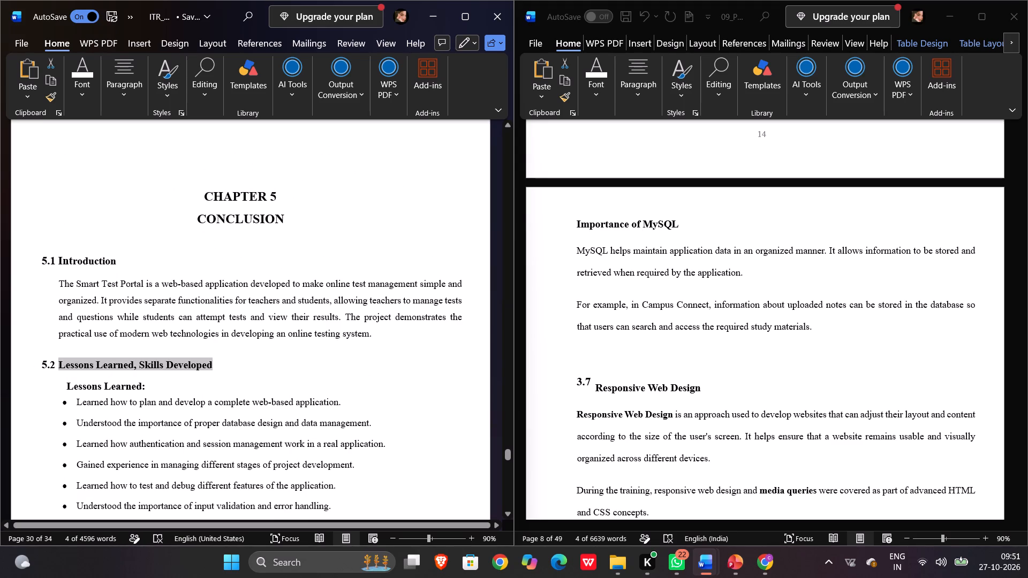
click(43, 367)
drag(43, 367, 127, 361)
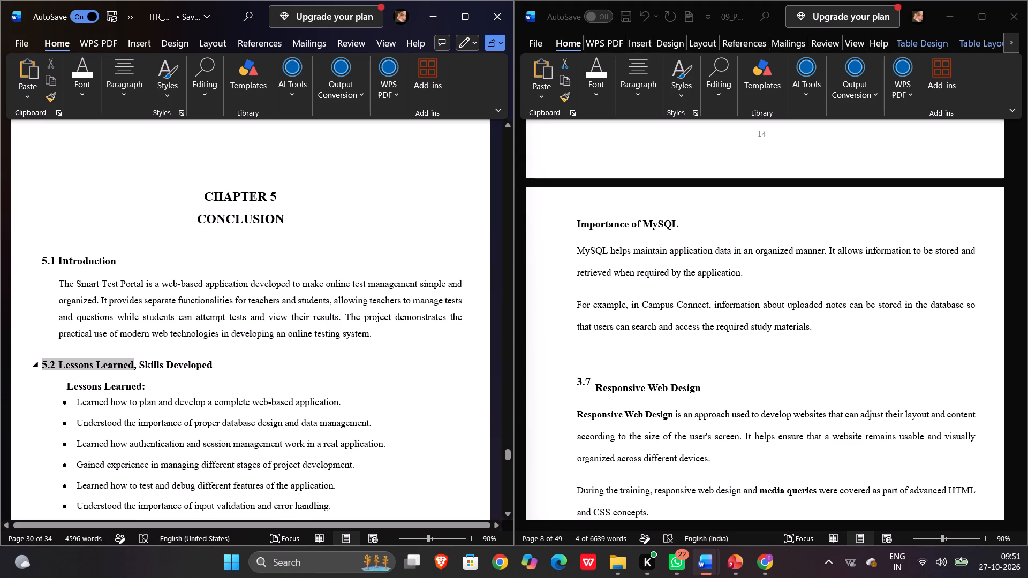
drag(127, 361, 213, 368)
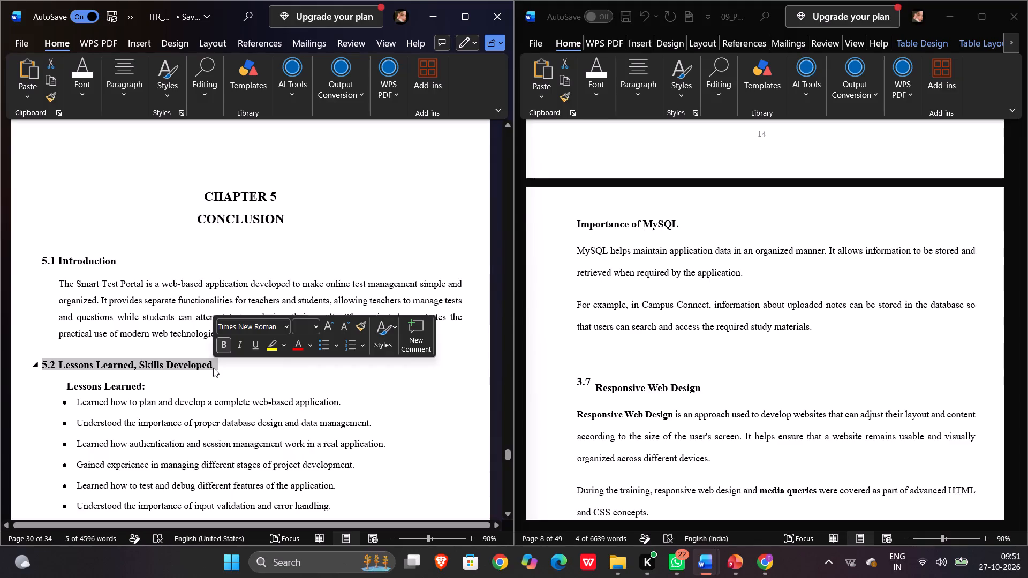
click(317, 323)
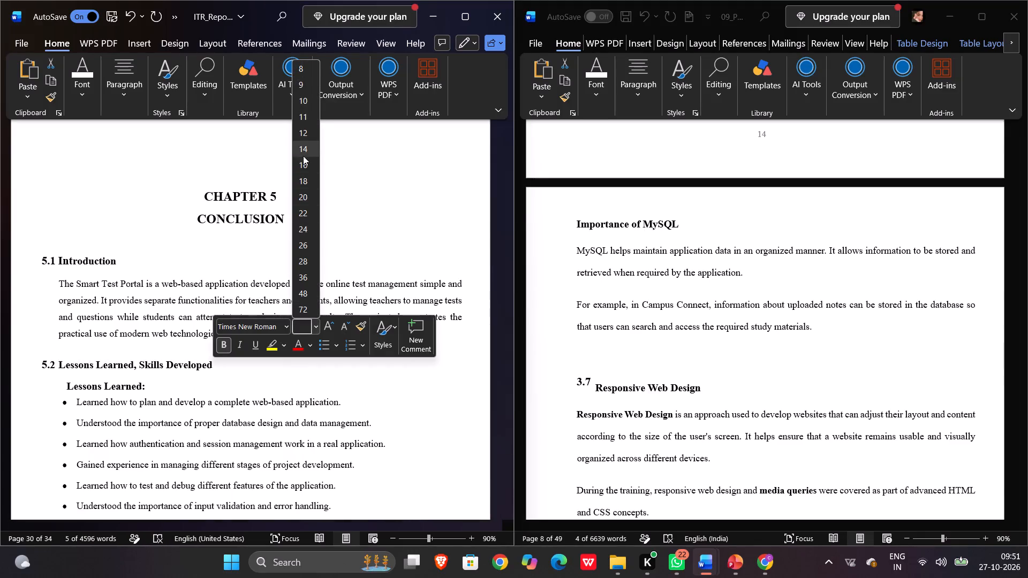
click(301, 149)
click(246, 379)
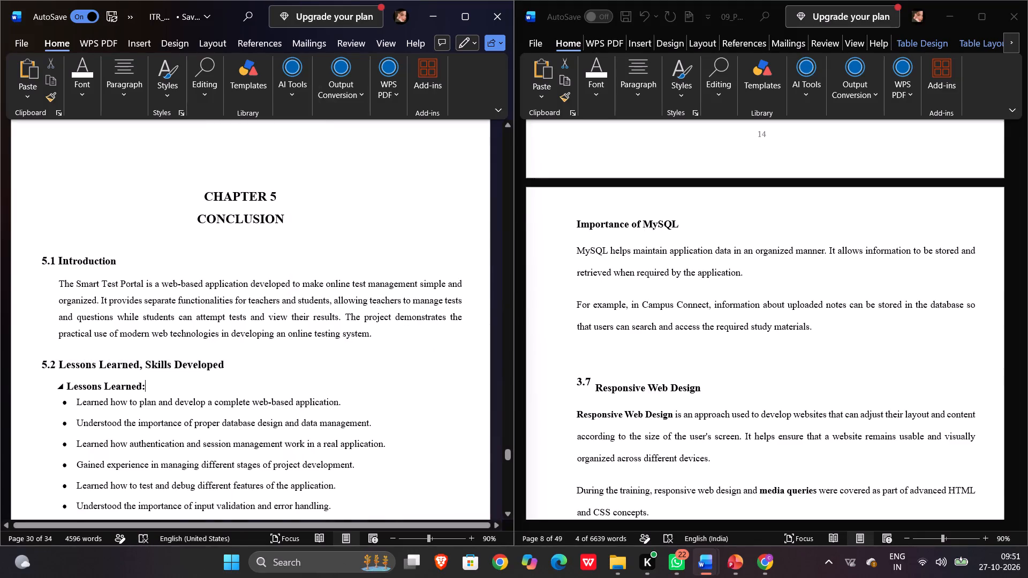
Review the report from chapter 5 back through the chapter 4 figures to the "4.1 Introduction" heading for formatting consistency.
scroll(246, 379, up, 5)
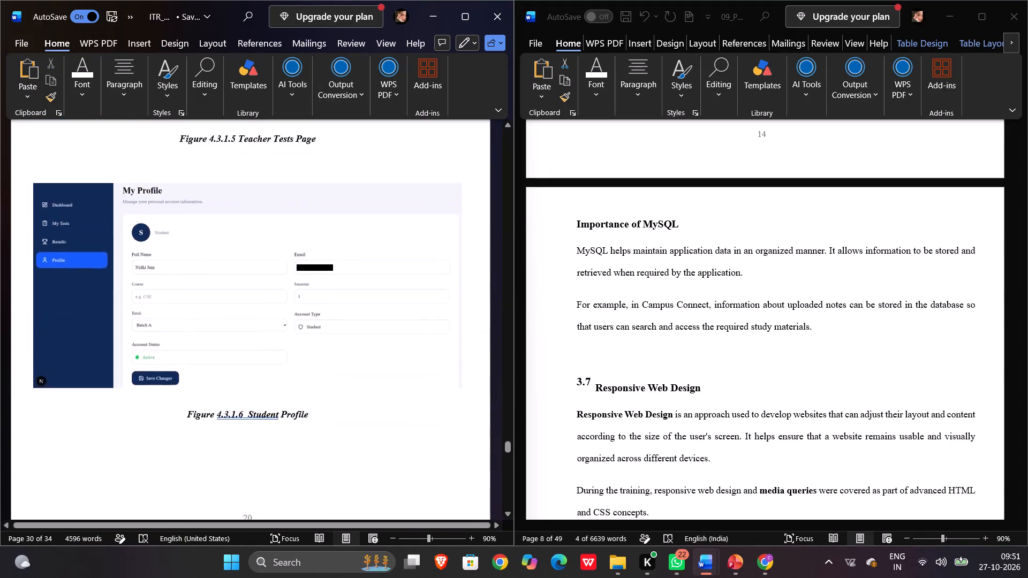
scroll(246, 379, up, 12)
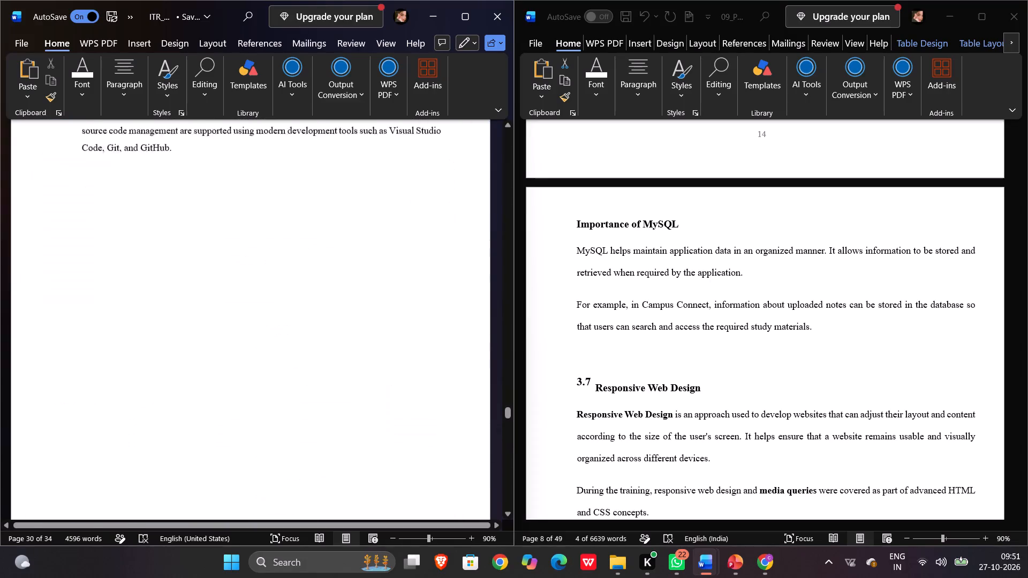
scroll(246, 379, up, 2)
scroll(246, 379, down, 8)
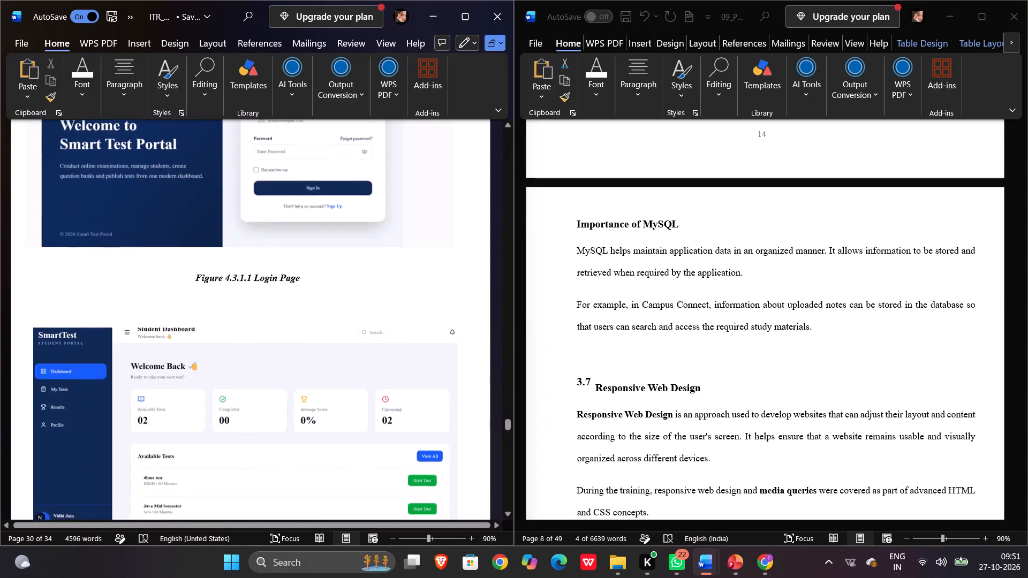
scroll(246, 379, down, 8)
scroll(246, 379, up, 1)
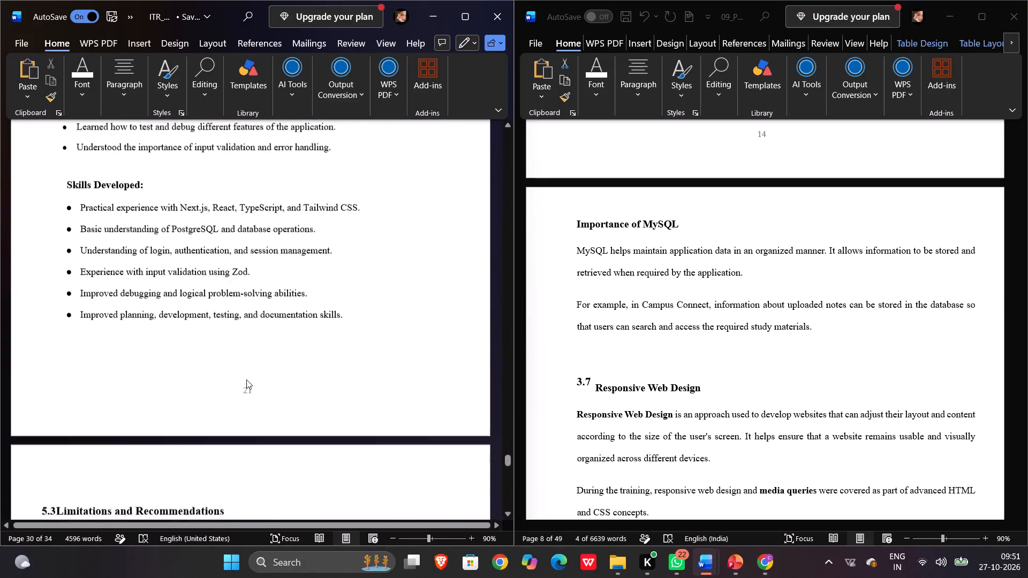
scroll(246, 379, up, 1)
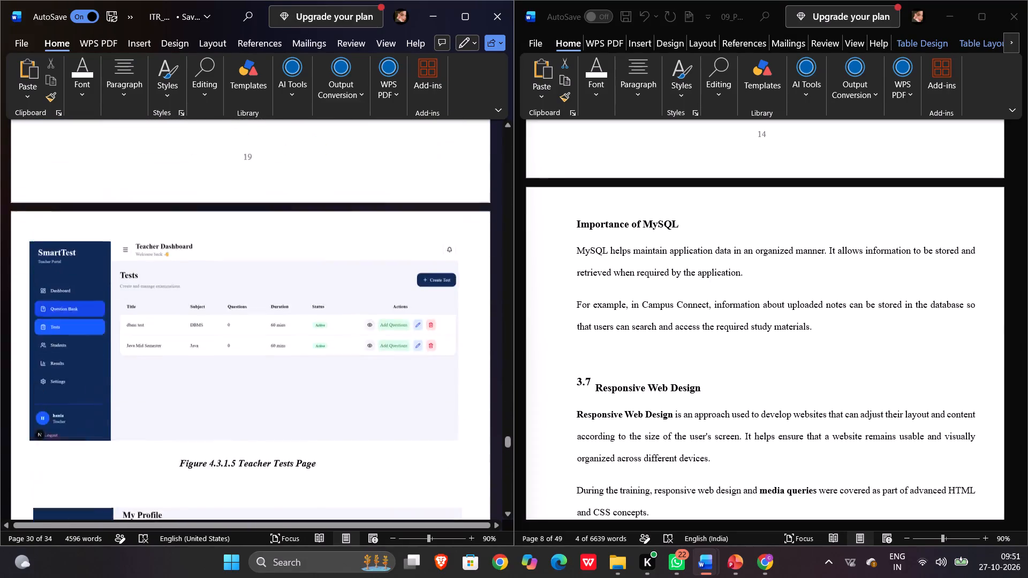
scroll(246, 379, up, 5)
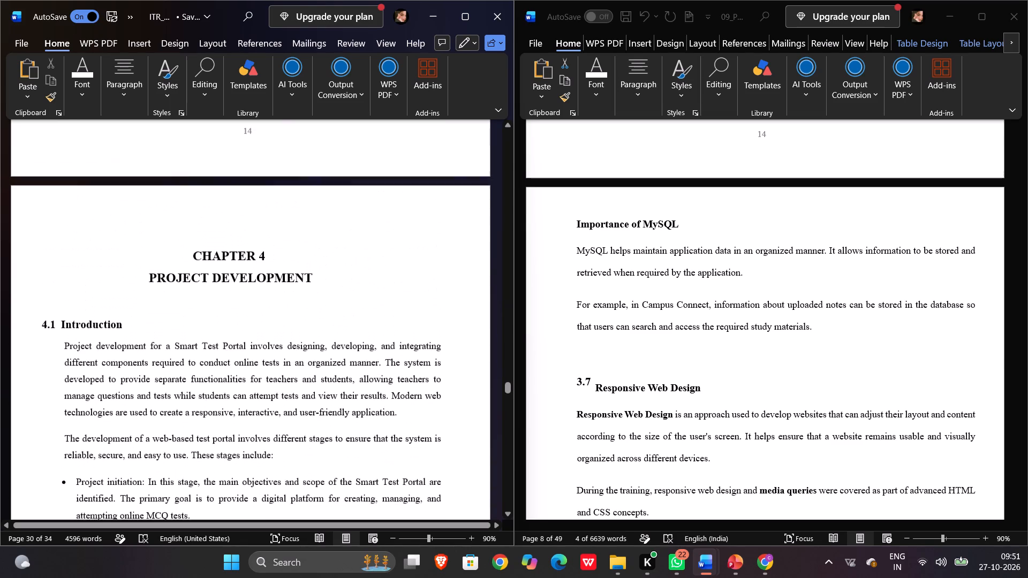
scroll(246, 379, up, 1)
Examine the reference report's chapter 4 title and "4.1 Introduction" section to compare its layout with this report's chapter 4.
scroll(673, 299, up, 6)
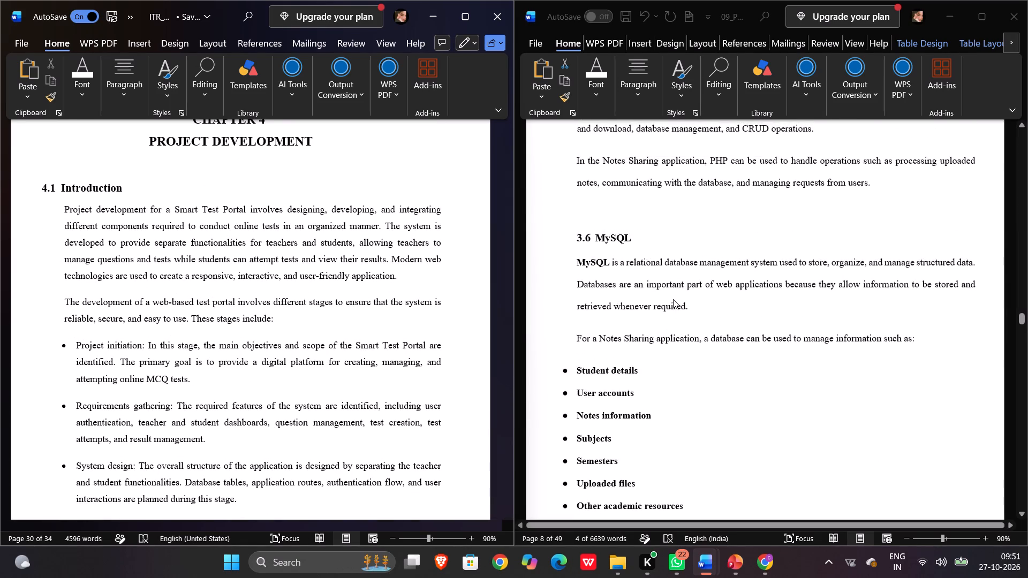
scroll(673, 299, down, 9)
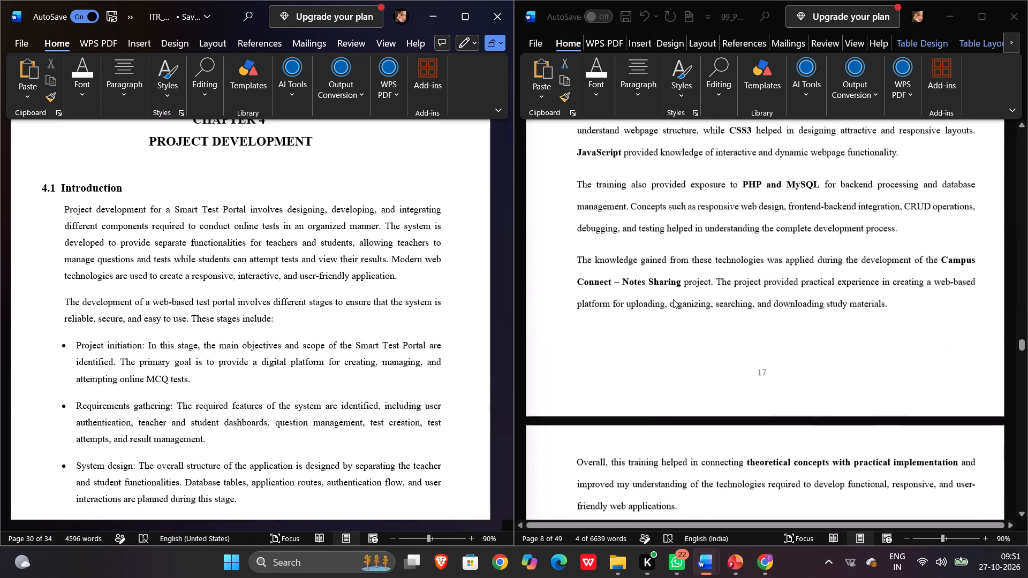
scroll(673, 299, down, 5)
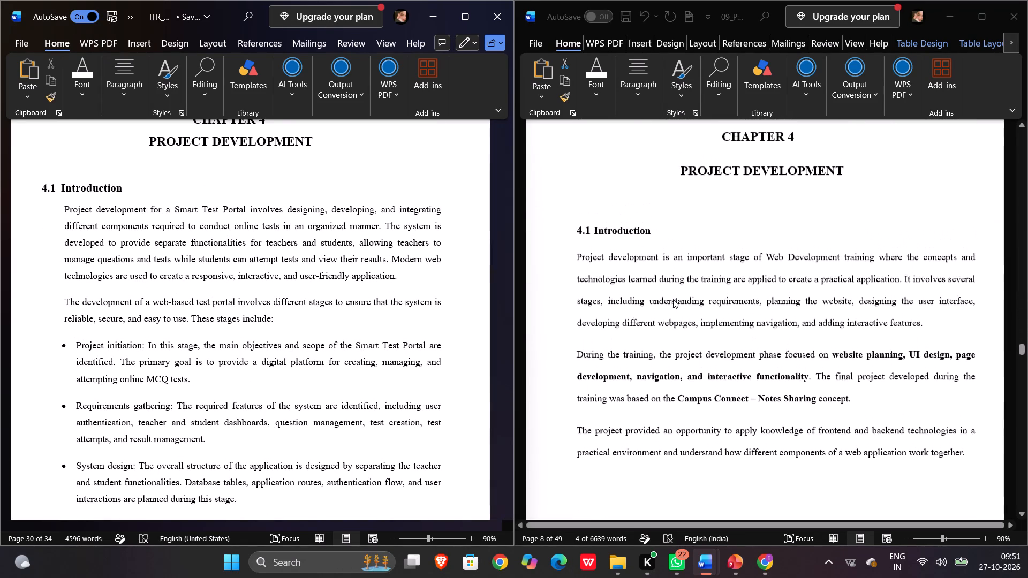
scroll(673, 299, down, 1)
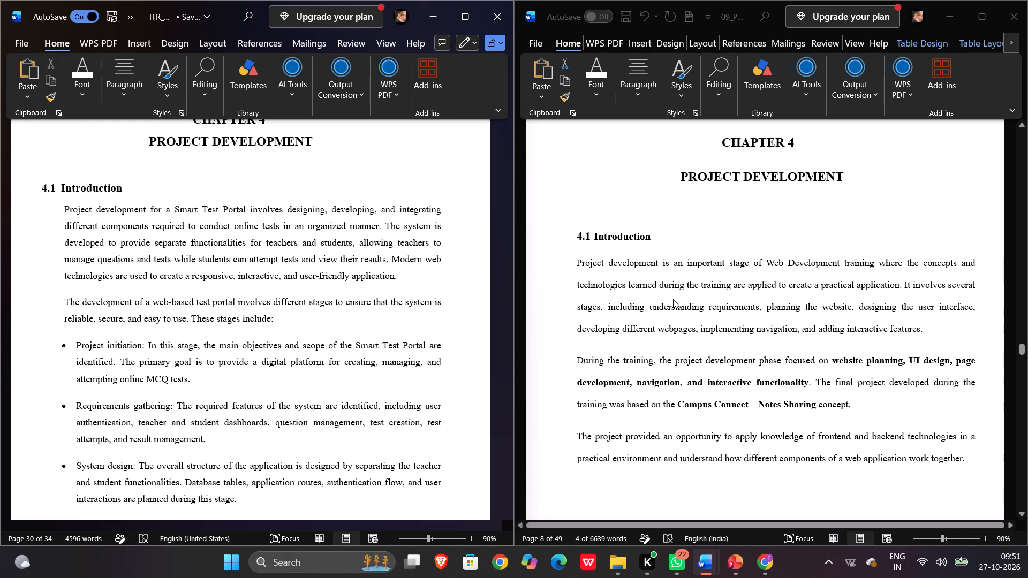
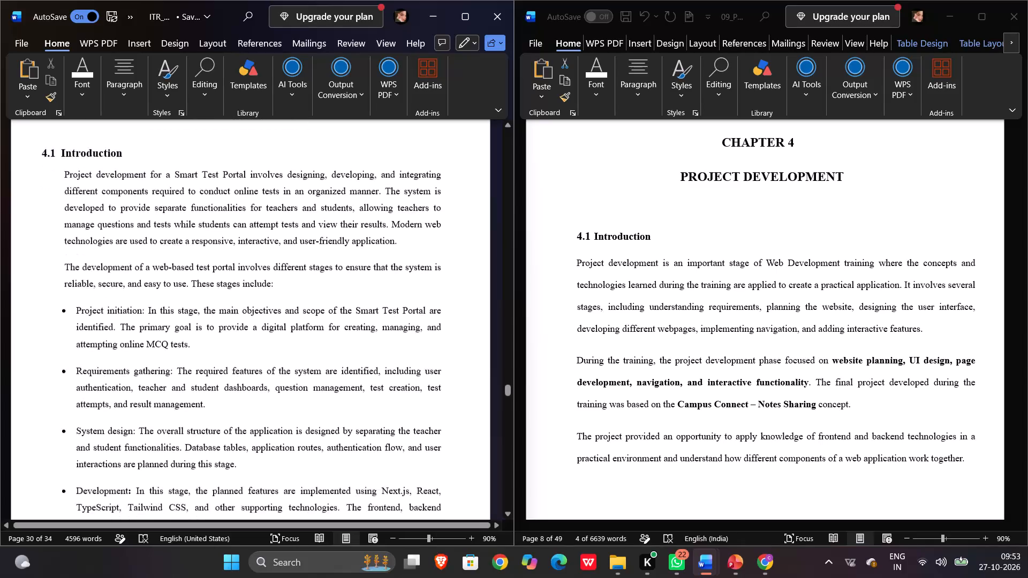
Compare the "4.2 Project Description" section with the reference report's version, checking the heading's font size and the layout up to the objectives section.
scroll(350, 323, down, 1)
scroll(689, 384, down, 1)
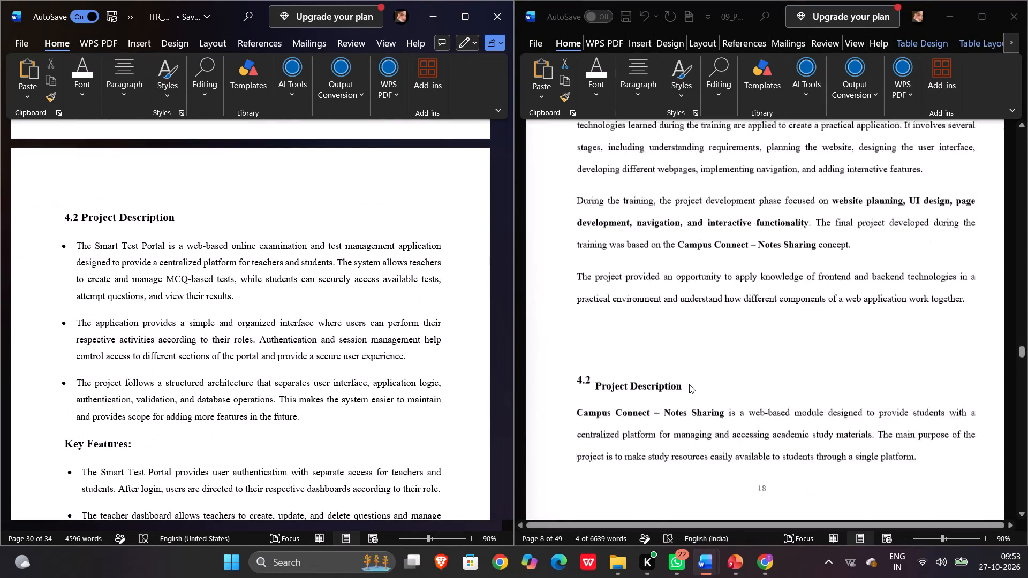
scroll(689, 384, down, 2)
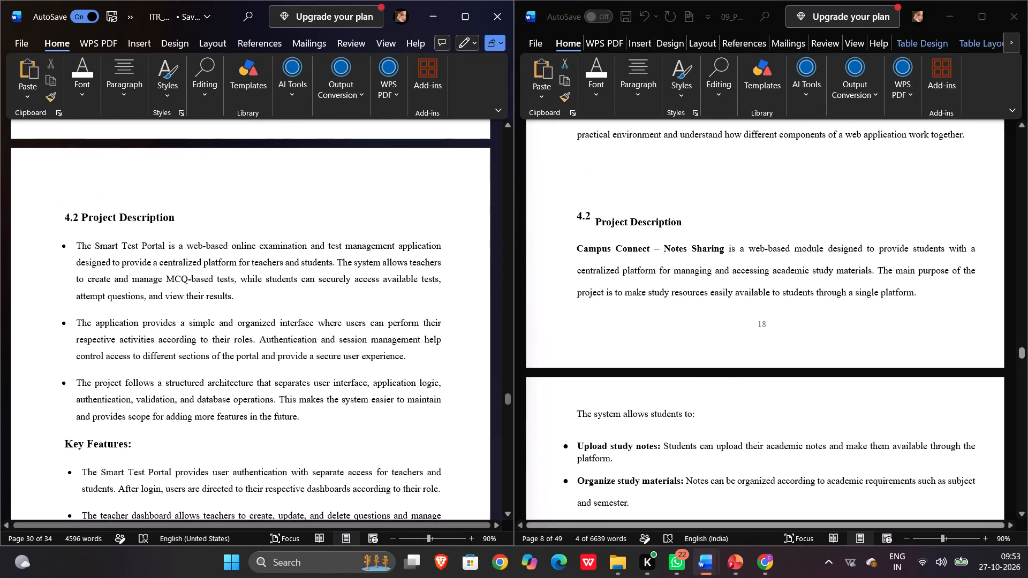
drag(106, 215, 134, 215)
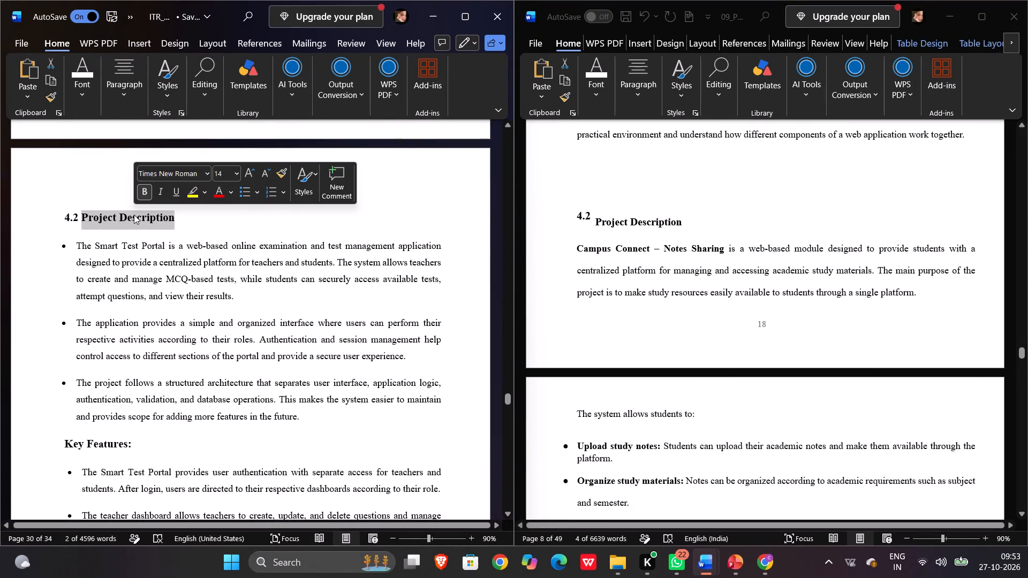
click(169, 230)
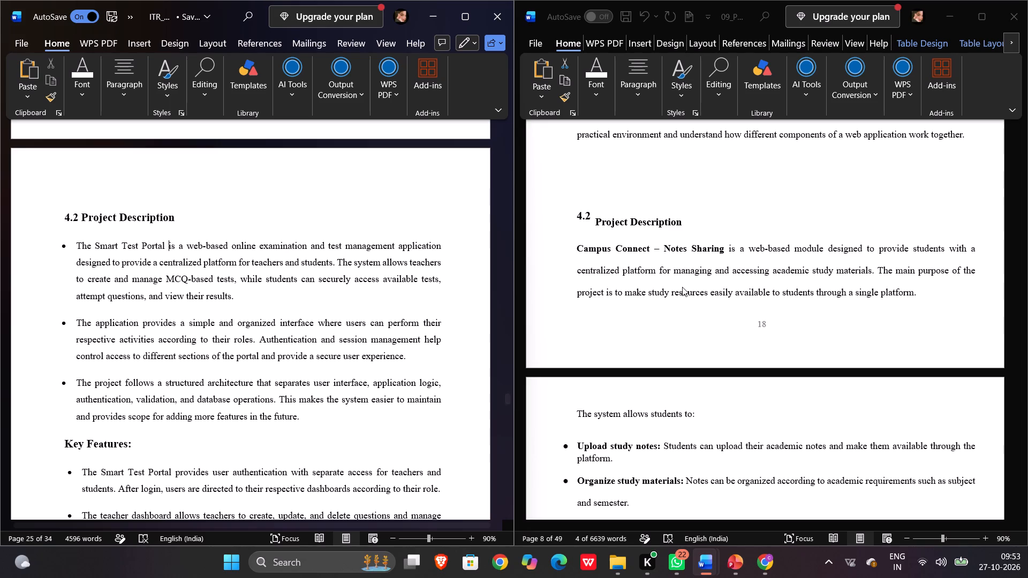
scroll(682, 287, down, 7)
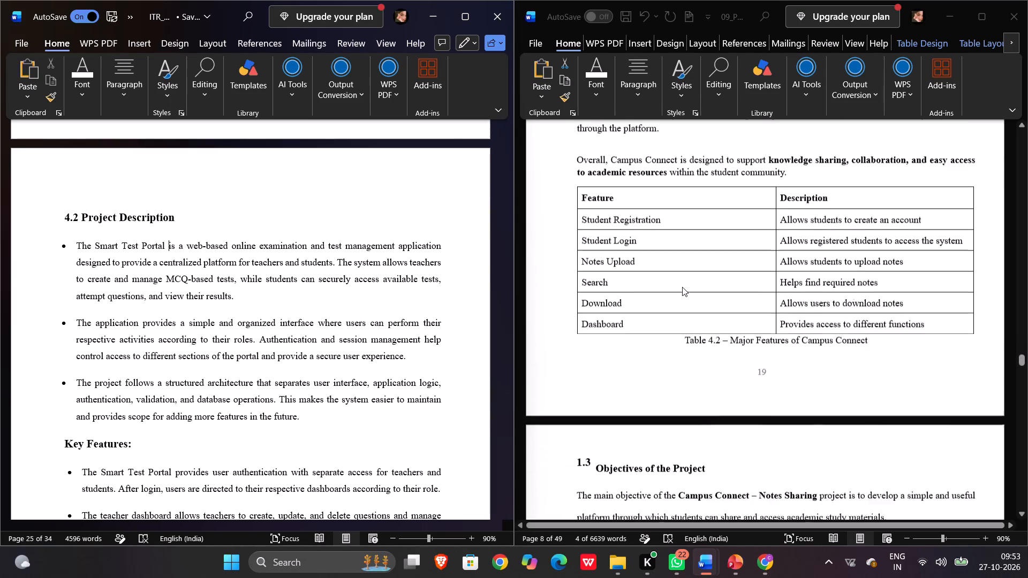
scroll(682, 287, down, 3)
scroll(250, 527, down, 1)
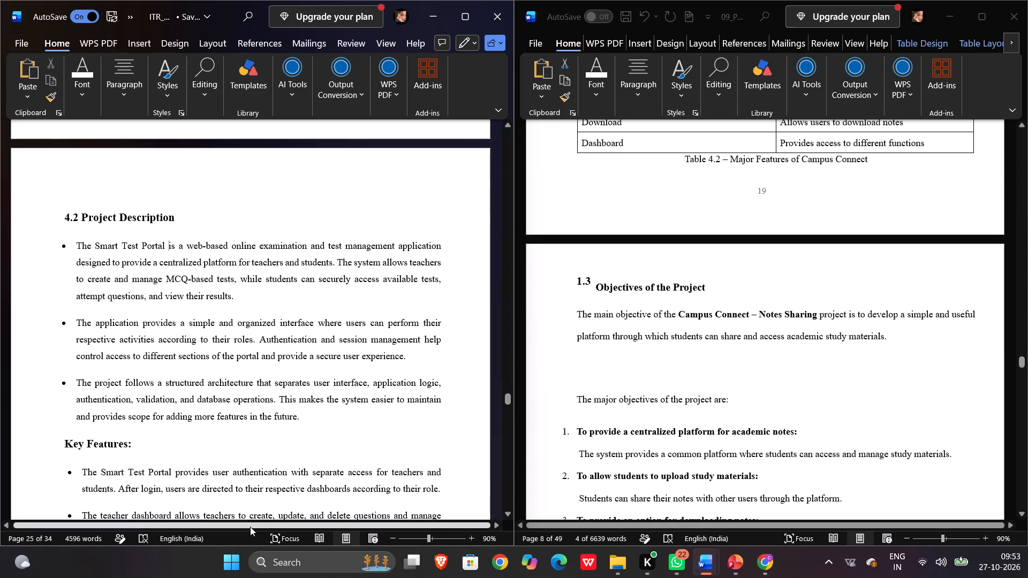
Review "Key Features:" and "Technologies Used:" in section 4.2 through the last bullet and the blank space below, against the reference's "Objectives of the Project" page.
scroll(290, 407, down, 3)
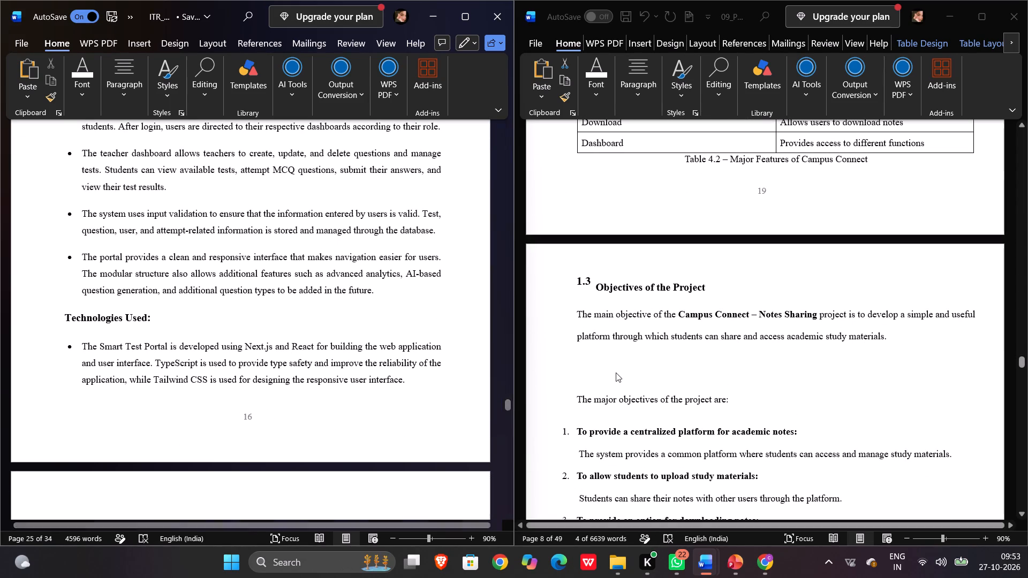
scroll(367, 370, right, 1)
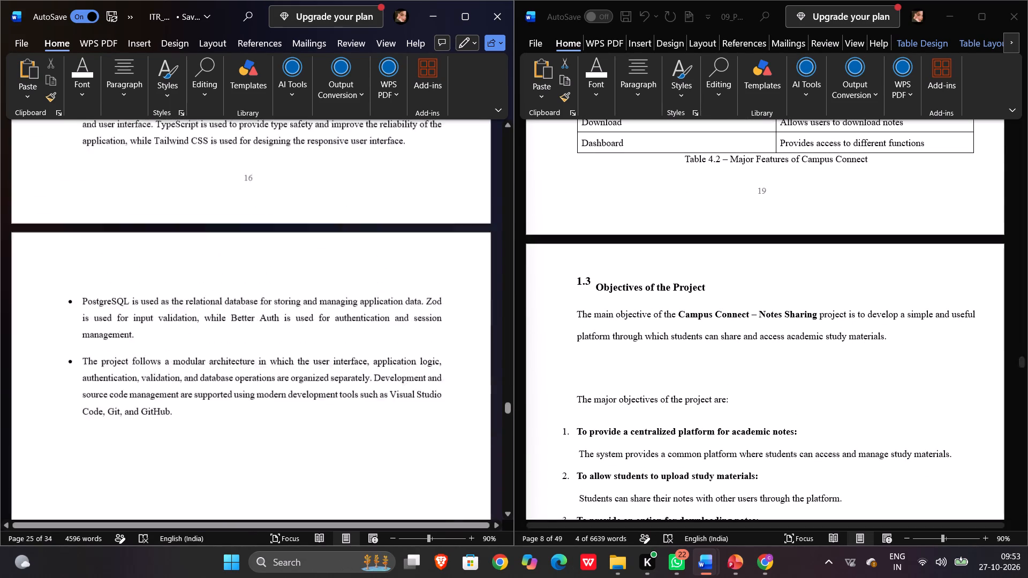
scroll(367, 370, right, 1)
scroll(367, 370, up, 2)
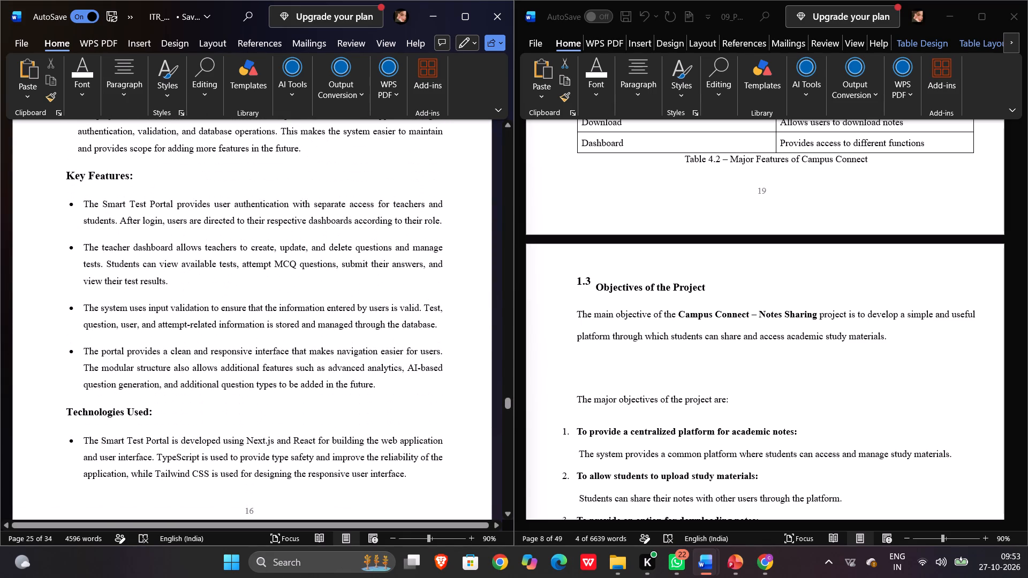
scroll(607, 341, up, 5)
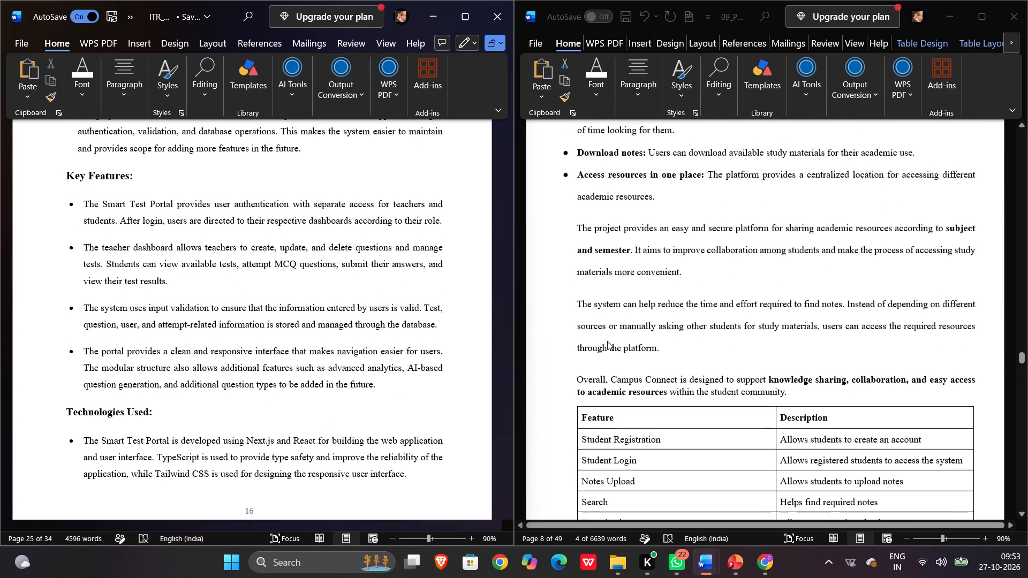
scroll(607, 341, down, 5)
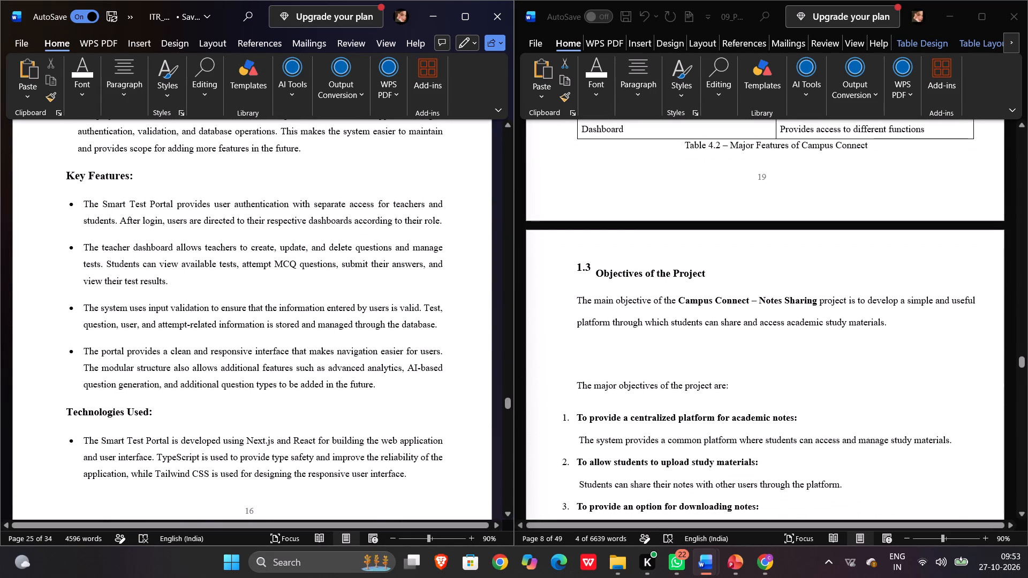
scroll(290, 380, down, 5)
scroll(290, 380, up, 3)
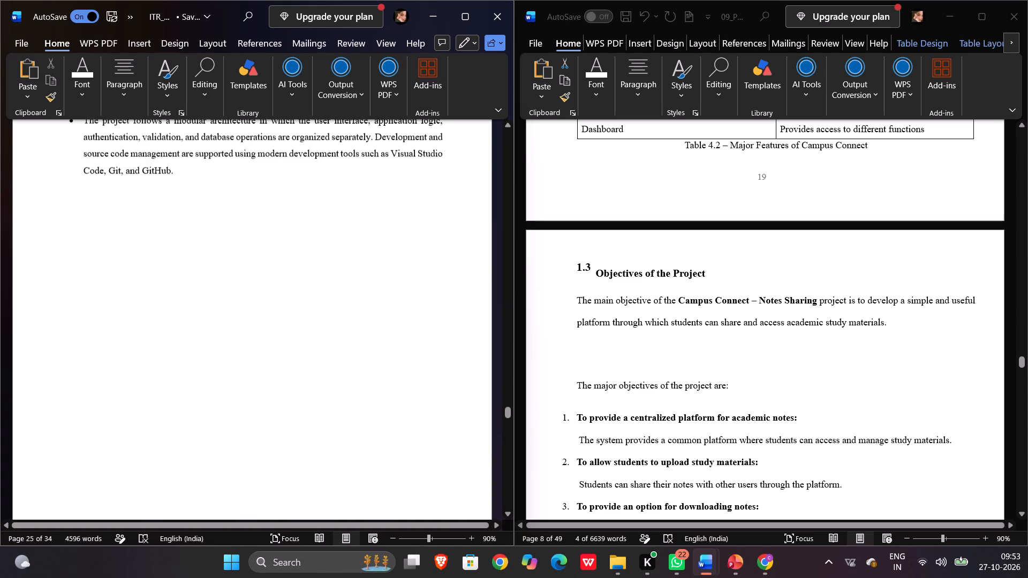
scroll(290, 380, up, 5)
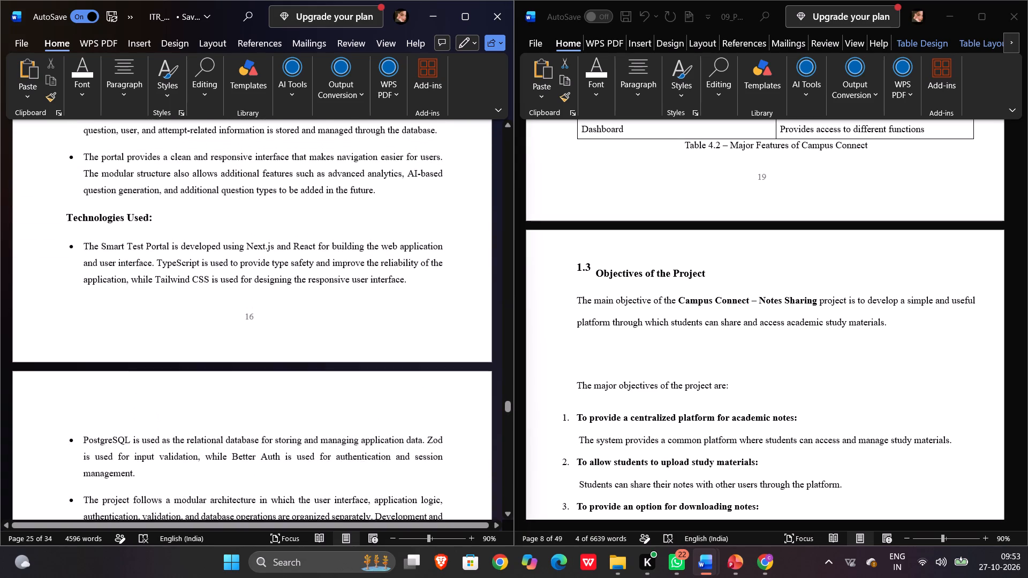
scroll(226, 276, up, 1)
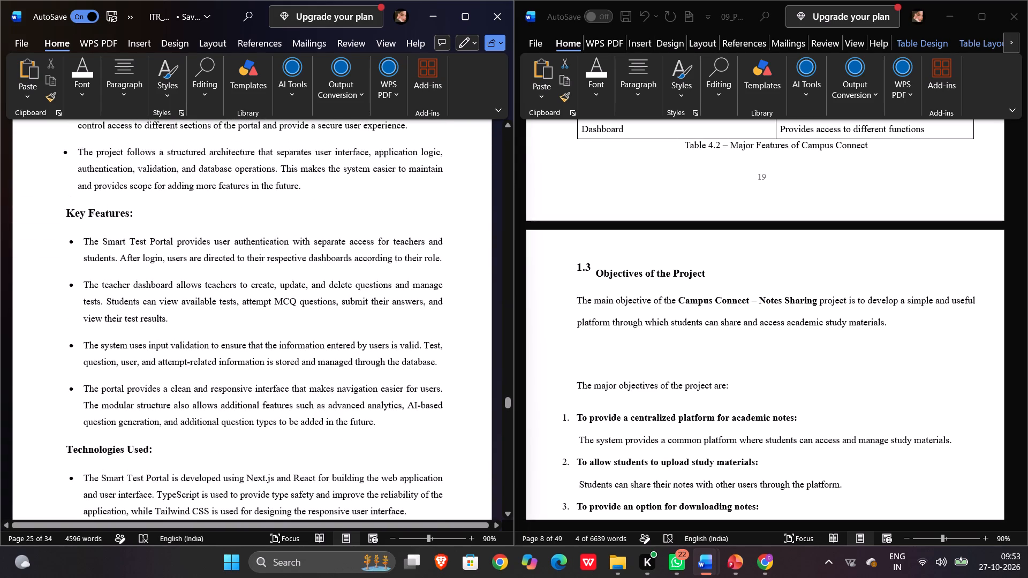
scroll(226, 276, up, 2)
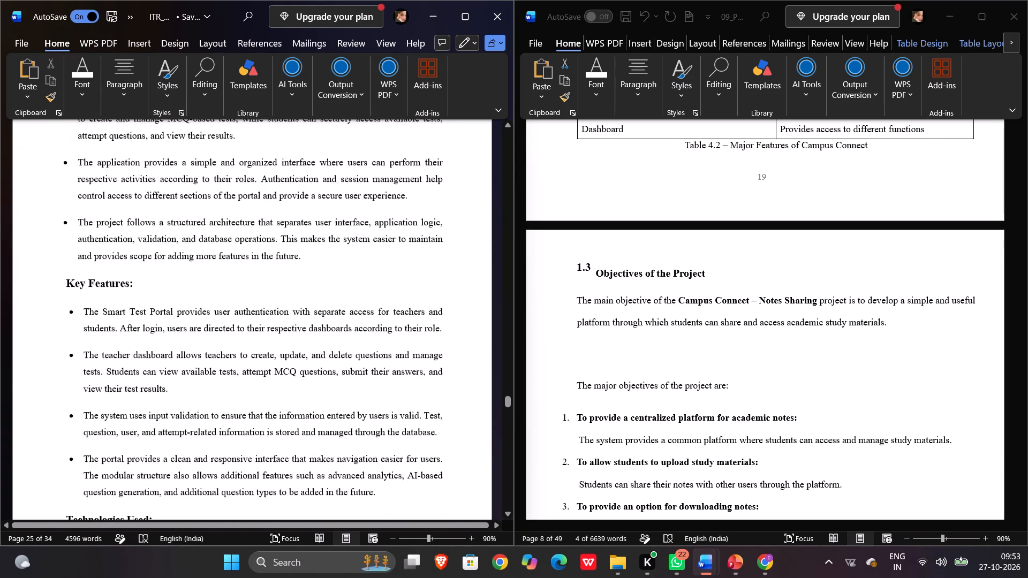
scroll(226, 276, down, 6)
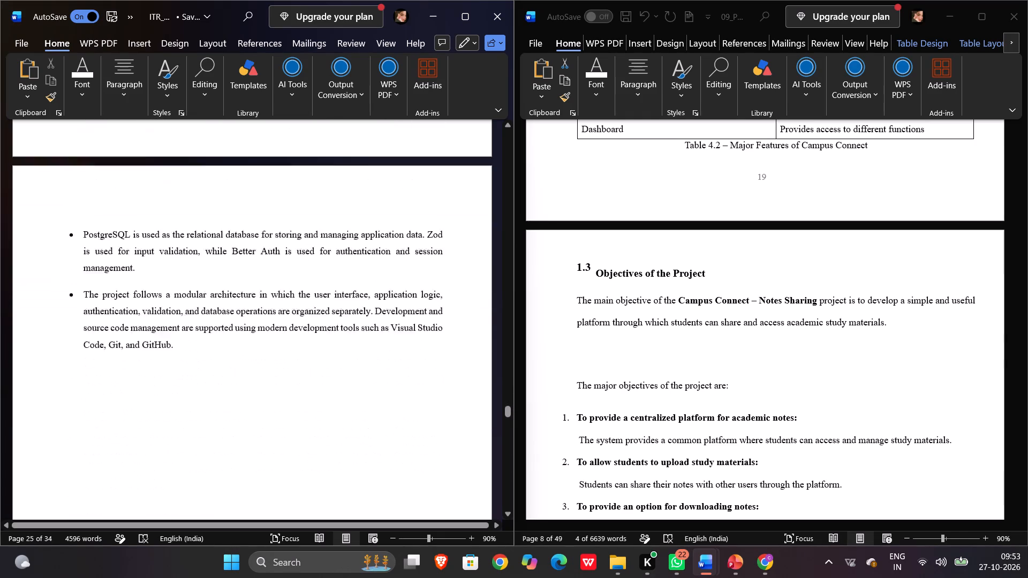
scroll(226, 276, down, 1)
click(243, 184)
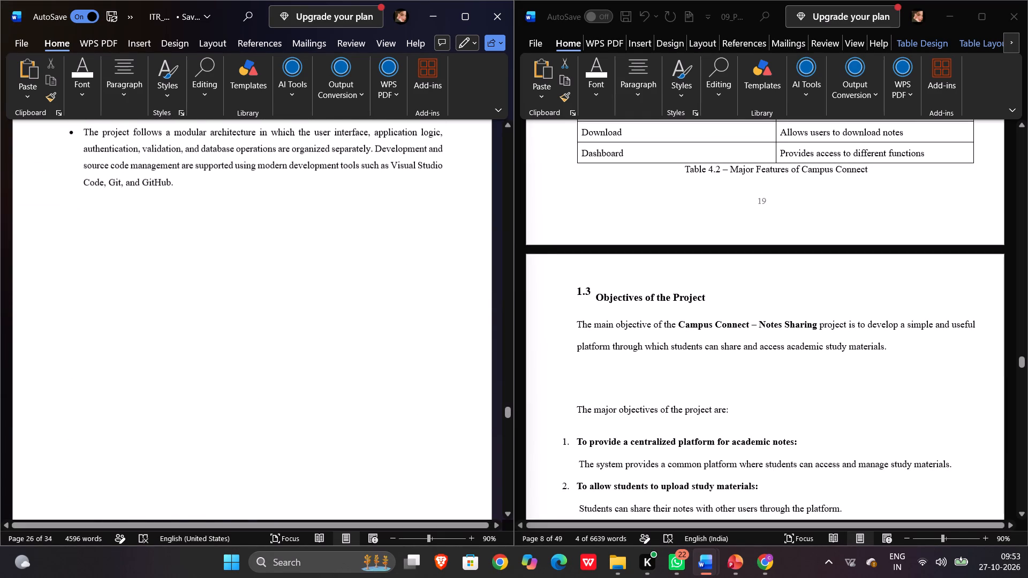
click(217, 193)
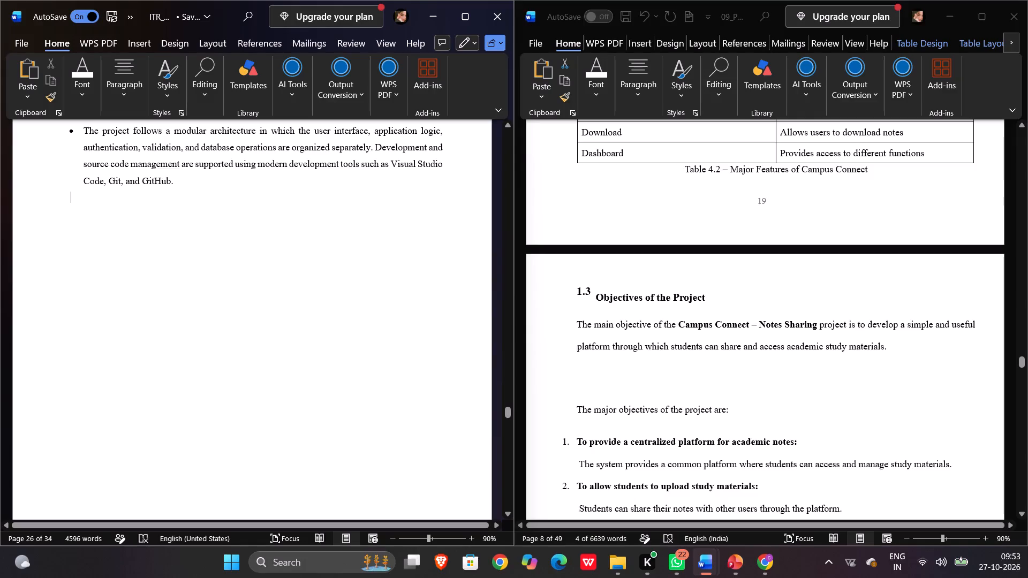
click(210, 180)
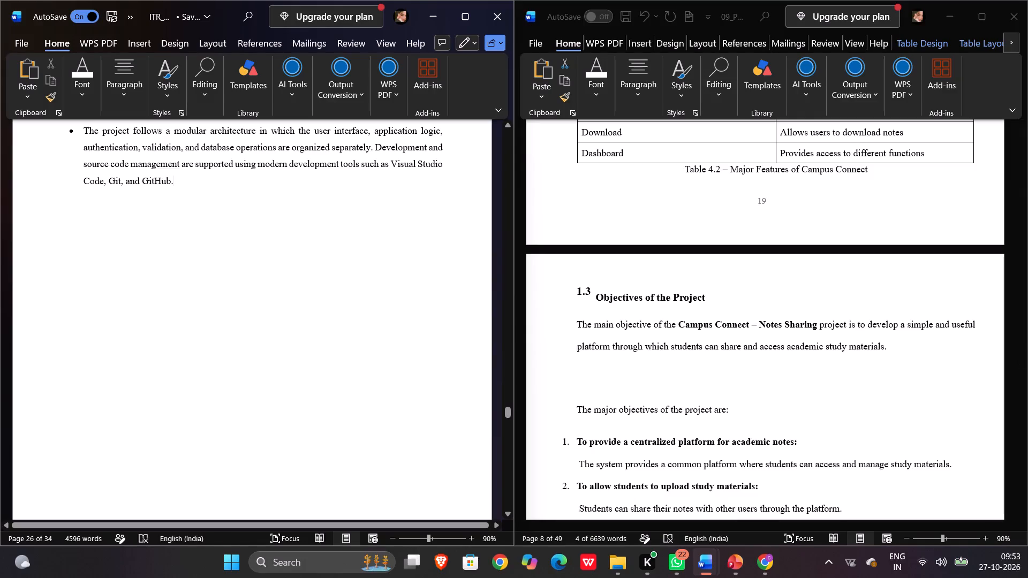
Examine the reference report's chapter 4 from "4.1 Introduction" through the objectives, "Key Features" and student registration and login pages.
scroll(618, 281, down, 7)
scroll(618, 281, right, 1)
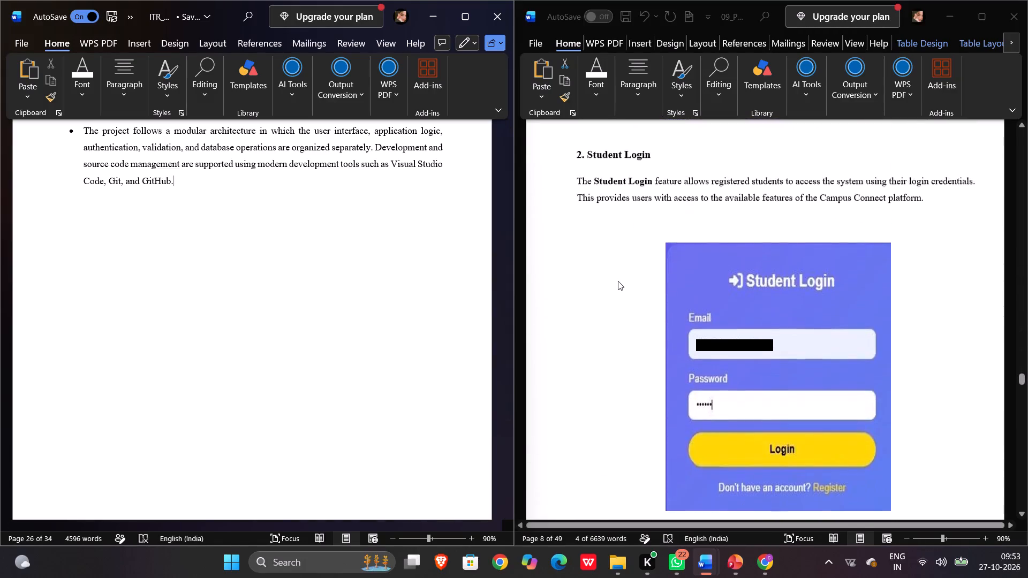
scroll(618, 281, right, 1)
scroll(618, 281, up, 4)
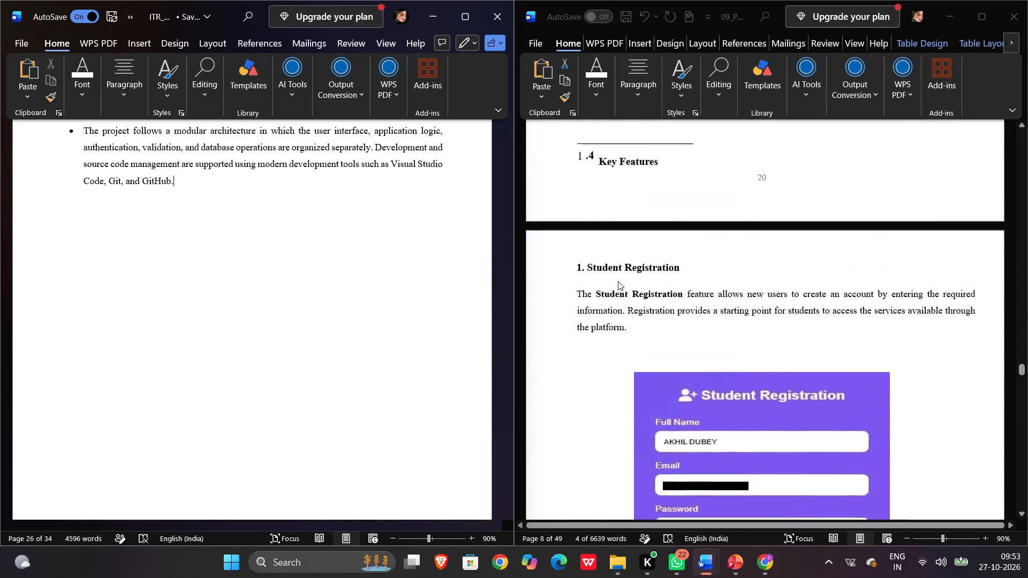
scroll(618, 281, up, 7)
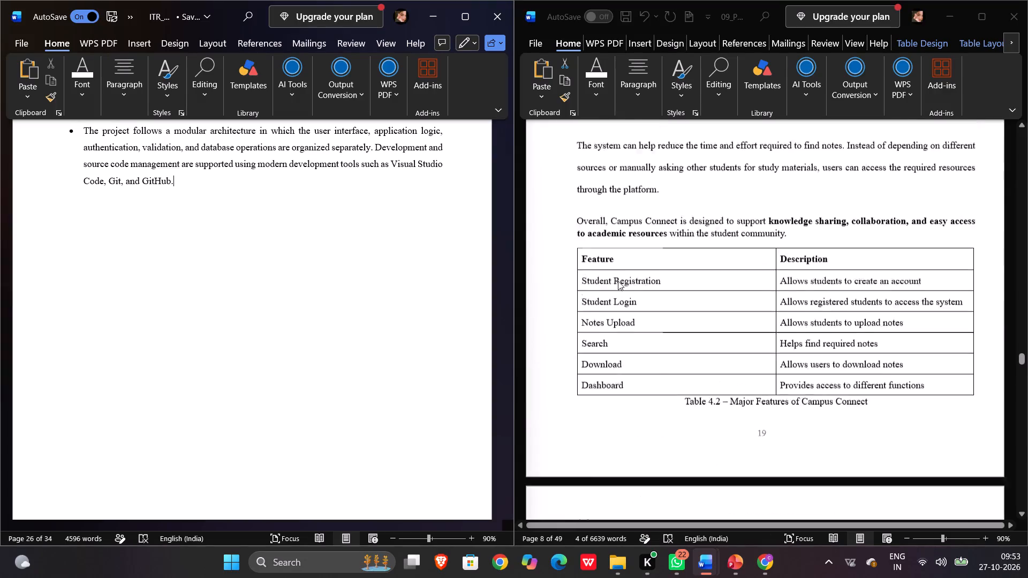
scroll(618, 281, up, 3)
scroll(618, 281, right, 1)
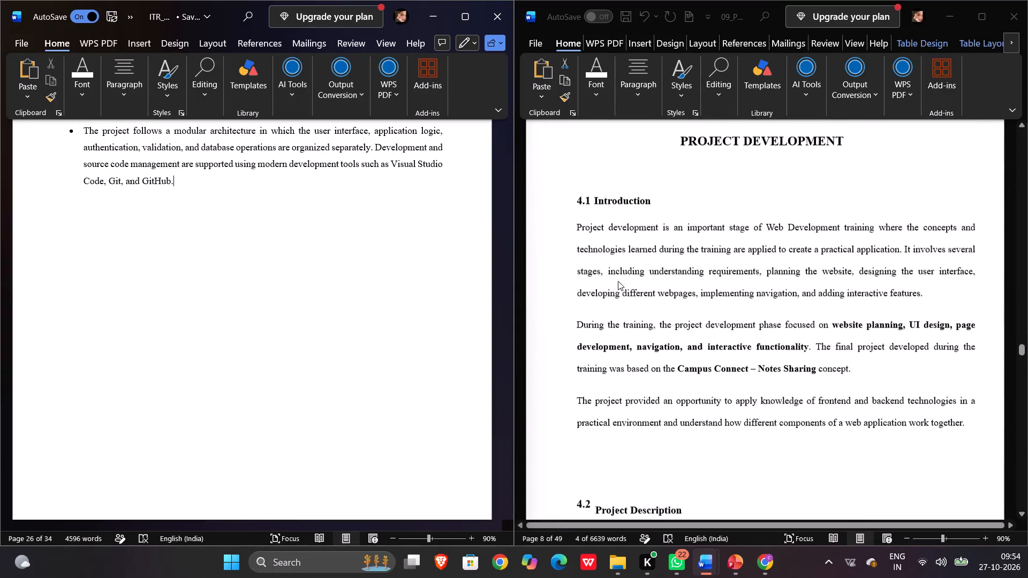
scroll(618, 281, right, 1)
scroll(618, 281, down, 3)
scroll(618, 281, up, 1)
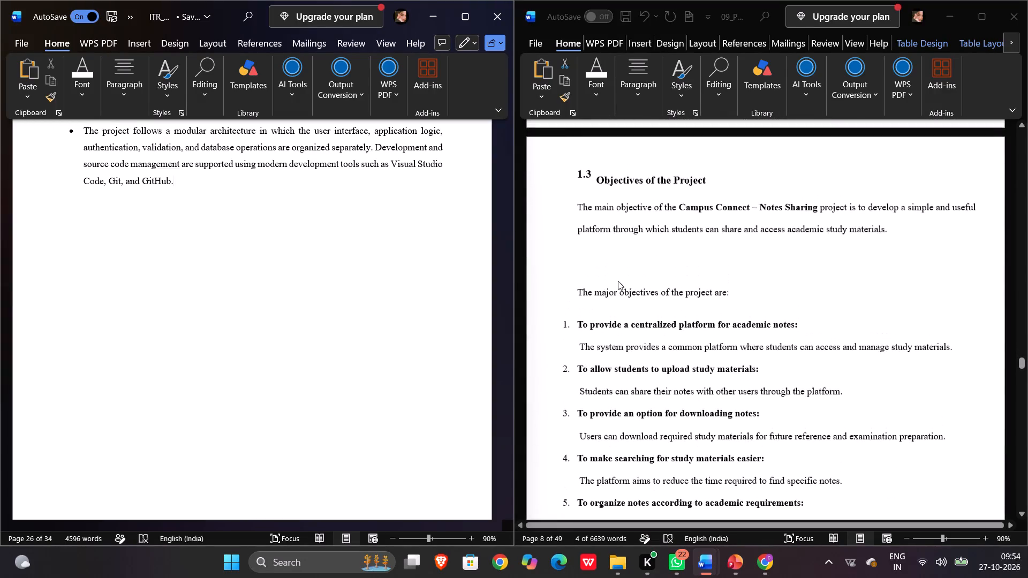
scroll(618, 281, up, 1)
scroll(618, 281, down, 2)
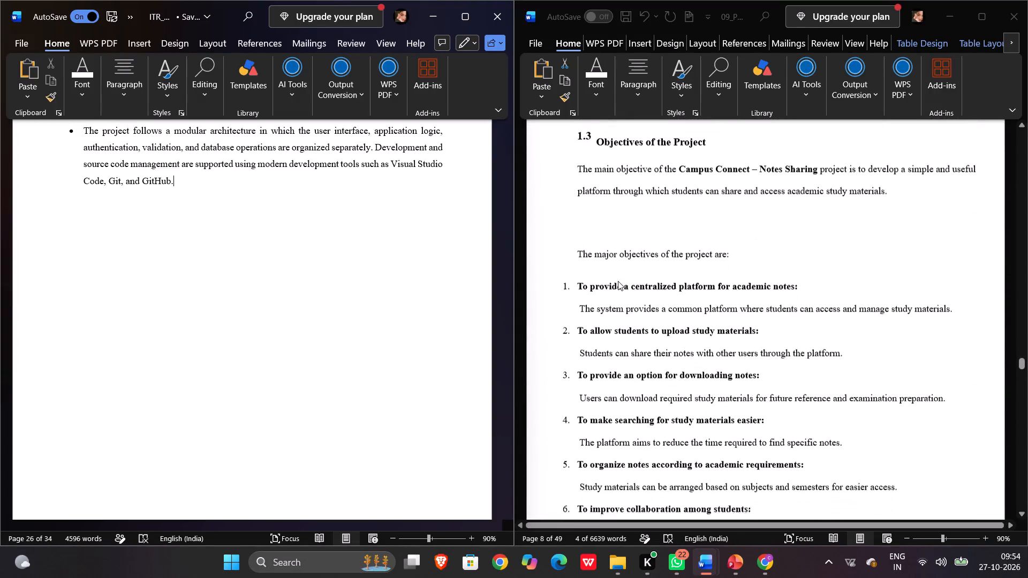
scroll(618, 281, down, 3)
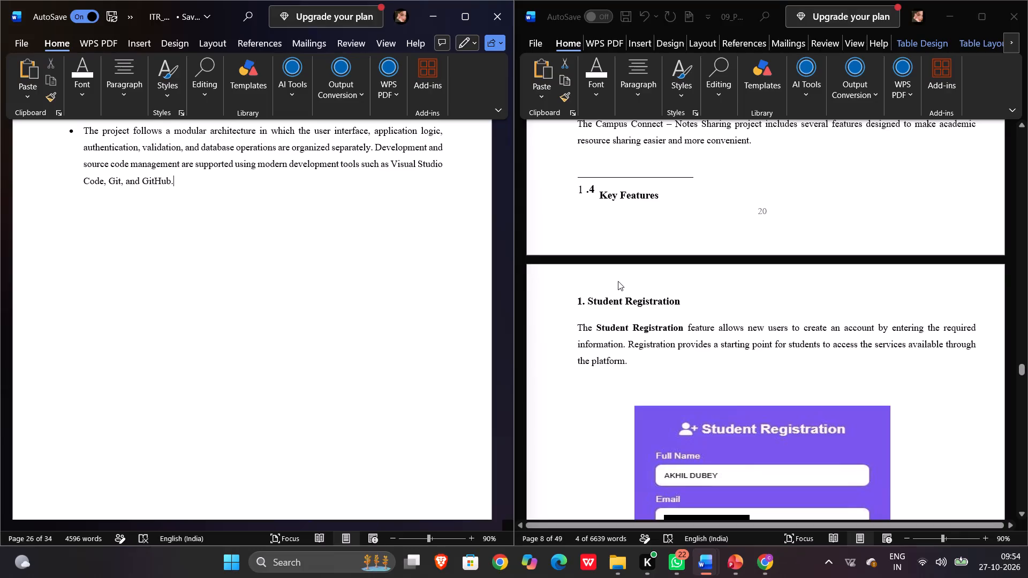
scroll(610, 324, down, 1)
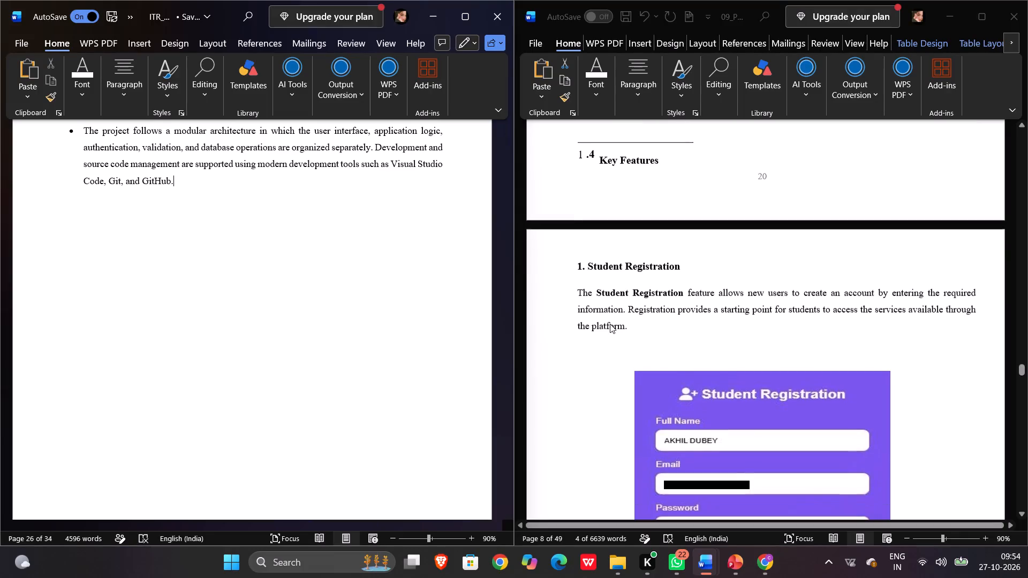
scroll(610, 324, down, 1)
Compare section 4.2's description, key features and technologies with the reference report's project description, features table, objectives and Student Registration figure.
scroll(302, 231, up, 6)
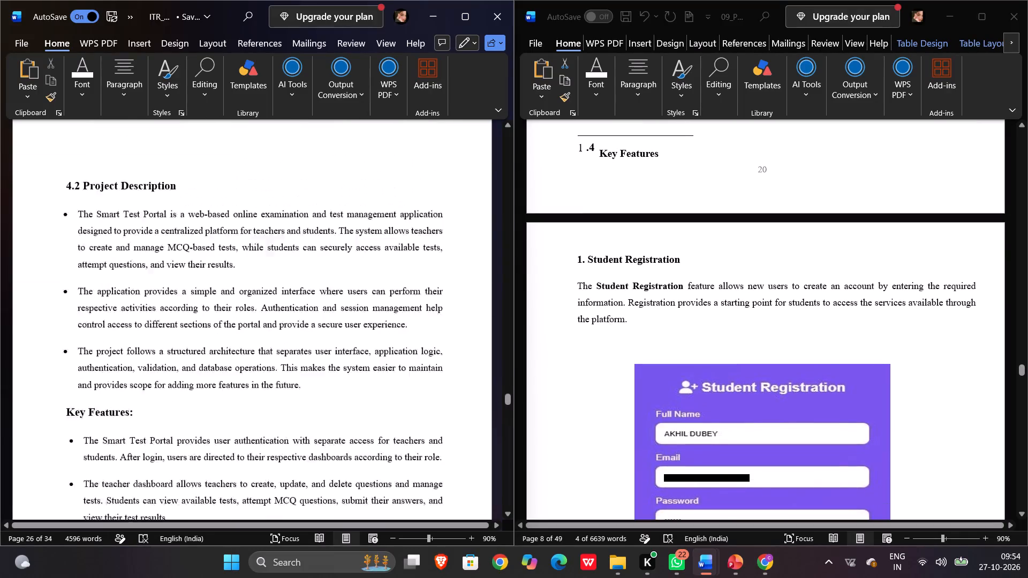
scroll(302, 231, up, 1)
scroll(551, 211, up, 4)
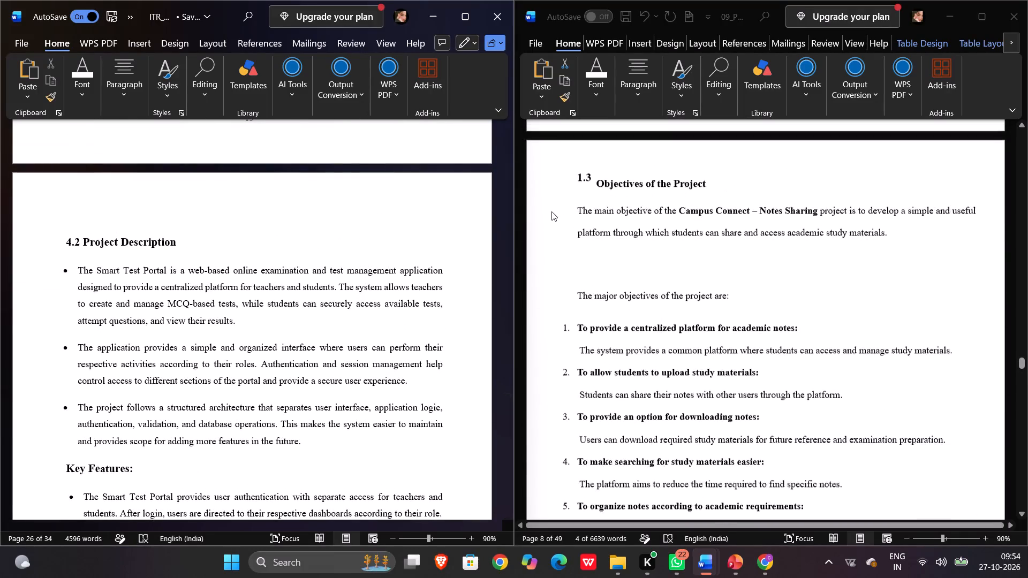
scroll(551, 211, up, 4)
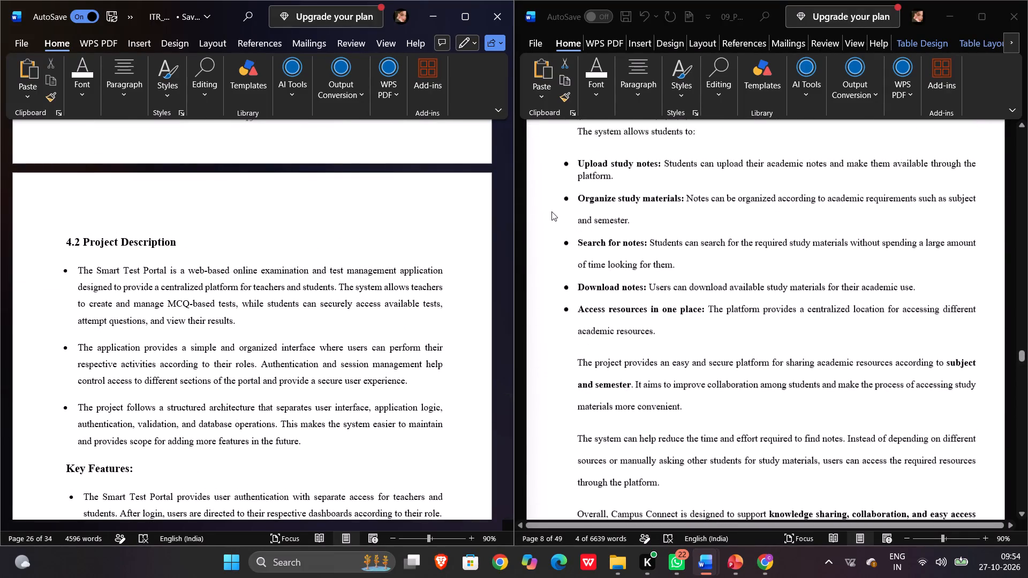
scroll(551, 211, up, 2)
scroll(551, 211, right, 1)
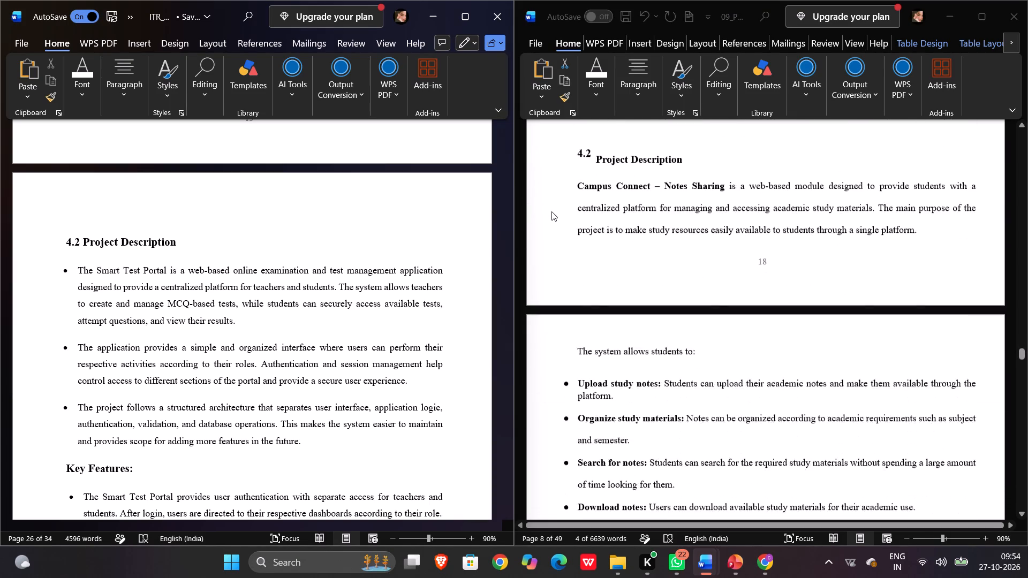
scroll(551, 211, down, 8)
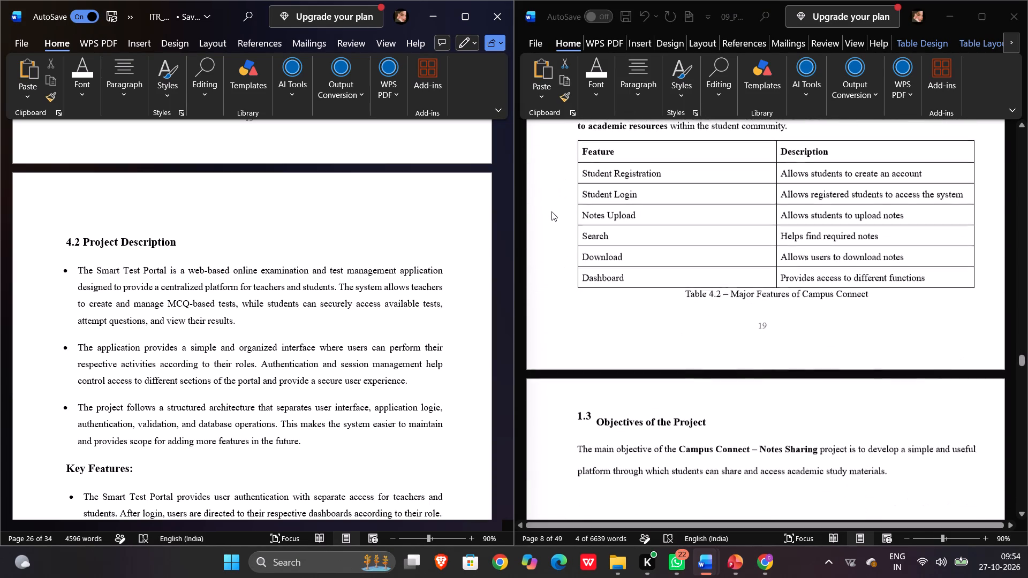
scroll(551, 211, down, 1)
scroll(316, 339, down, 3)
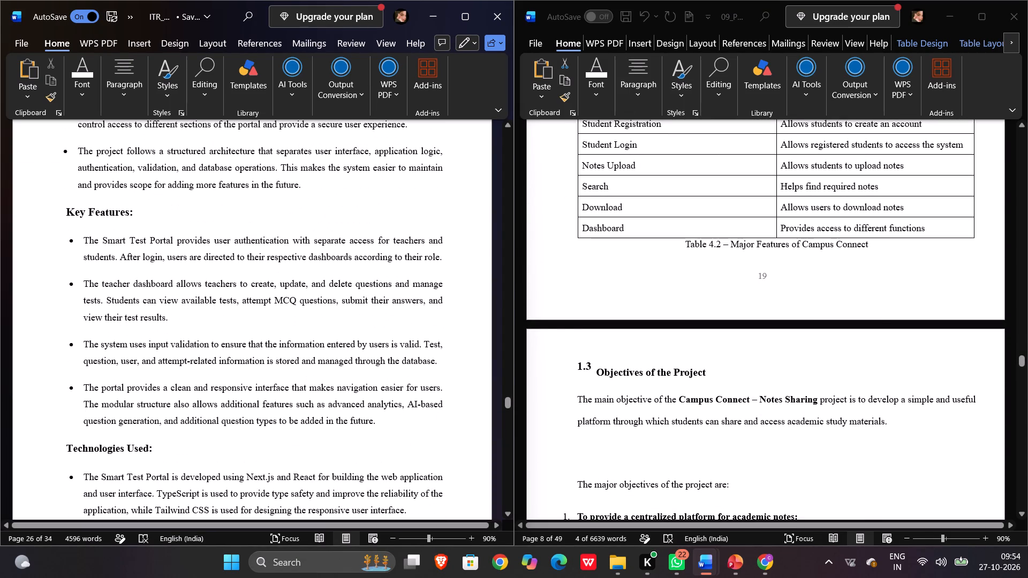
scroll(578, 394, down, 4)
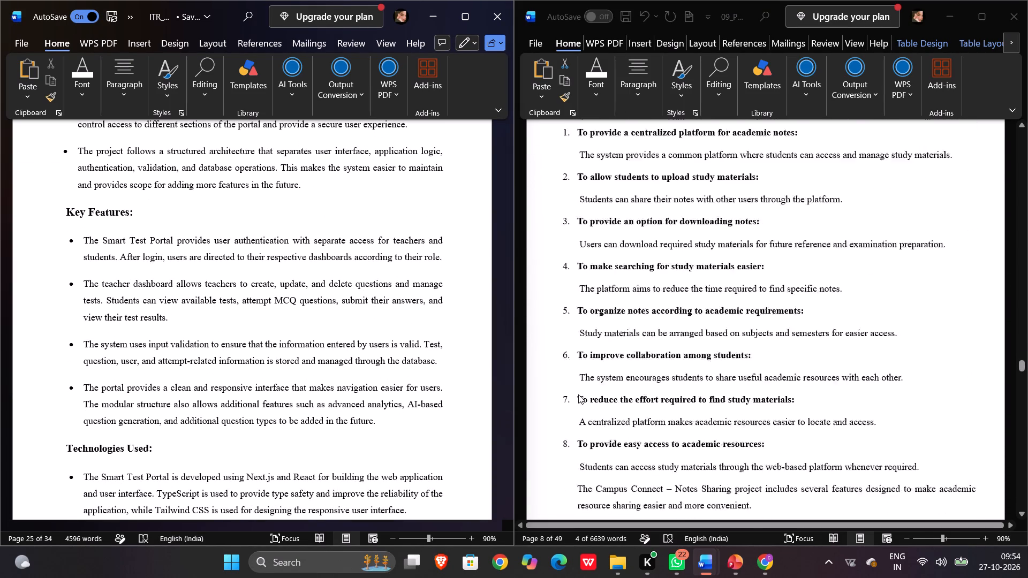
scroll(578, 394, down, 6)
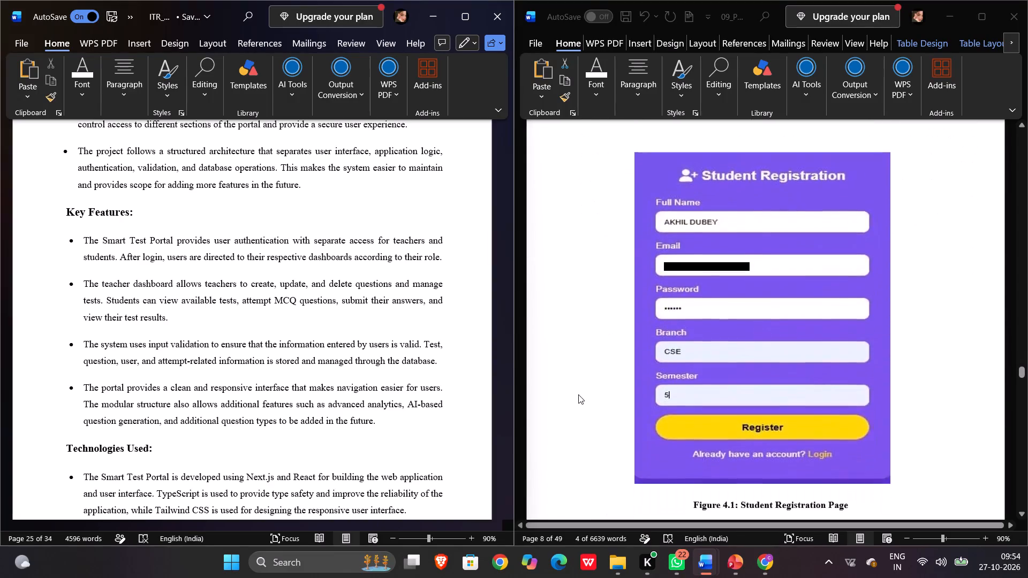
Examine the reference report's chapter 4 from the Student Registration figure through "4.5 Technologies Used" to "4.6 Project Development Process".
scroll(578, 394, down, 5)
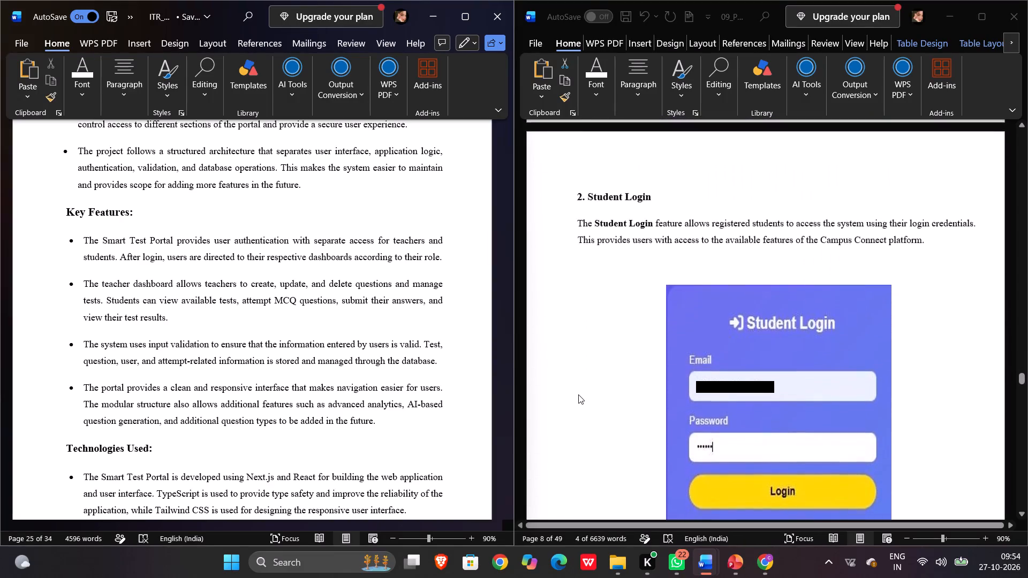
scroll(578, 394, down, 3)
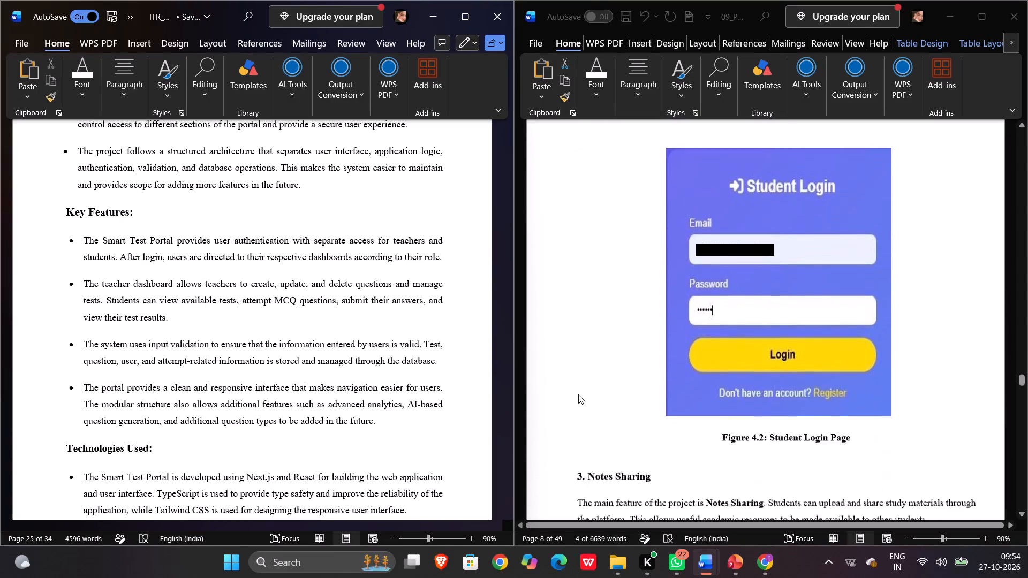
scroll(578, 394, right, 1)
scroll(578, 394, down, 2)
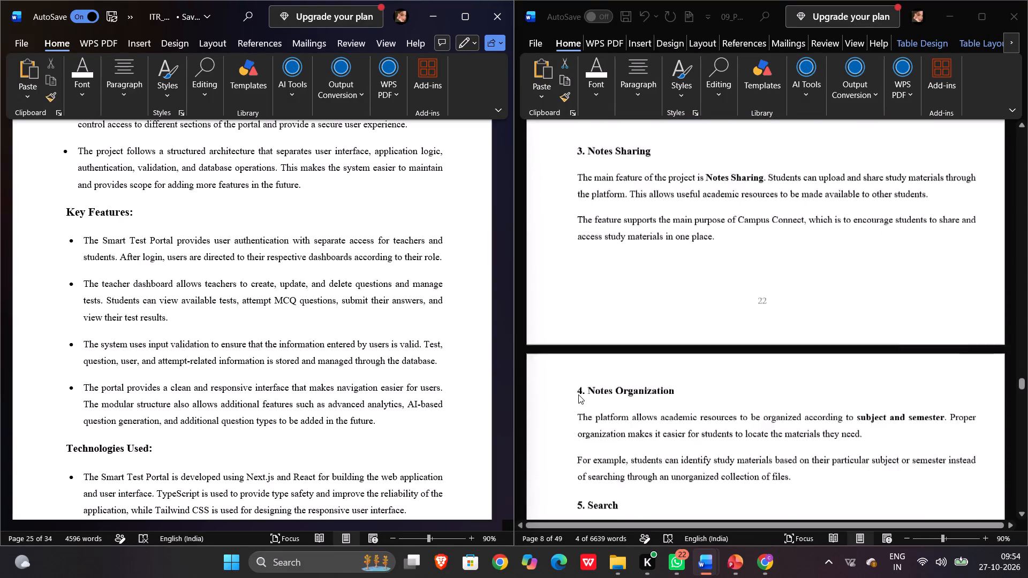
scroll(578, 394, down, 4)
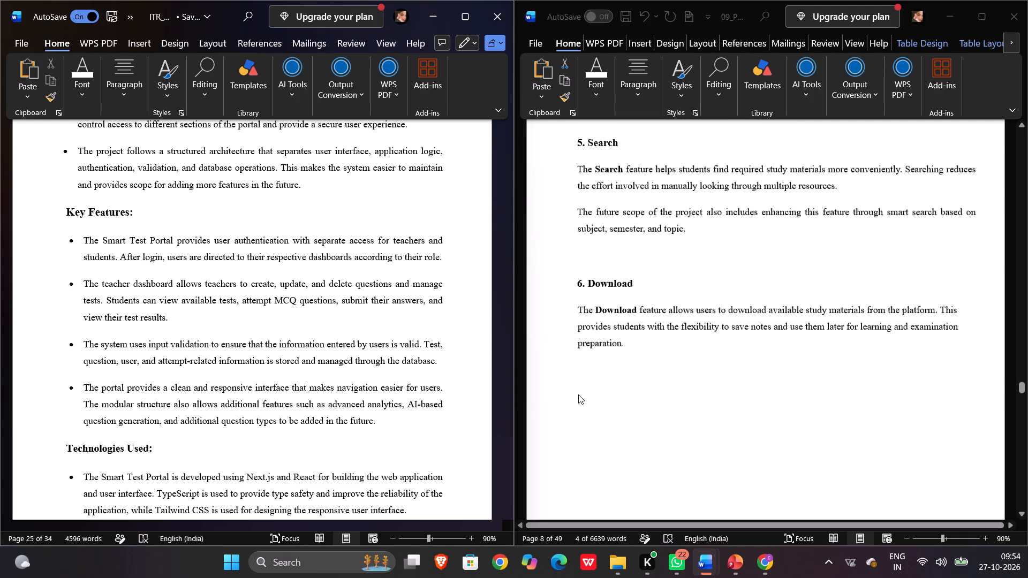
scroll(578, 394, down, 5)
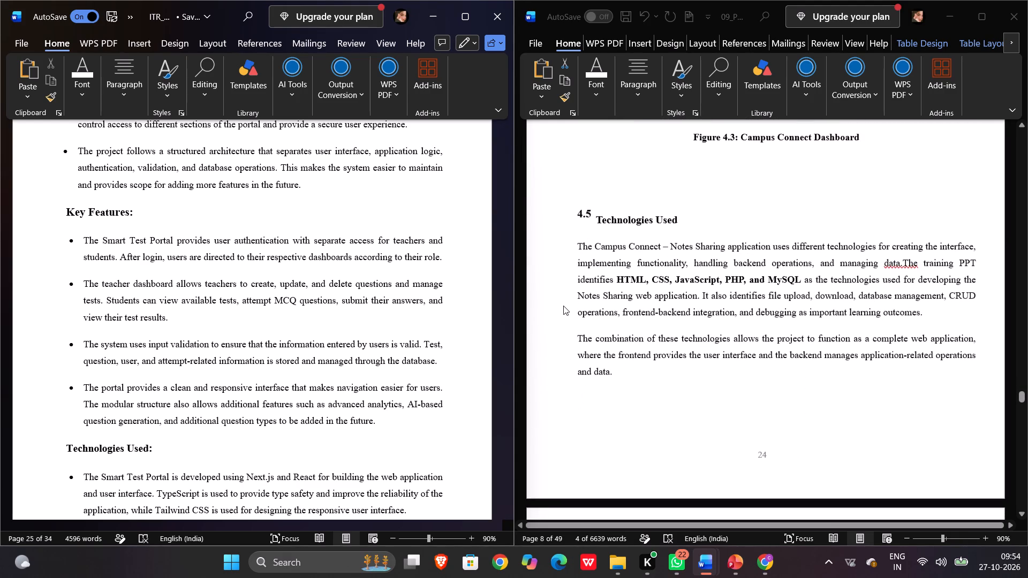
scroll(563, 306, down, 6)
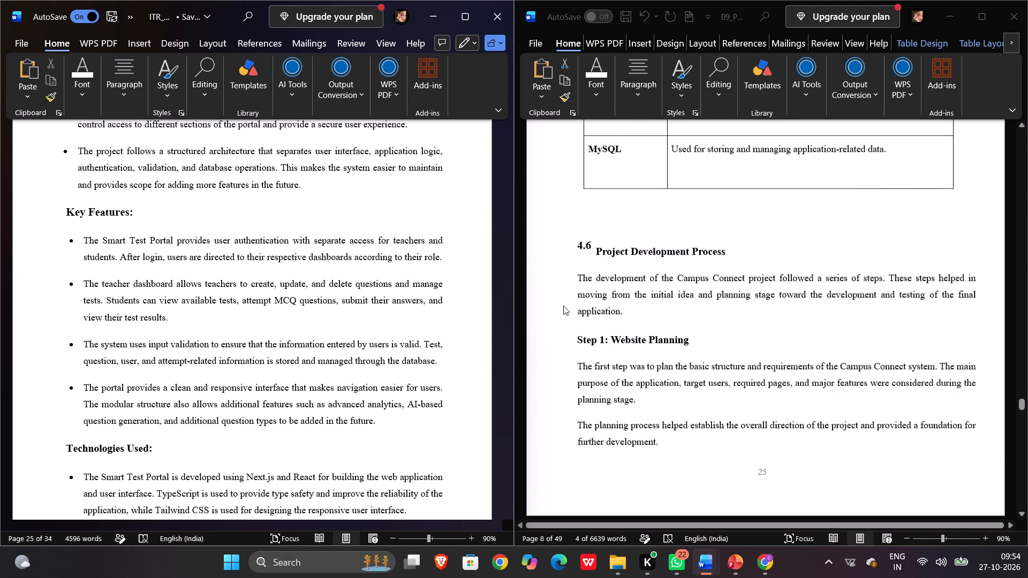
scroll(563, 306, down, 1)
scroll(563, 306, right, 1)
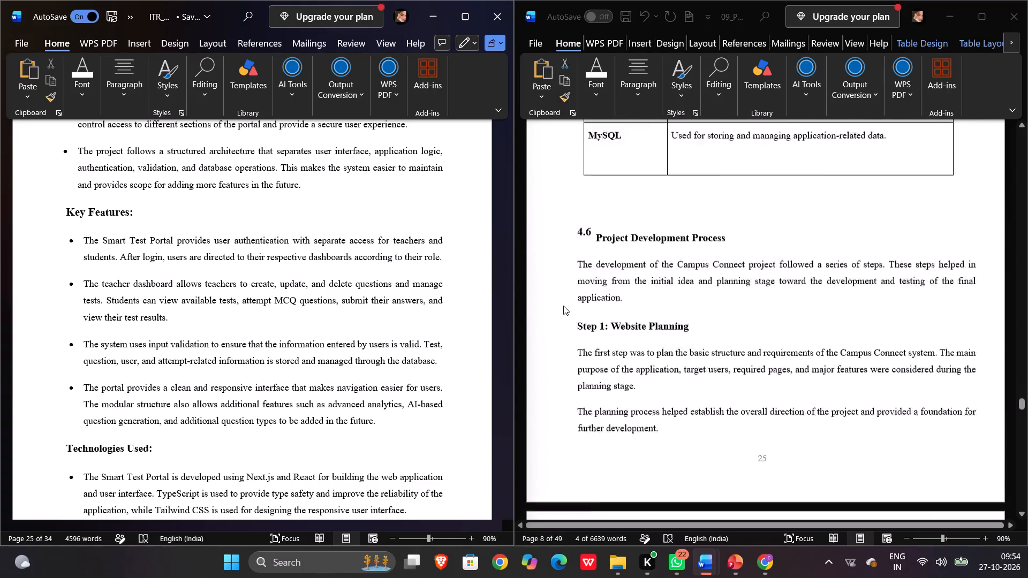
Review the reference report's chapter 4 backwards from section 4.5 to "4.2 Project Description", then check the "Objectives of the Project" section.
scroll(563, 306, up, 3)
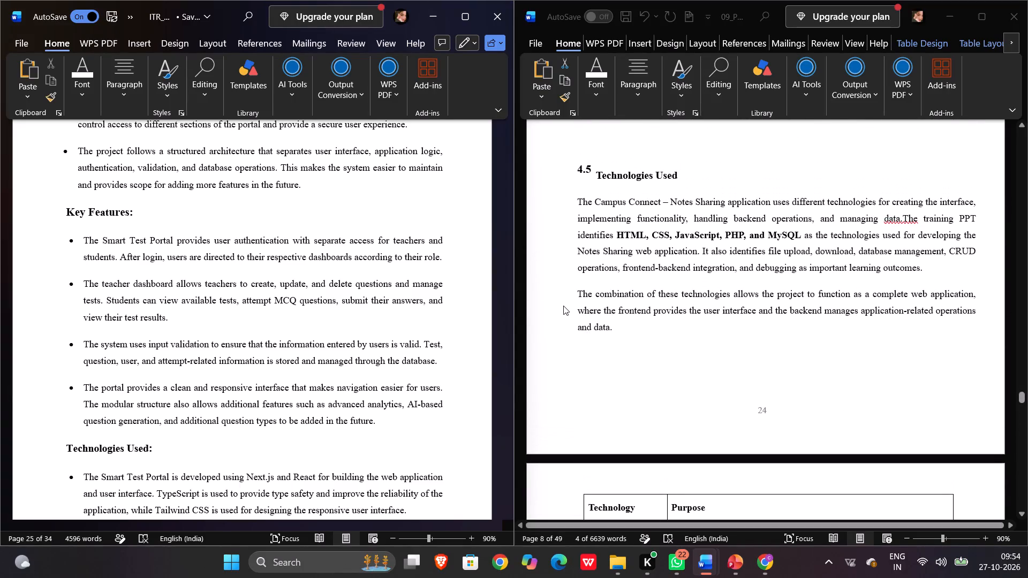
scroll(563, 306, up, 9)
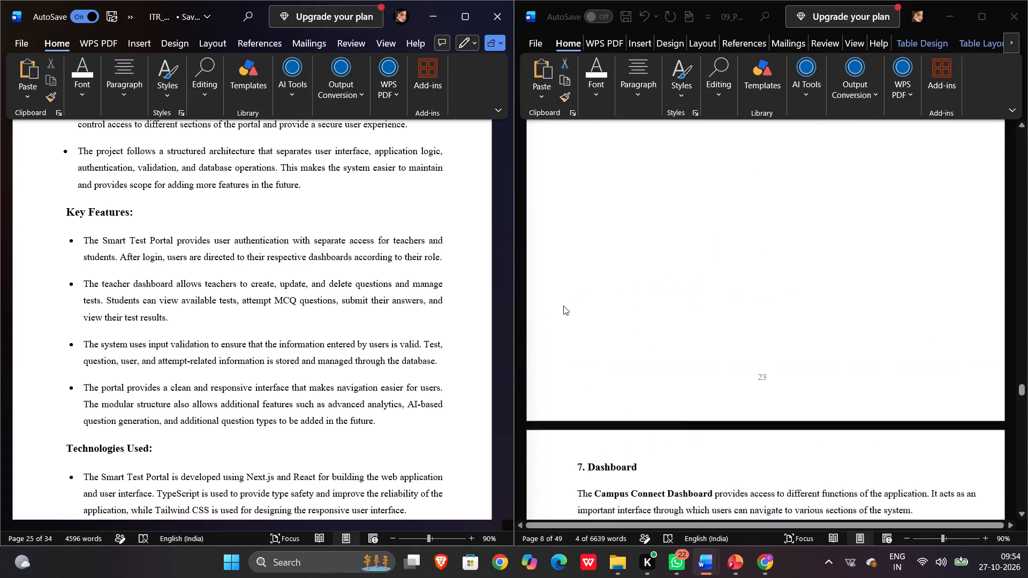
scroll(563, 306, up, 7)
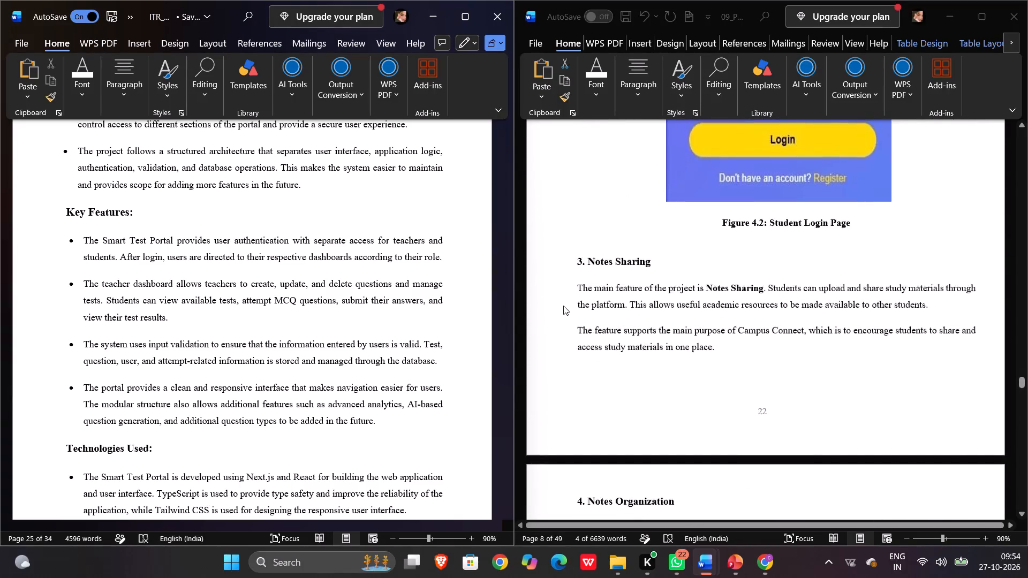
scroll(563, 306, up, 12)
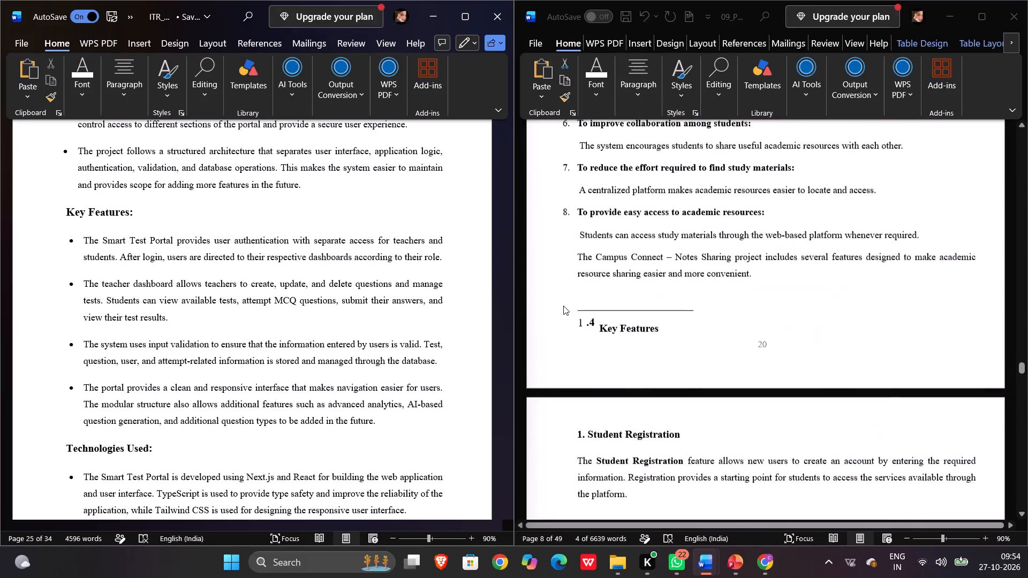
scroll(695, 212, up, 4)
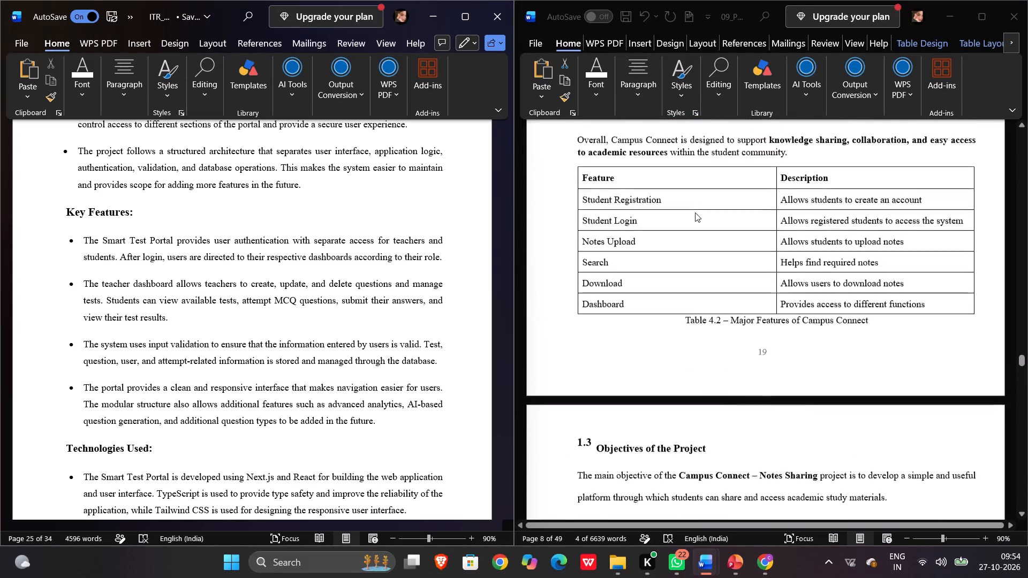
scroll(695, 212, up, 3)
scroll(695, 212, down, 1)
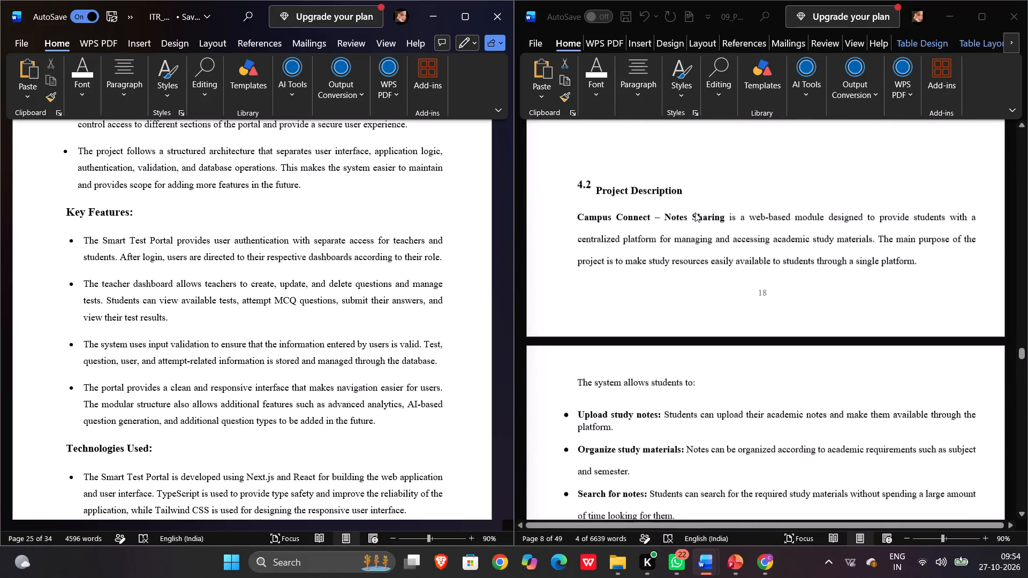
scroll(695, 212, down, 1)
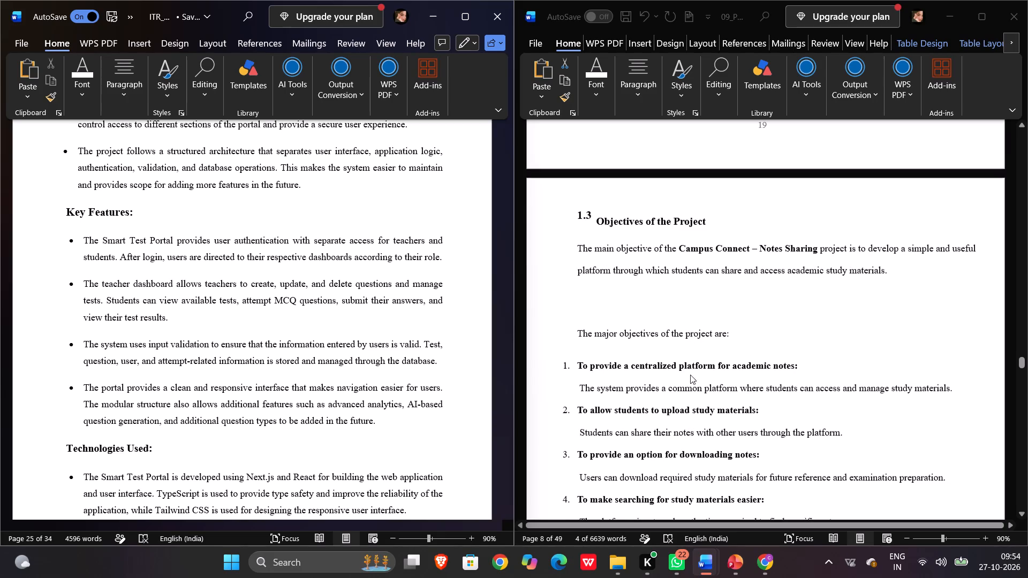
click(765, 568)
click(606, 519)
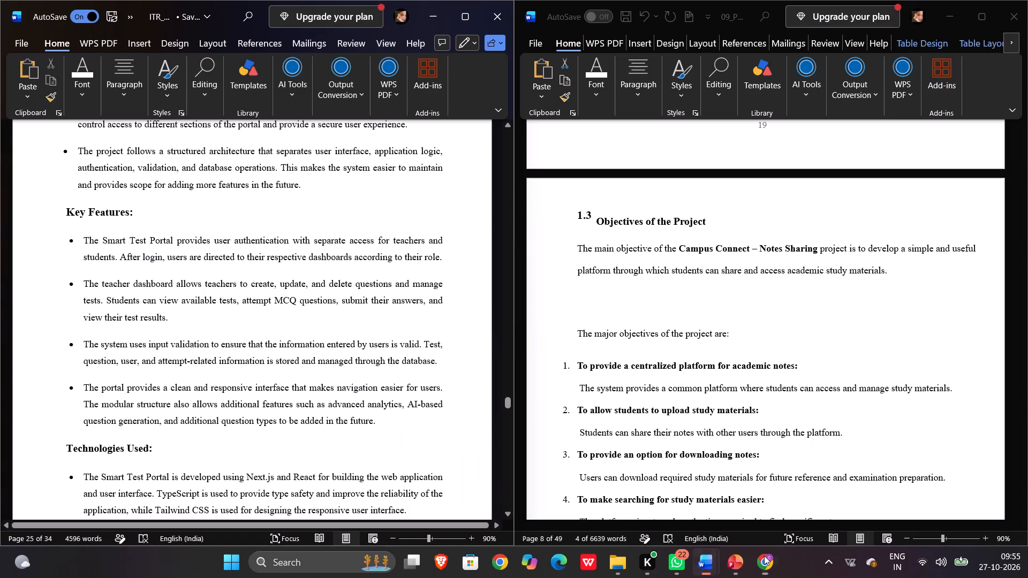
scroll(800, 433, down, 3)
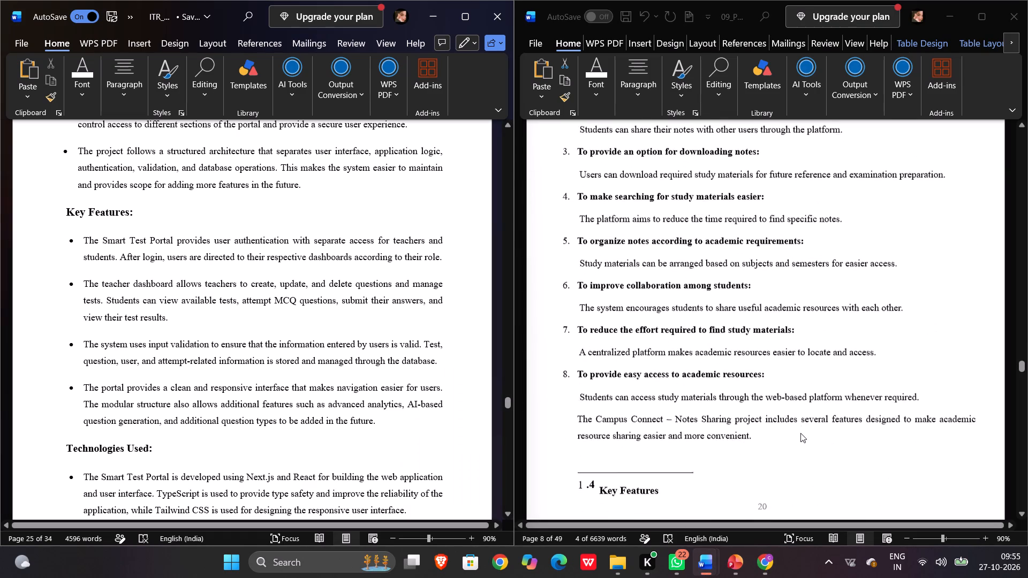
scroll(800, 433, down, 2)
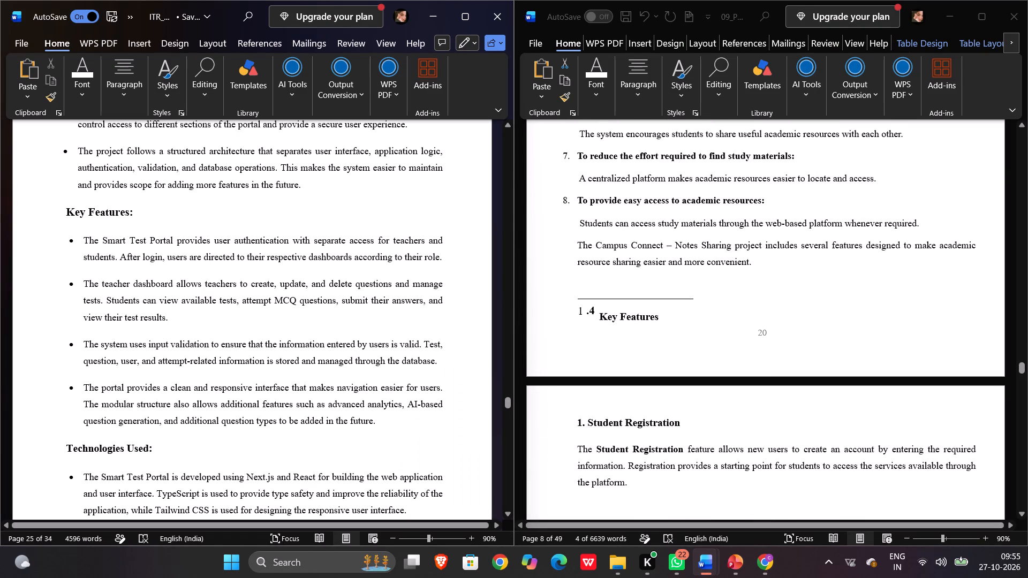
click(65, 214)
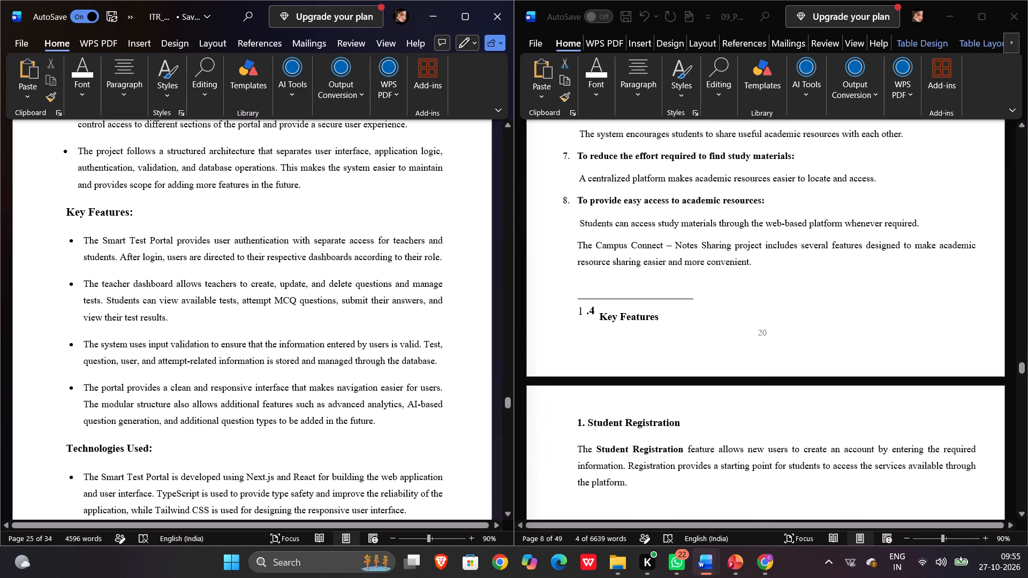
click(69, 211)
text(4.4.)
key(BackSpace)
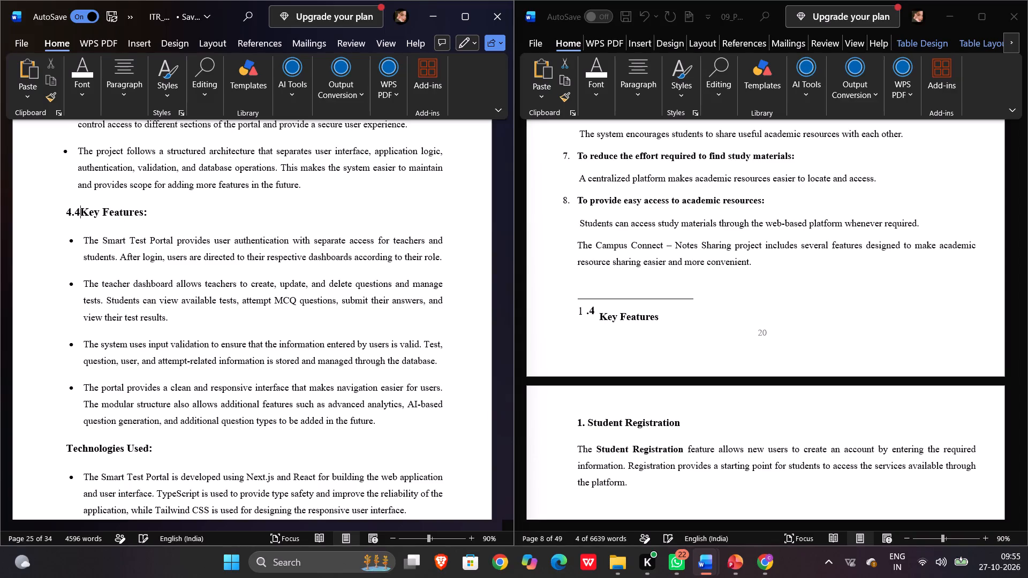
key(space)
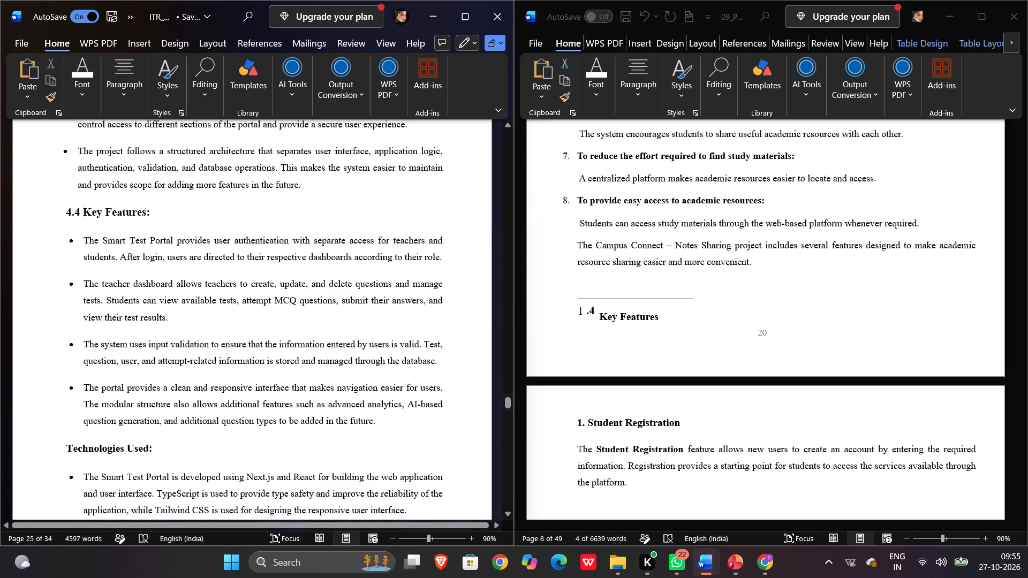
Find the reference's "Technologies Used" section number and prefix the report's "Technologies Used:" heading with "4.5".
scroll(647, 298, down, 5)
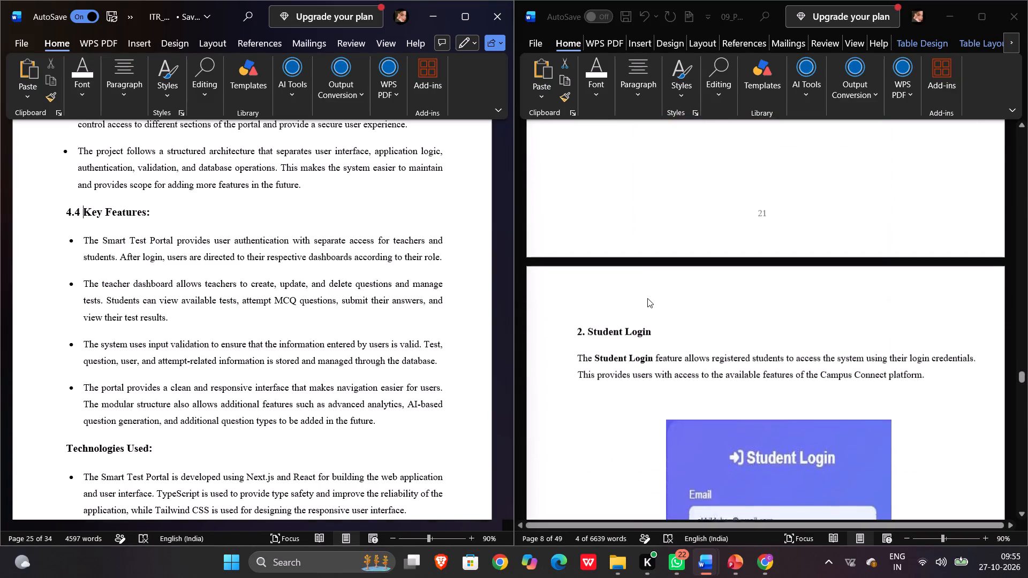
scroll(647, 298, down, 5)
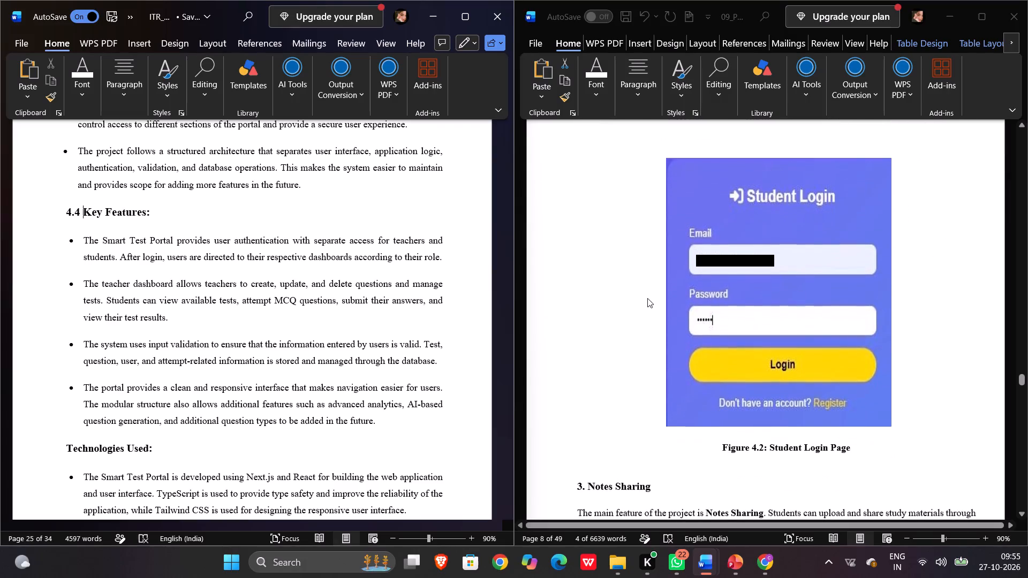
scroll(647, 298, down, 2)
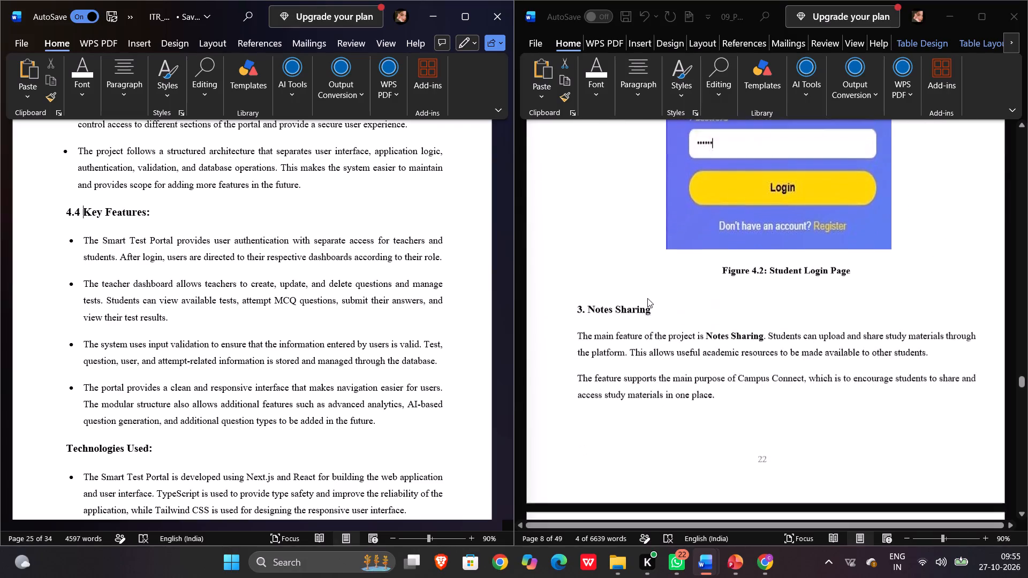
scroll(647, 298, down, 7)
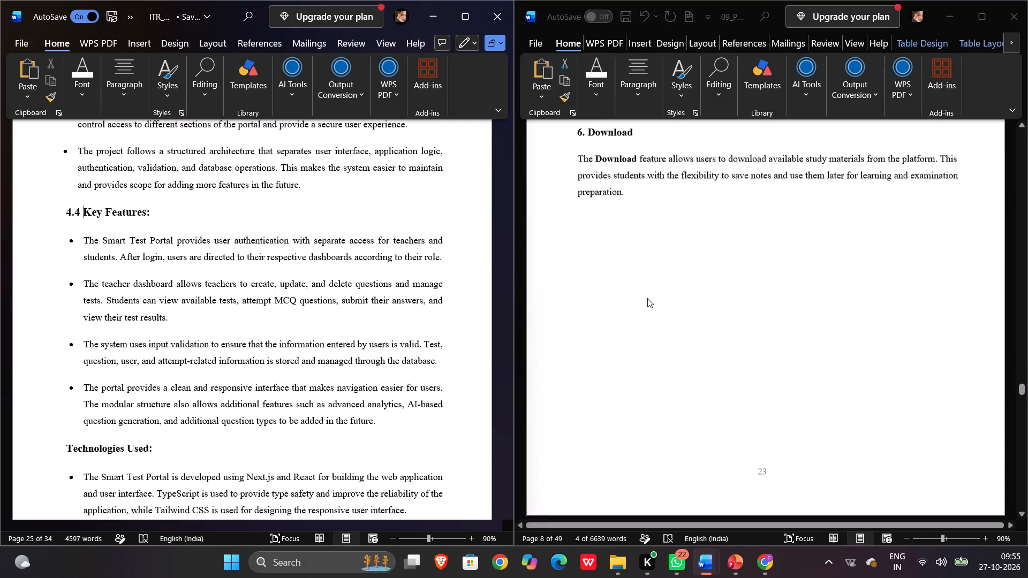
scroll(647, 298, down, 5)
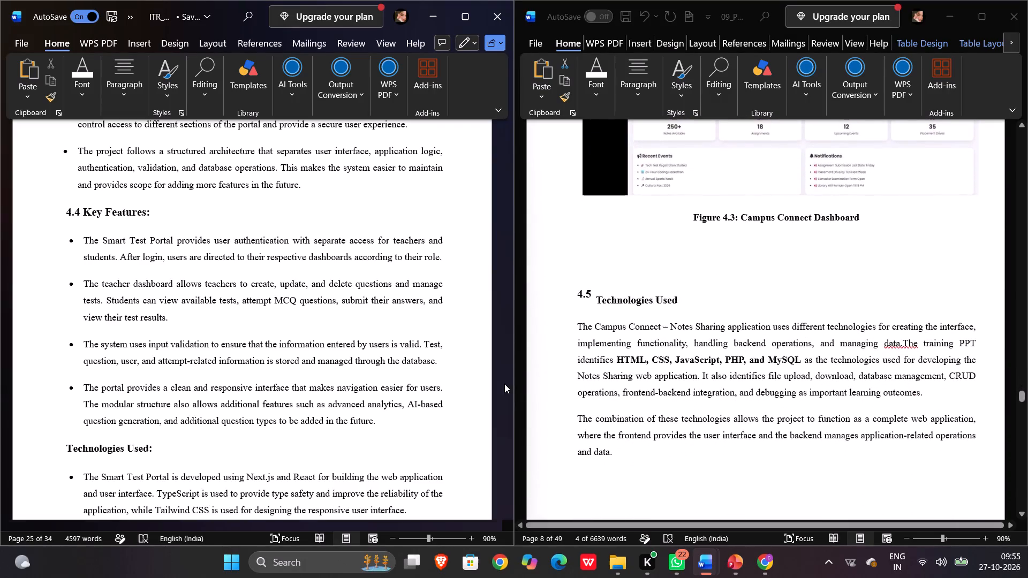
scroll(329, 455, down, 1)
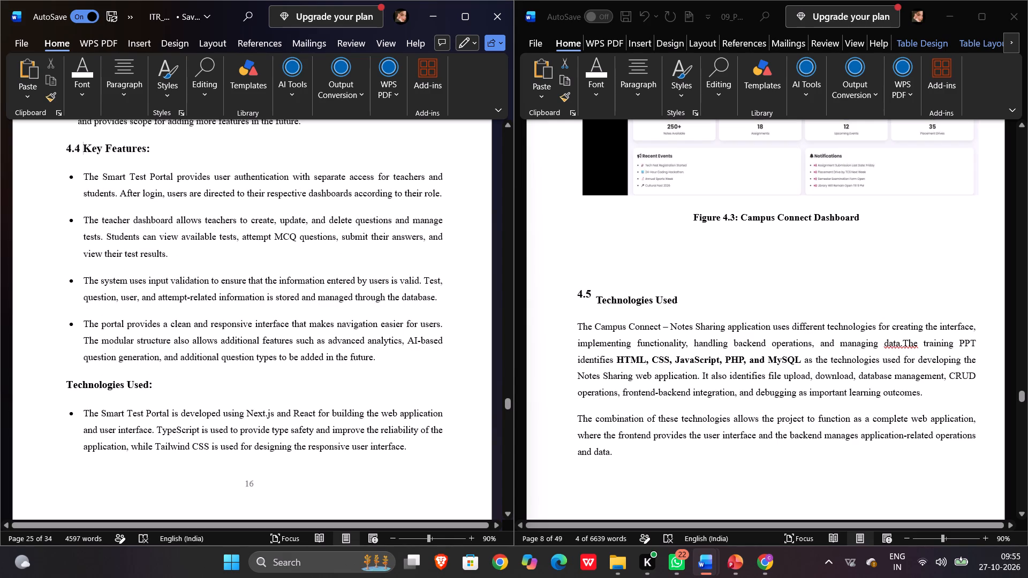
click(66, 379)
text(4.5)
key(space)
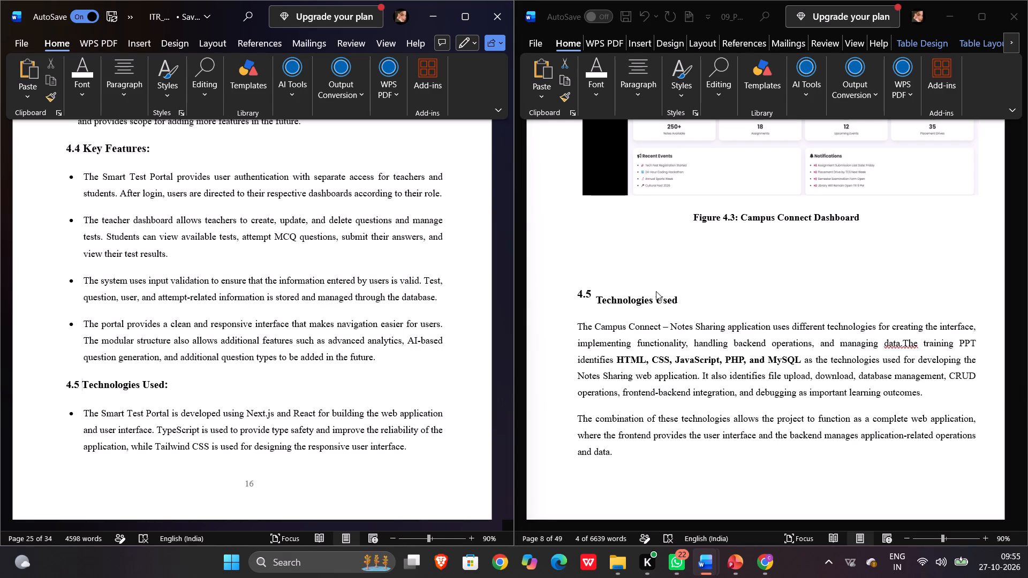
Review the reference report's sections after 4.5, covering "Project Development Process" and "Snapshots of the Project".
scroll(656, 291, down, 7)
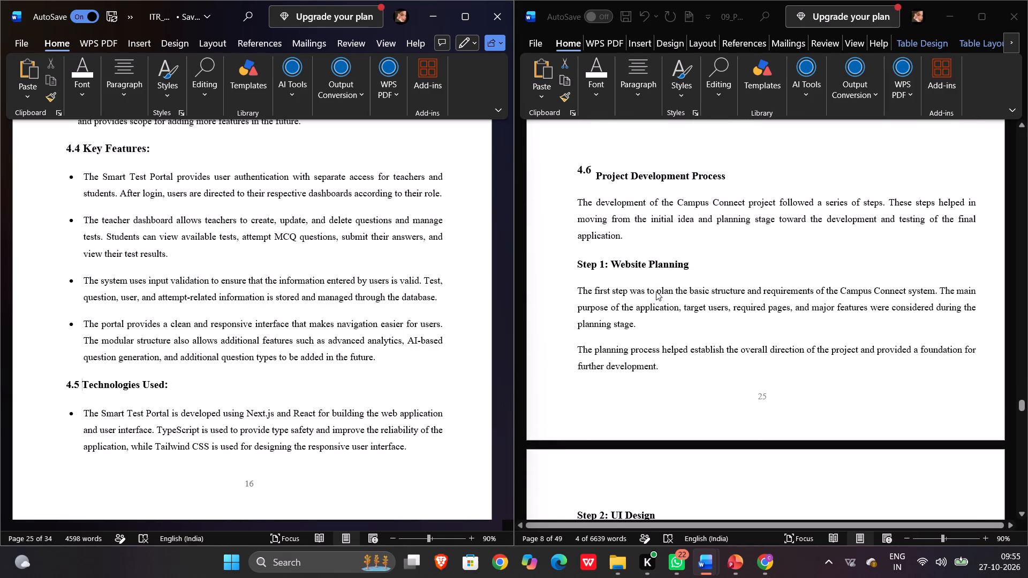
scroll(656, 291, down, 5)
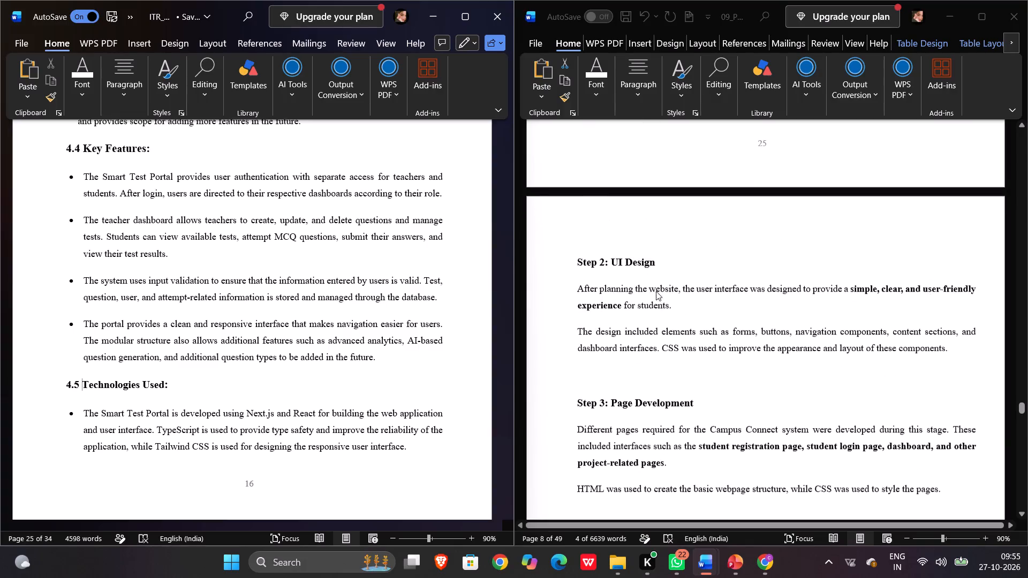
scroll(656, 291, down, 6)
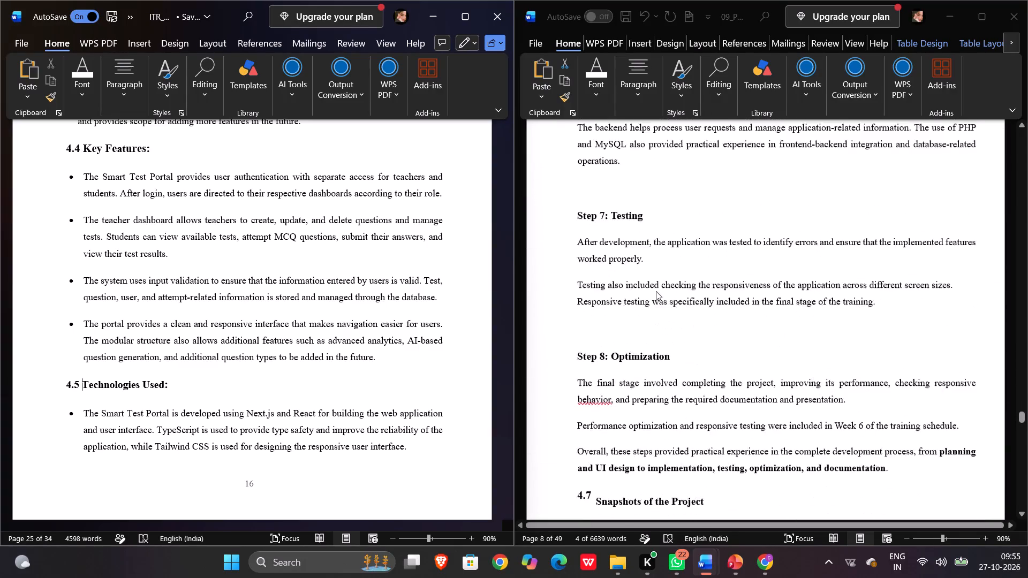
scroll(656, 291, down, 4)
scroll(656, 291, up, 1)
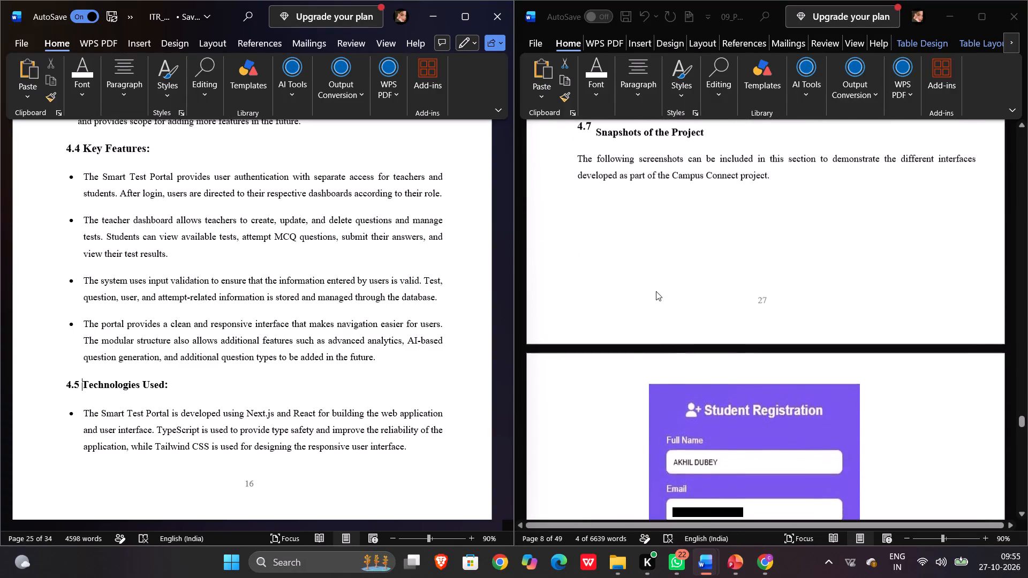
scroll(656, 291, up, 1)
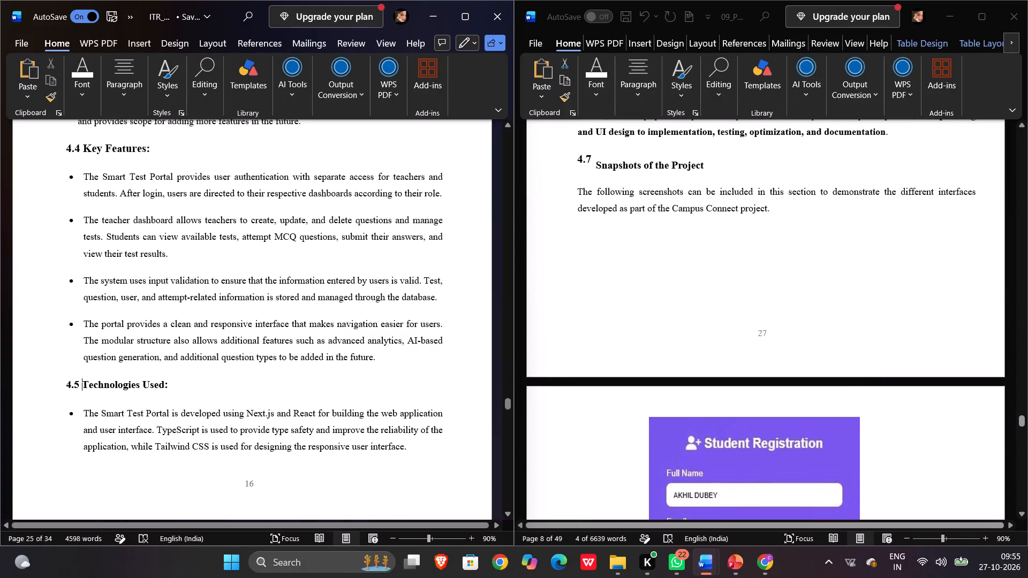
Rework the blank lines above the report's "3.10 Technologies Used in Smart Test Portal" heading, adding enough to push the heading further down.
scroll(272, 414, right, 1)
scroll(272, 414, up, 3)
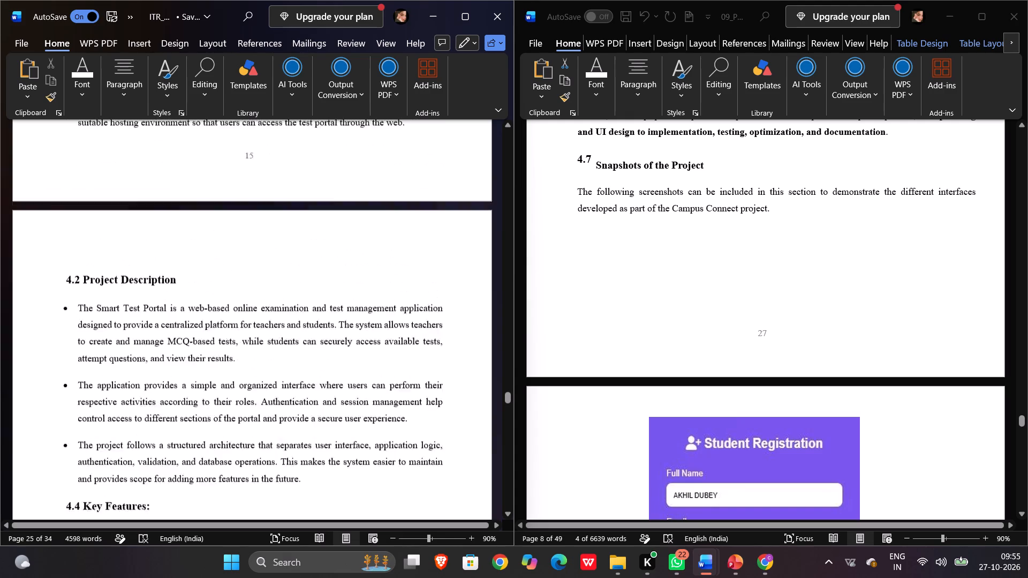
scroll(272, 414, up, 4)
scroll(272, 414, right, 1)
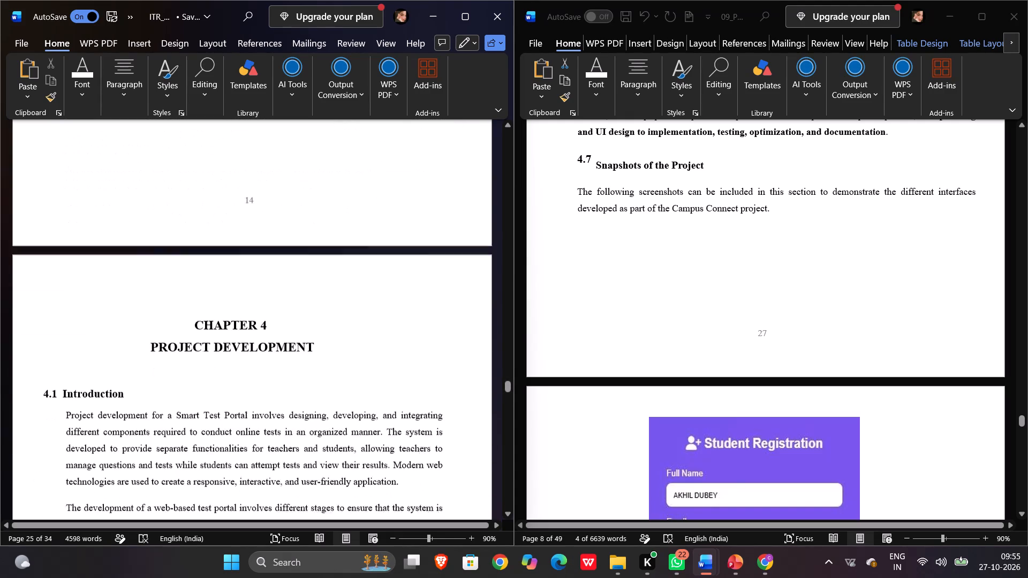
scroll(272, 414, right, 1)
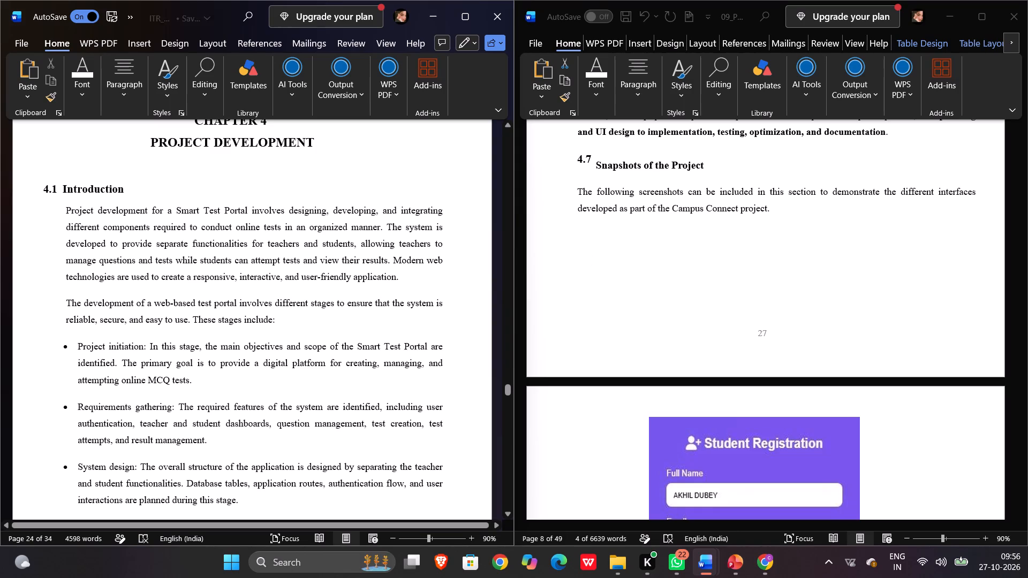
scroll(355, 294, up, 6)
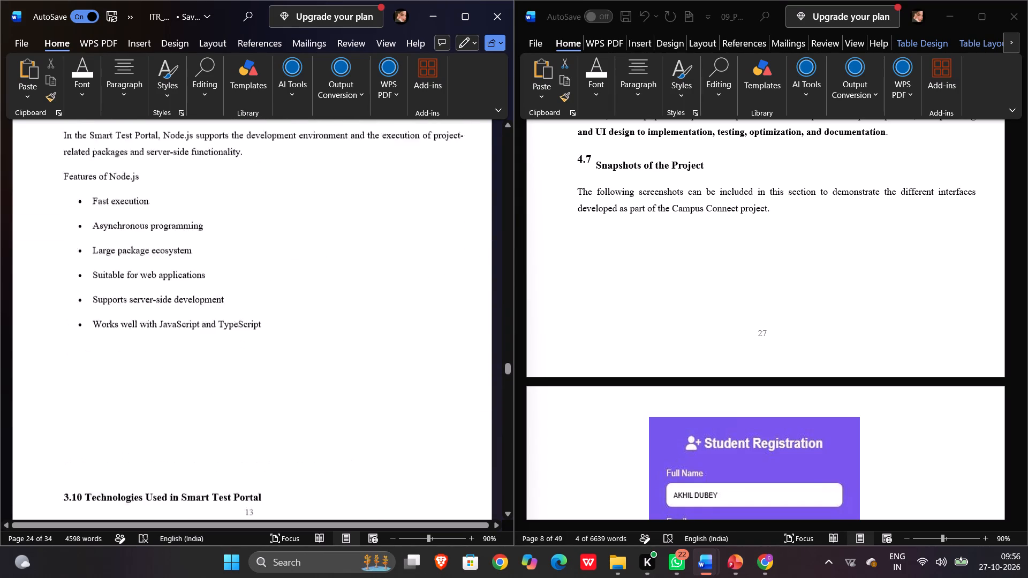
scroll(355, 294, up, 2)
scroll(355, 294, down, 1)
scroll(355, 294, up, 1)
scroll(355, 294, down, 1)
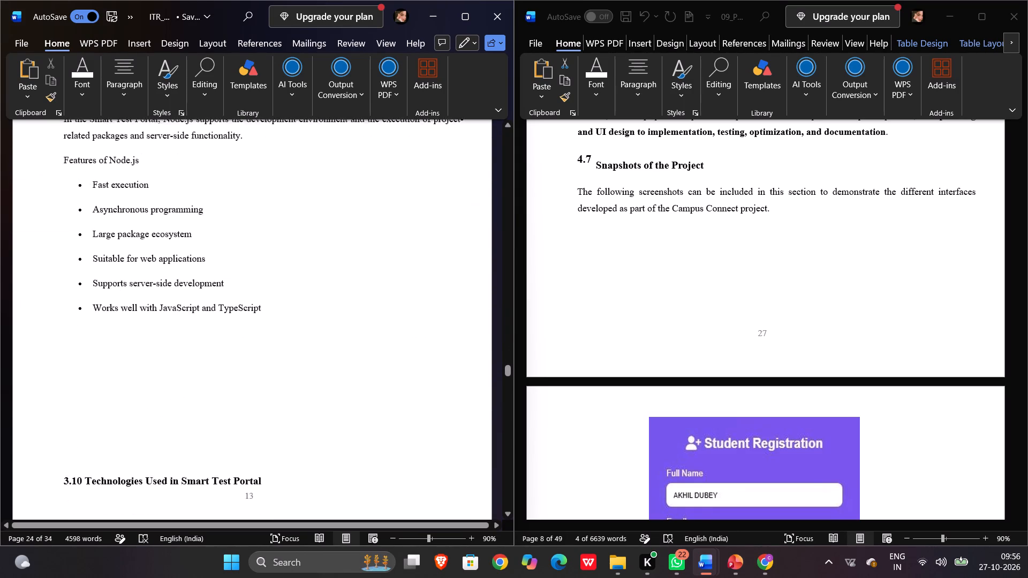
scroll(355, 294, down, 1)
click(226, 334)
key(BackSpace)
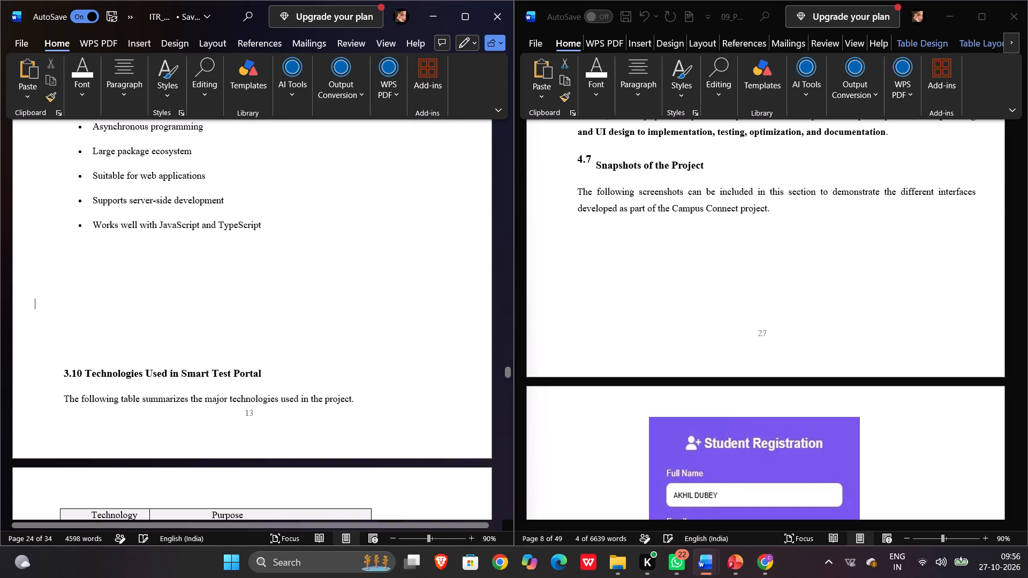
key(BackSpace)
key(BackSpace)
key(BackSpace)
key(Return)
key(Return)
key(Return)
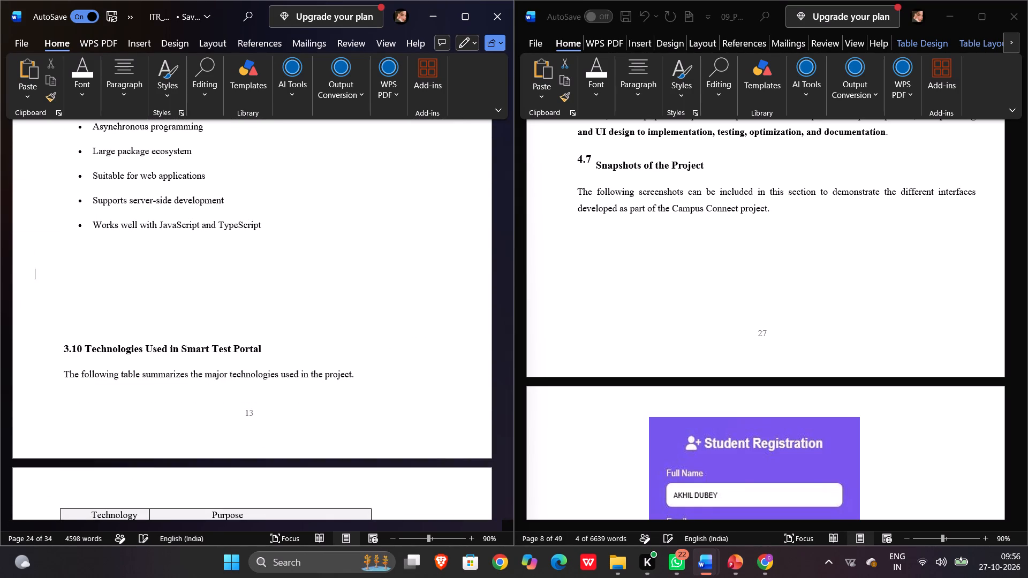
key(Return)
key(Return)
key(Return)
Look through the report's chapter 4 from its start to the snapshots, then back to "4.5 Technologies Used:".
scroll(226, 334, down, 6)
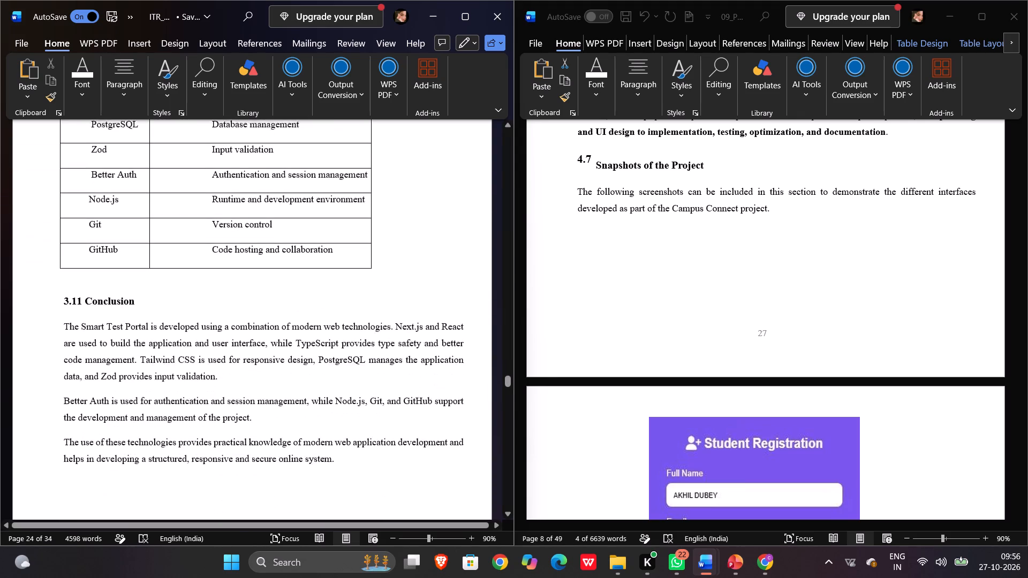
scroll(226, 334, down, 12)
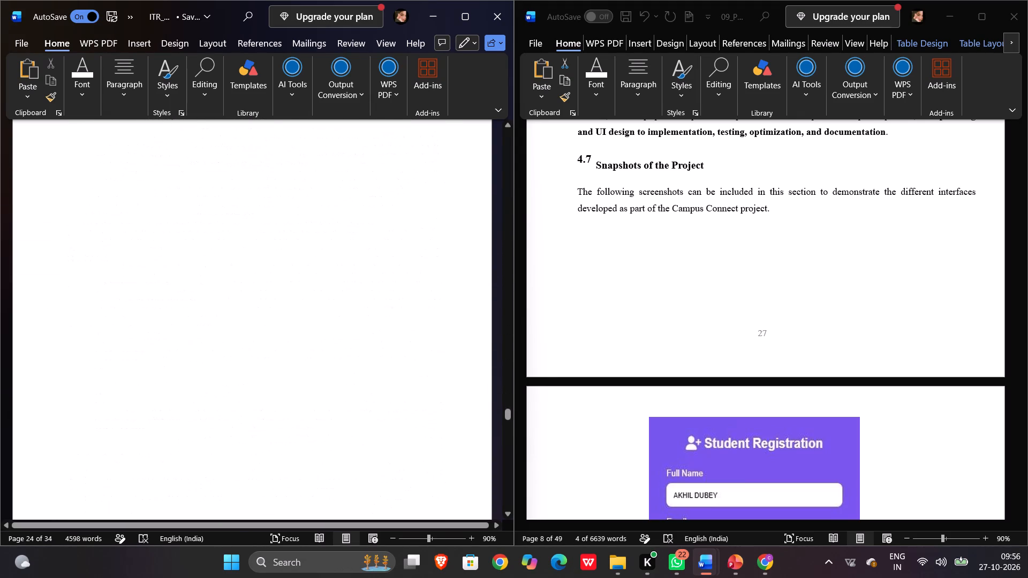
scroll(226, 334, down, 3)
scroll(226, 334, up, 7)
scroll(226, 334, right, 1)
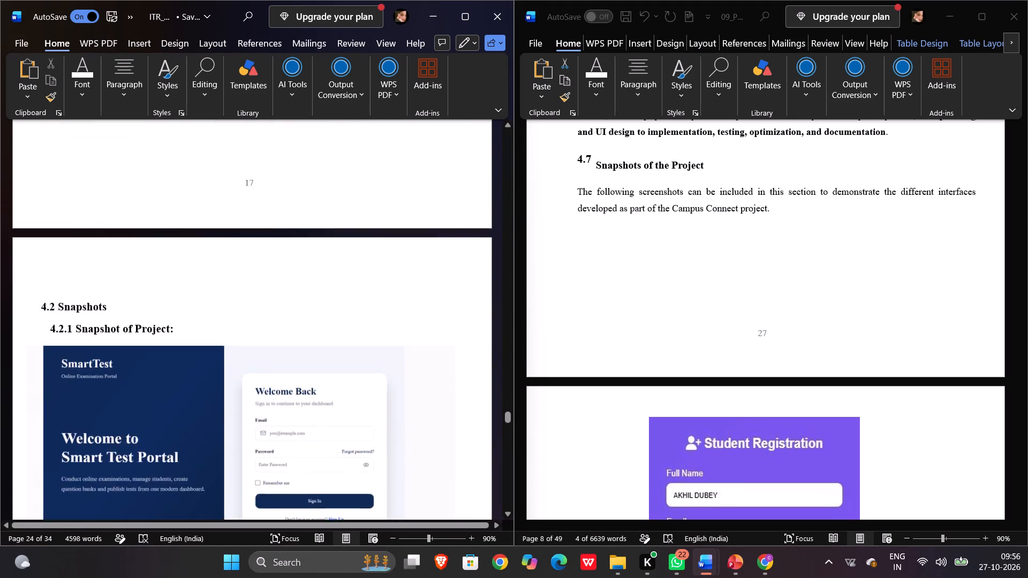
scroll(226, 334, right, 1)
scroll(226, 334, up, 3)
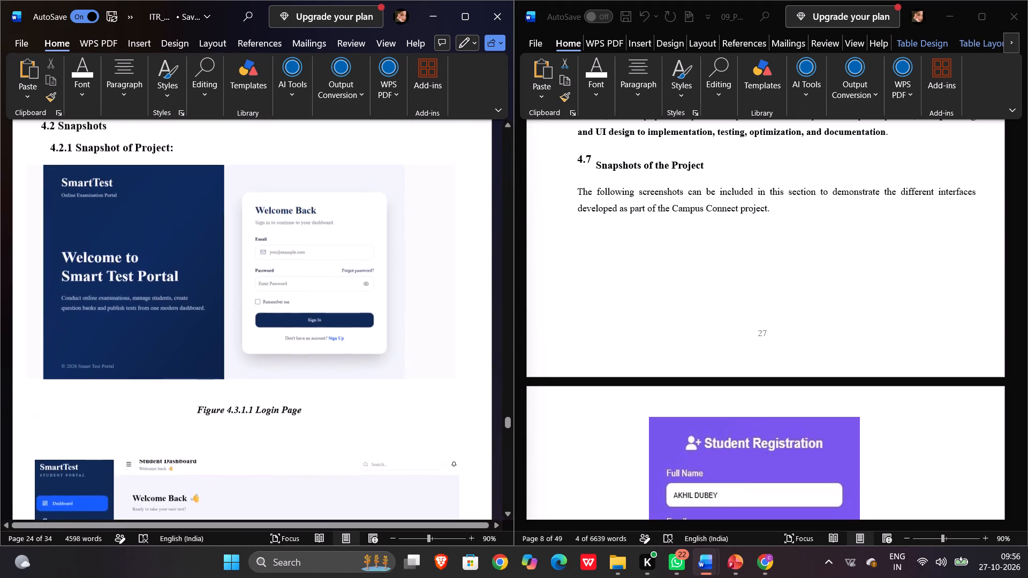
scroll(226, 334, up, 2)
scroll(142, 228, up, 4)
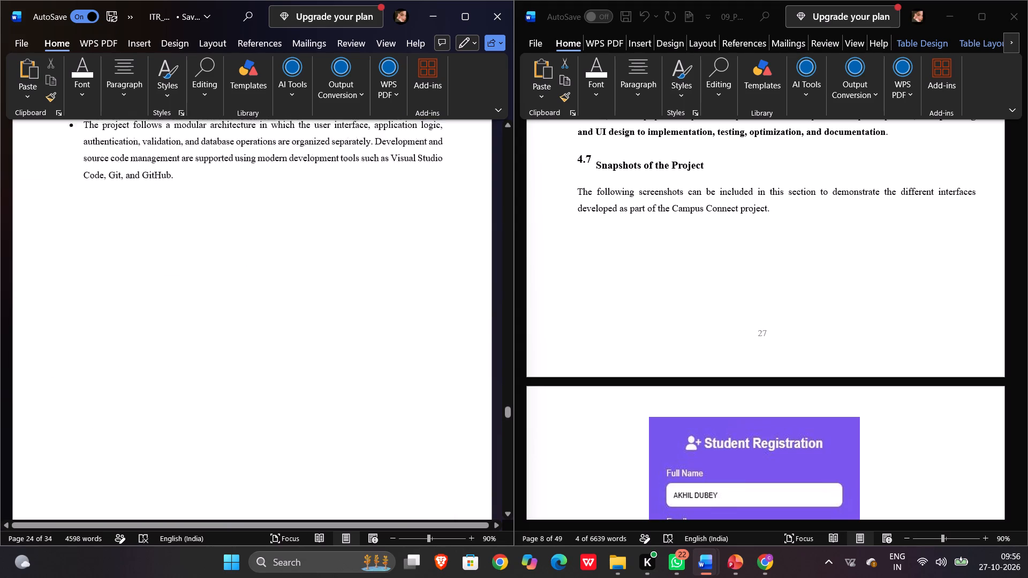
scroll(142, 228, up, 3)
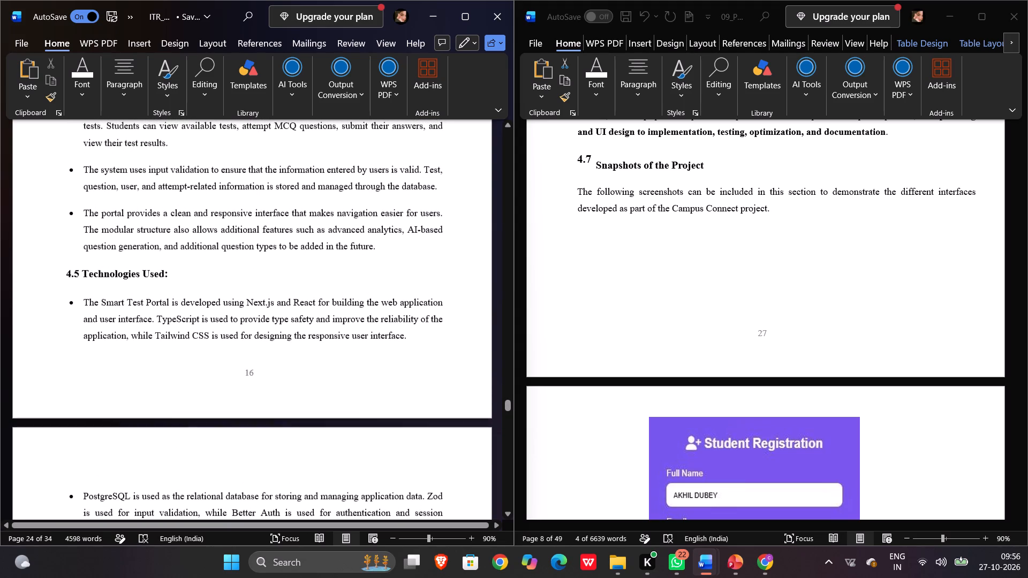
scroll(608, 238, up, 5)
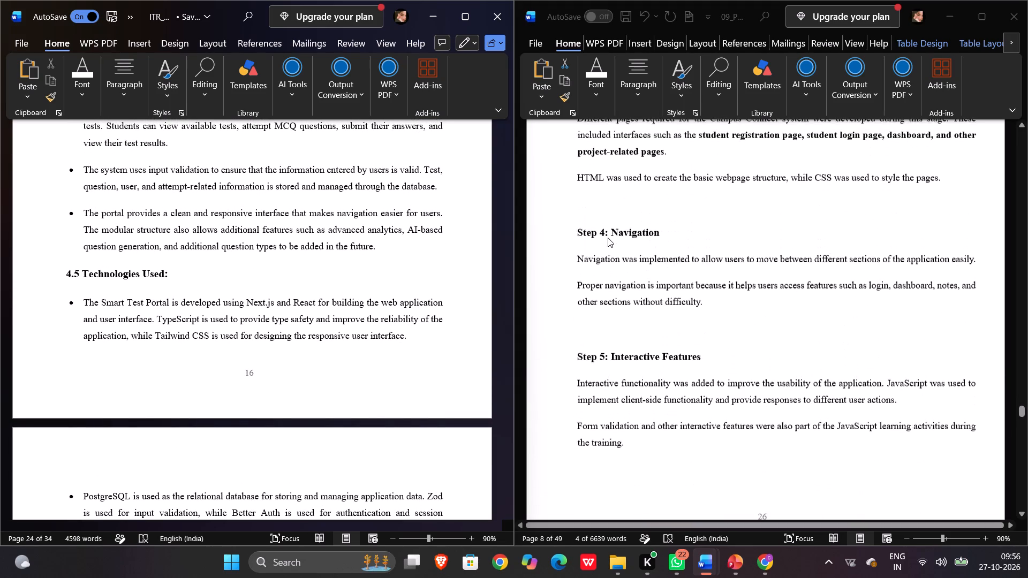
scroll(608, 238, up, 4)
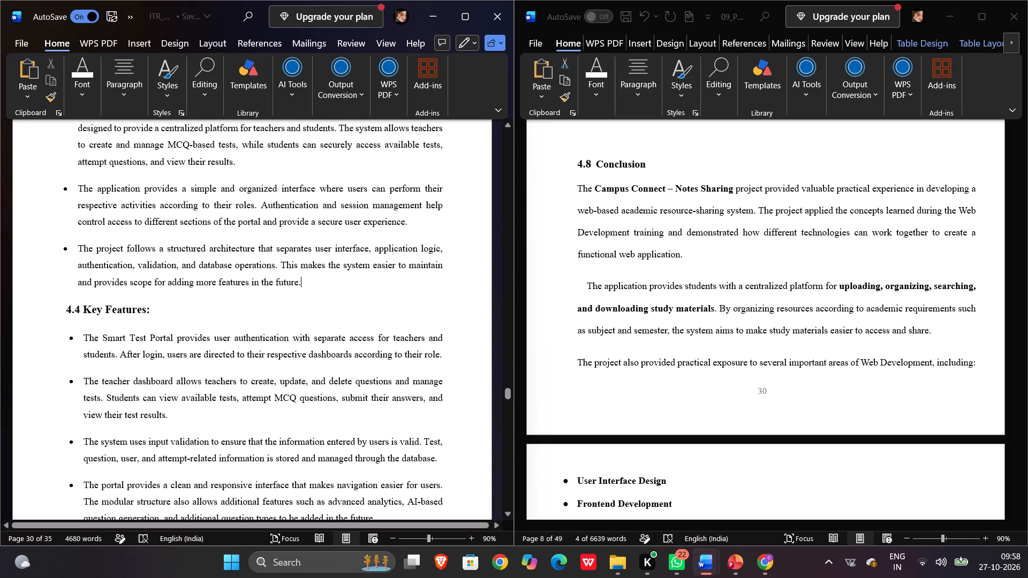
key(Return)
key(BackSpace)
key(ctrl+v)
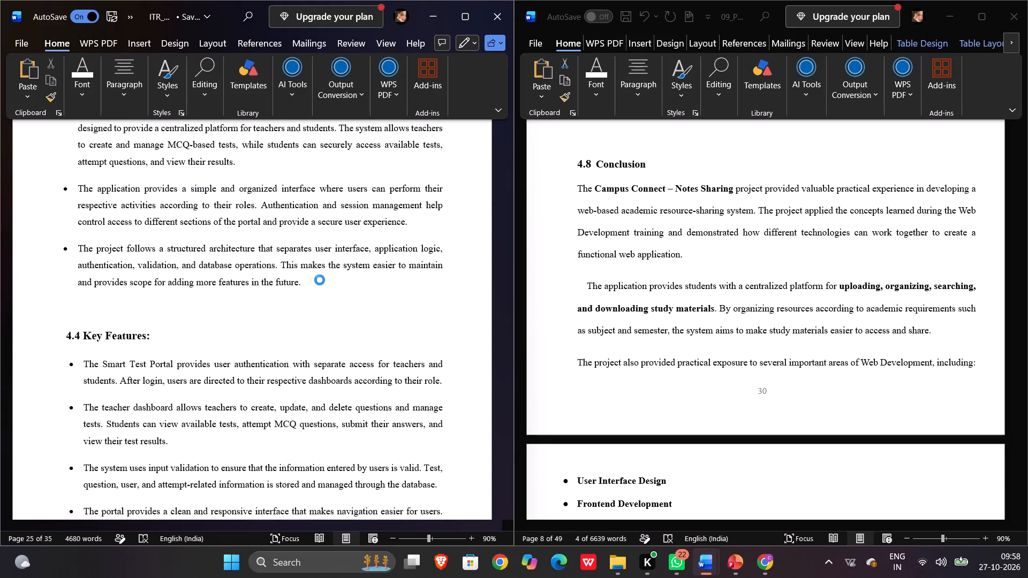
Set the pasted "4.3 Objectives of the Project" heading to 14 pt.
scroll(268, 316, down, 1)
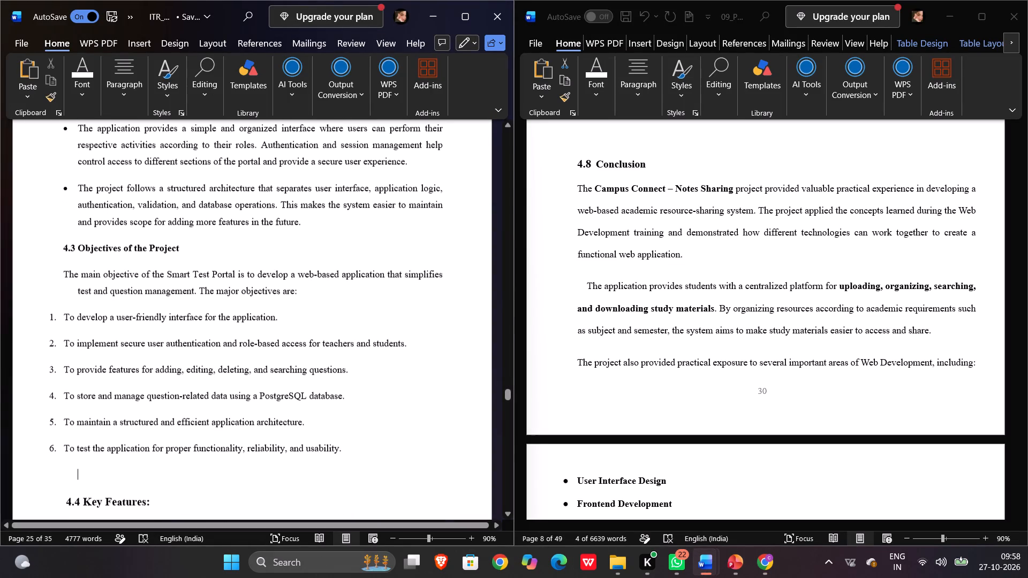
drag(180, 244, 65, 244)
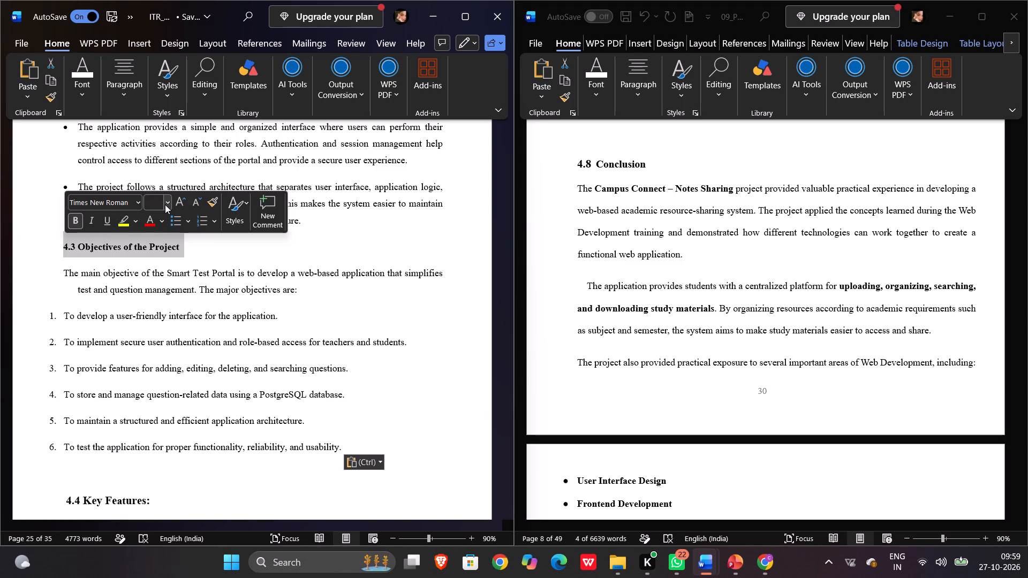
click(165, 204)
click(152, 304)
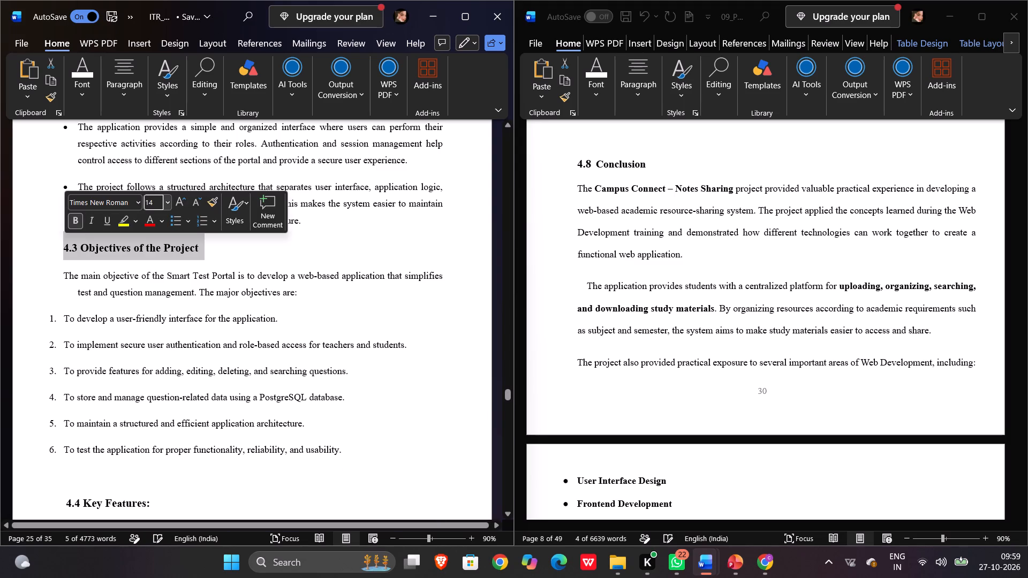
Break the section 4.3 introduction before "test and question management" so that both lines start at the same indent.
click(78, 290)
key(BackSpace)
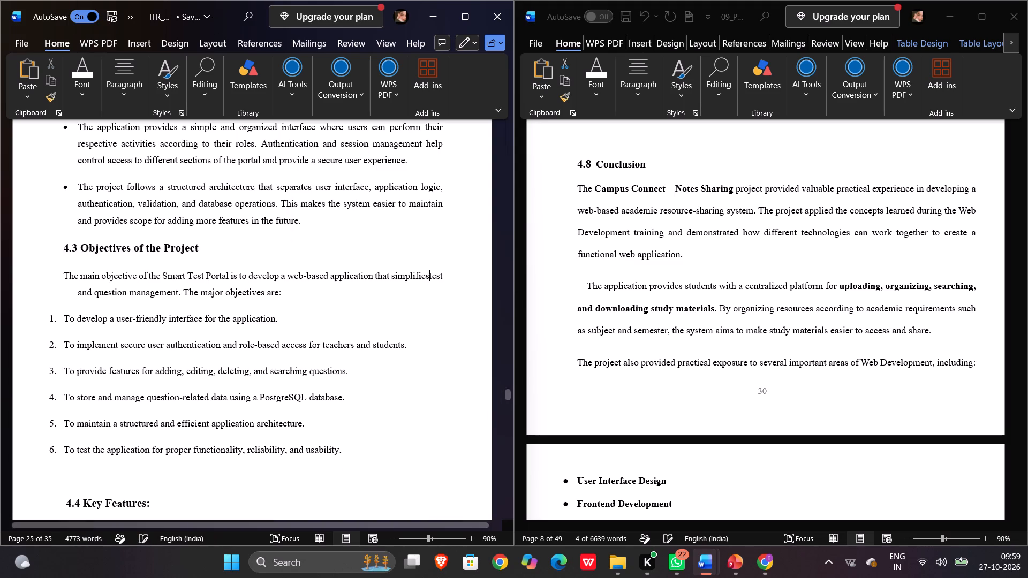
key(Return)
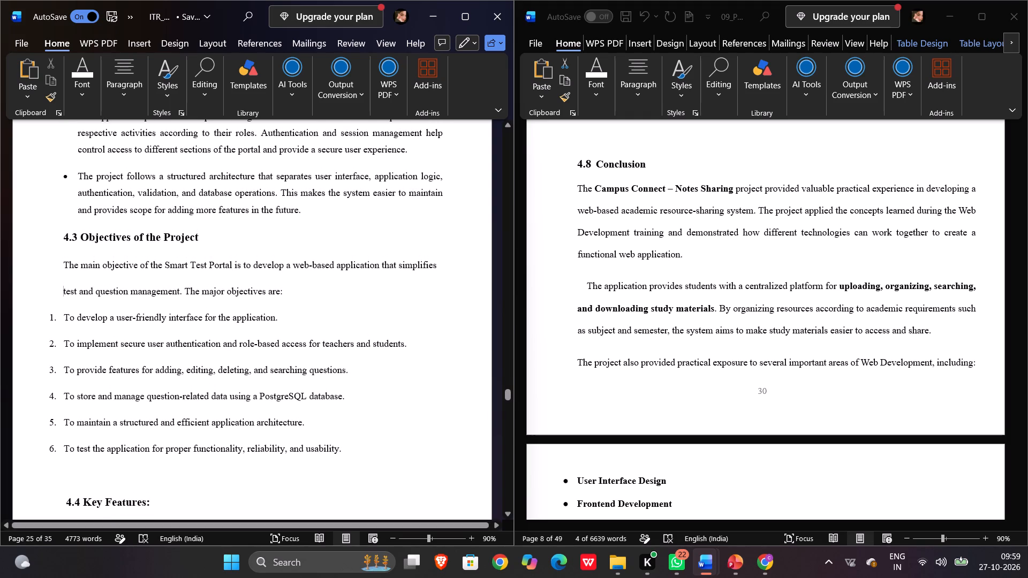
Set the line spacing of the section 4.3 introduction and objectives list to 1.15.
drag(65, 263, 255, 393)
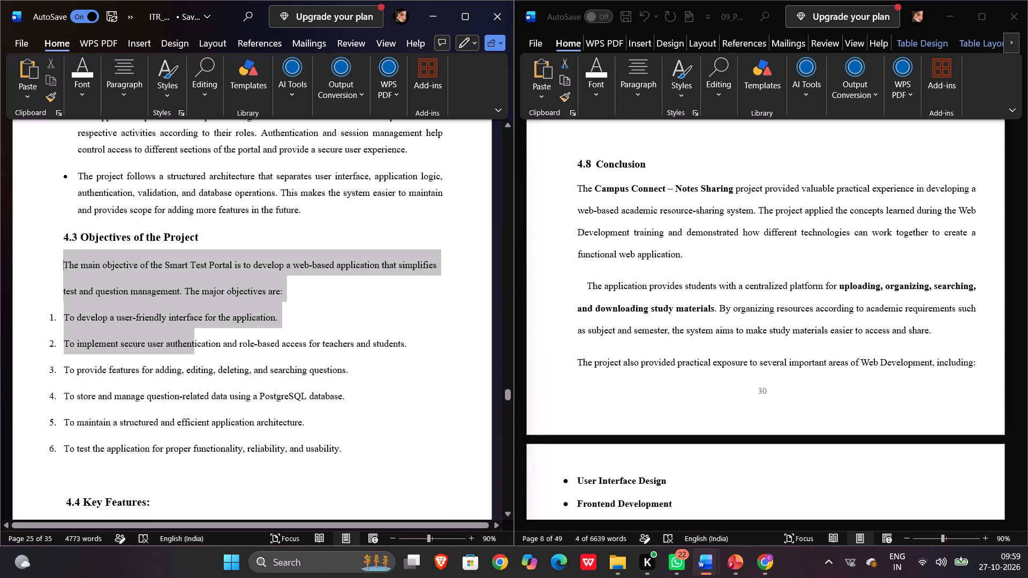
drag(255, 393, 356, 455)
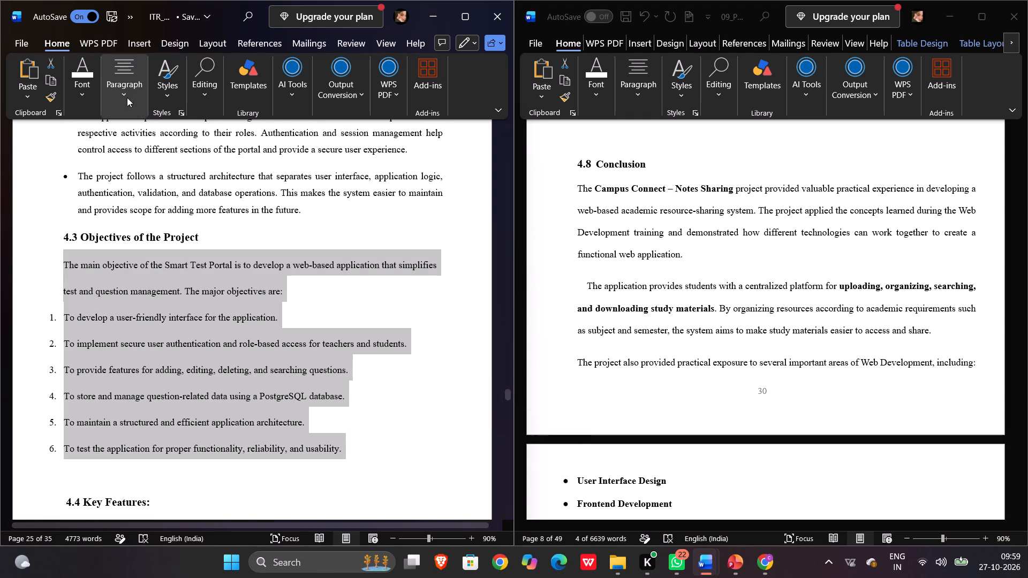
click(122, 92)
click(199, 153)
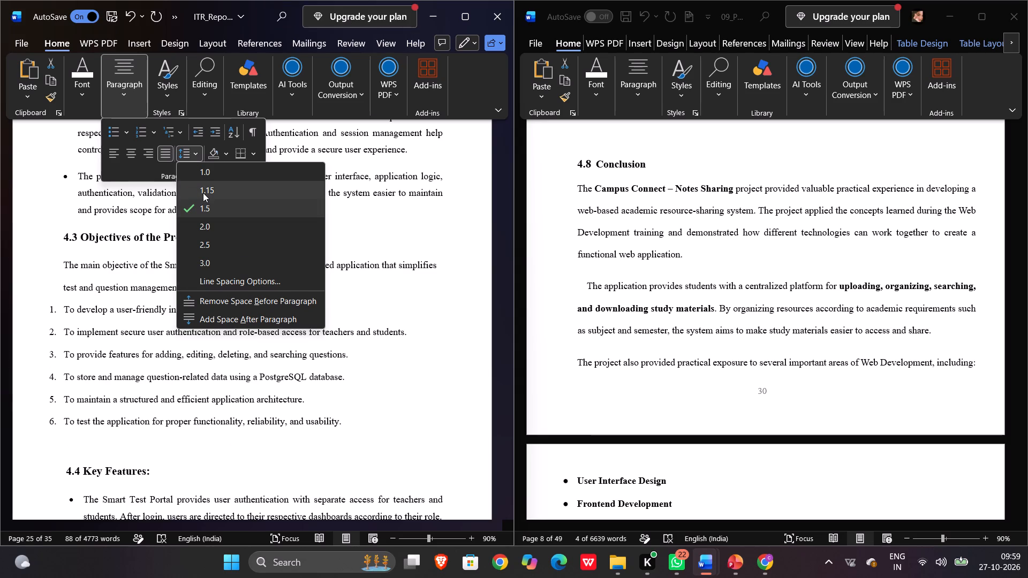
click(203, 193)
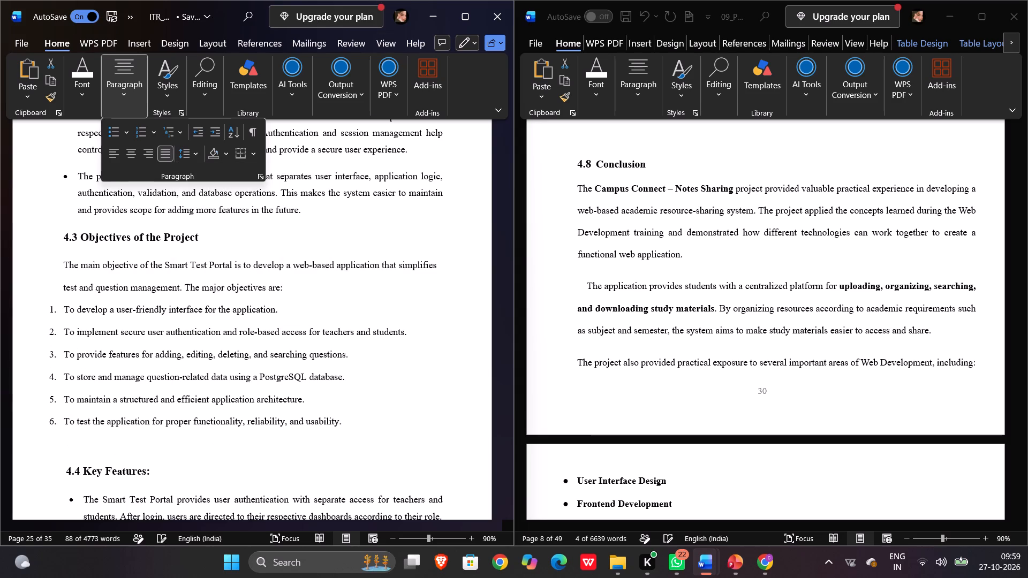
click(382, 295)
click(382, 295)
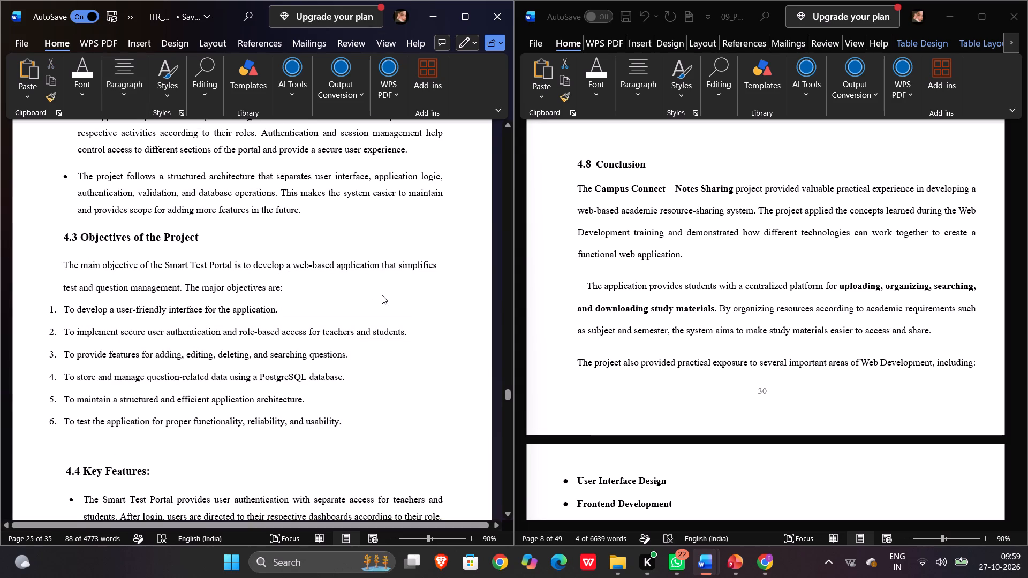
Change the six numbered objectives in section 4.3 to a list with solid round bullets.
drag(65, 310, 233, 365)
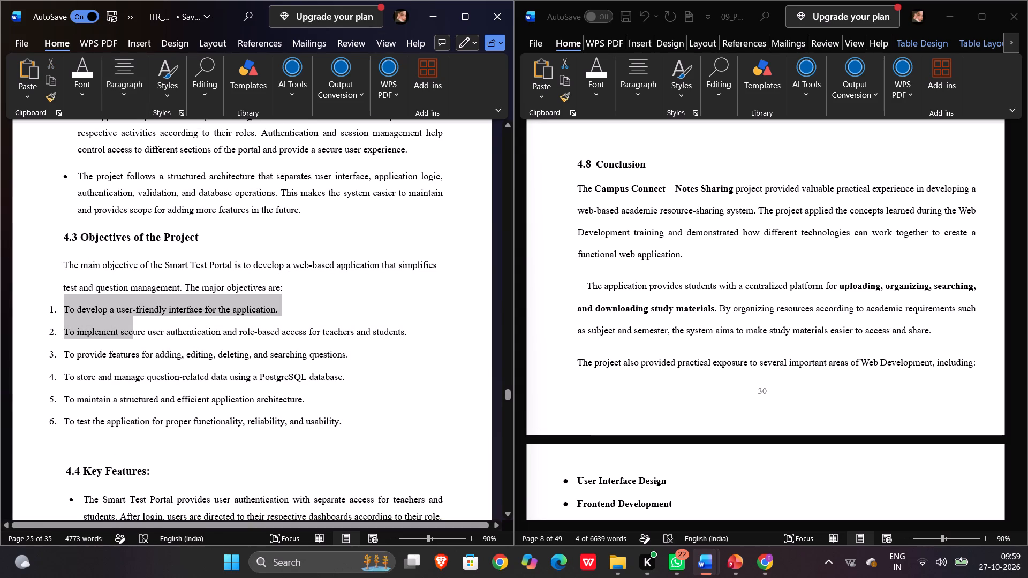
drag(233, 365, 347, 417)
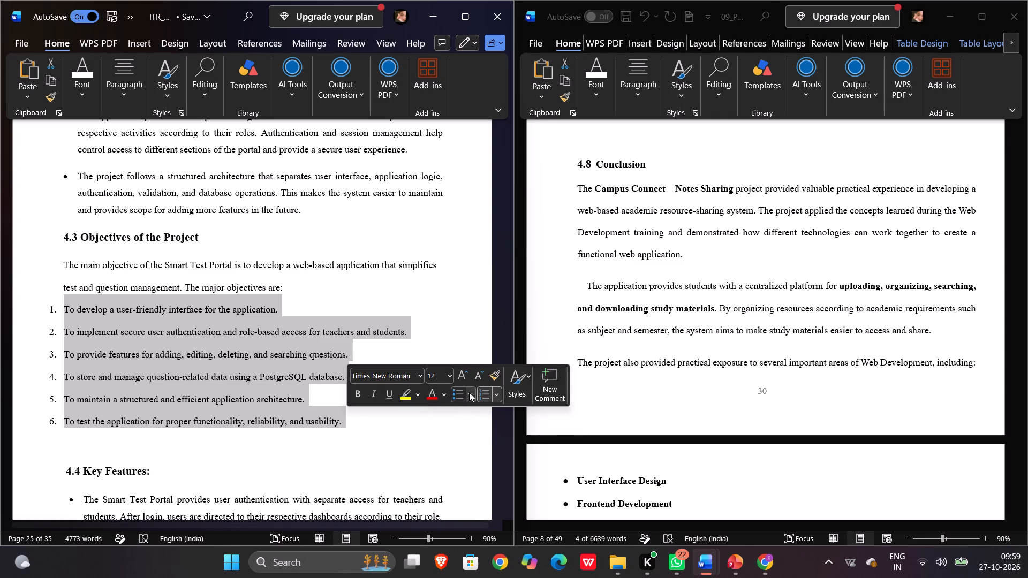
click(469, 392)
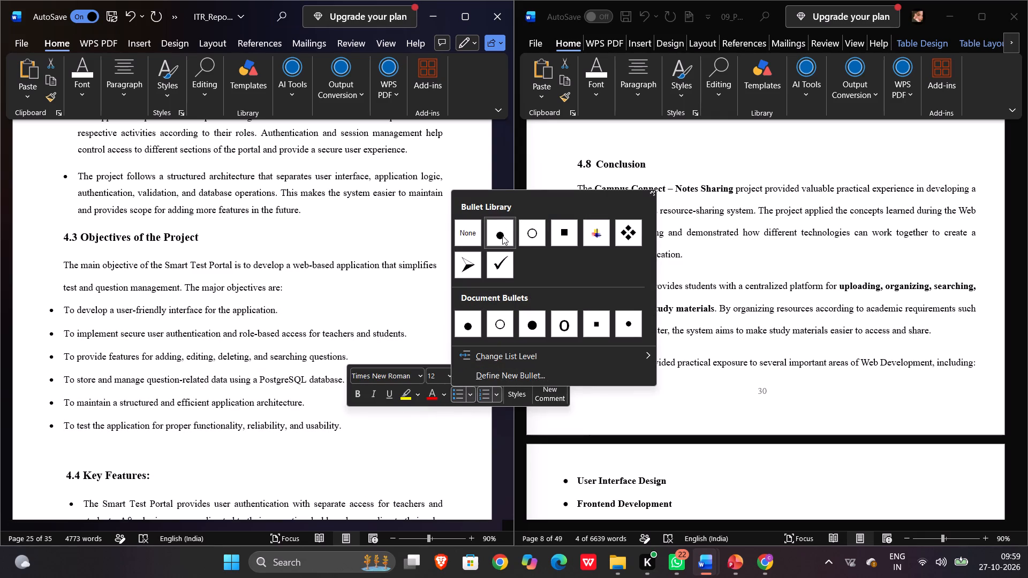
click(502, 235)
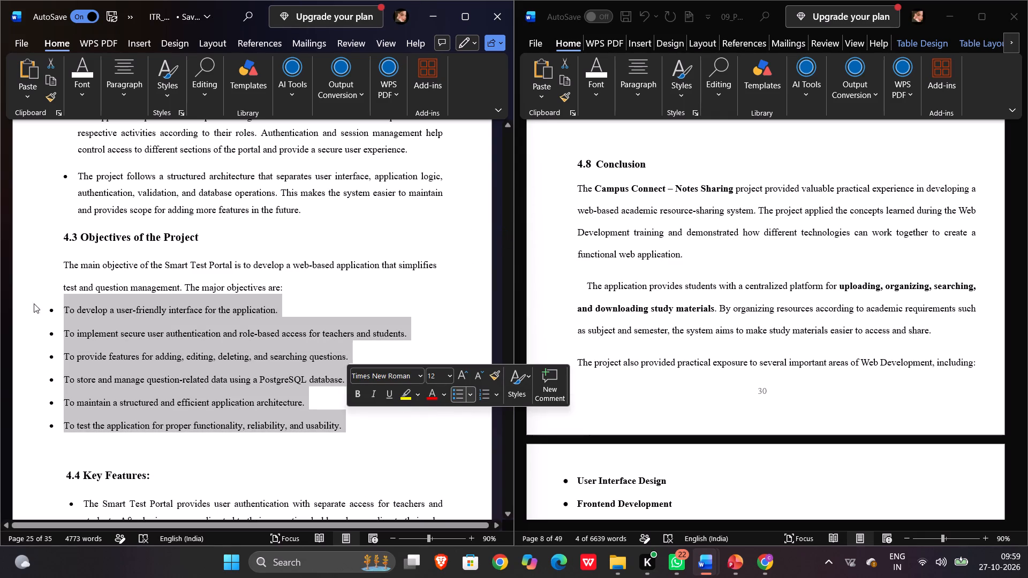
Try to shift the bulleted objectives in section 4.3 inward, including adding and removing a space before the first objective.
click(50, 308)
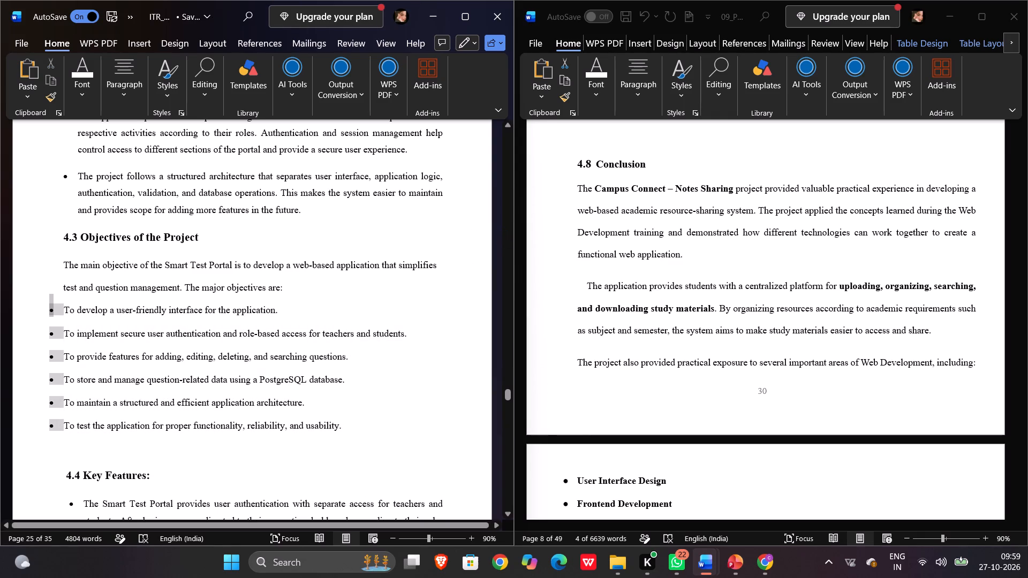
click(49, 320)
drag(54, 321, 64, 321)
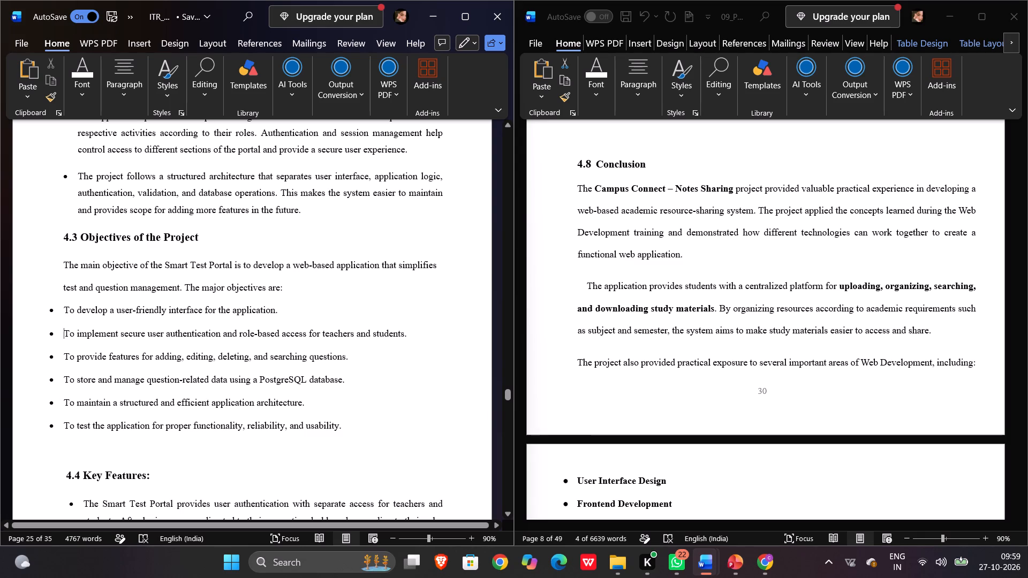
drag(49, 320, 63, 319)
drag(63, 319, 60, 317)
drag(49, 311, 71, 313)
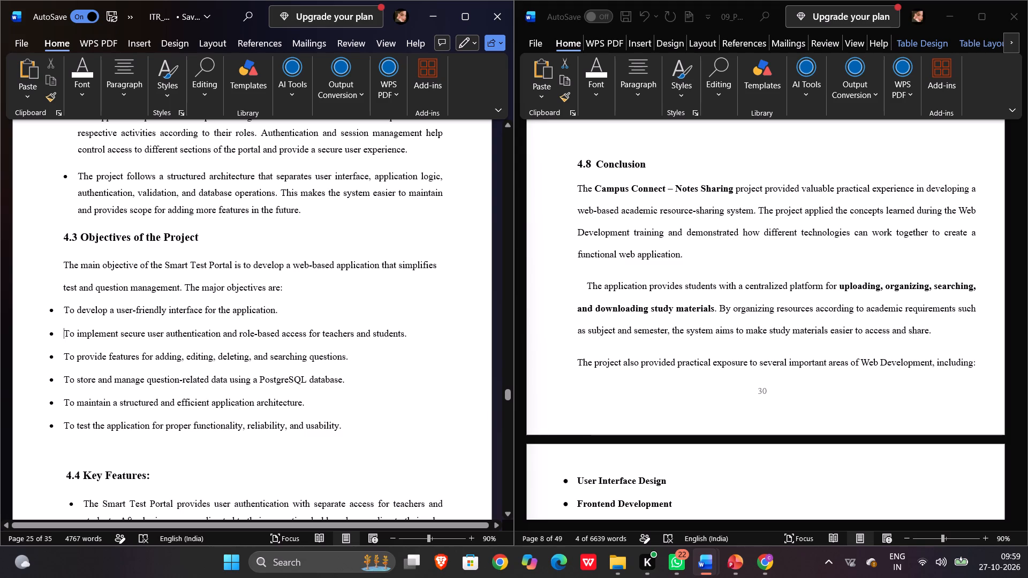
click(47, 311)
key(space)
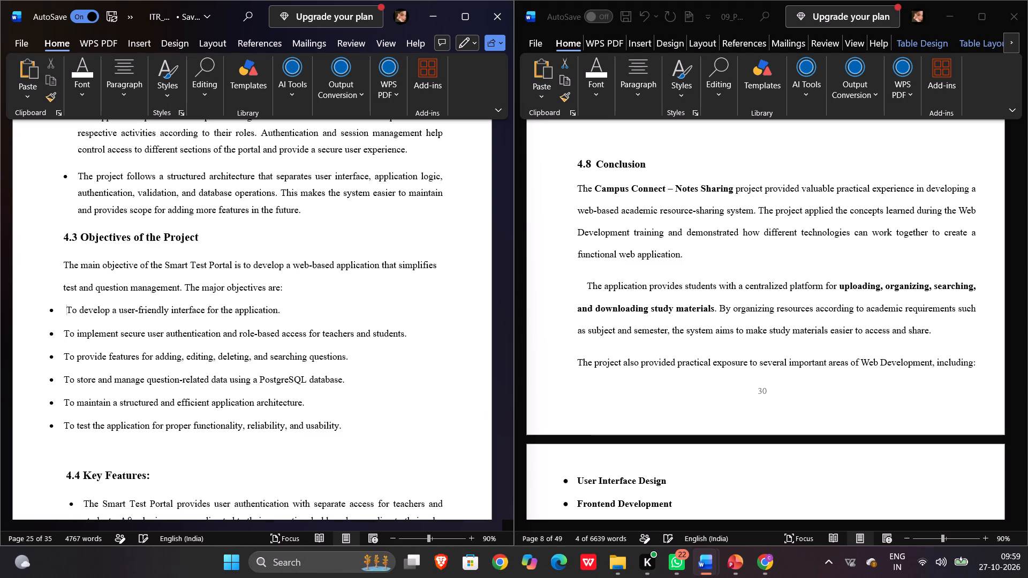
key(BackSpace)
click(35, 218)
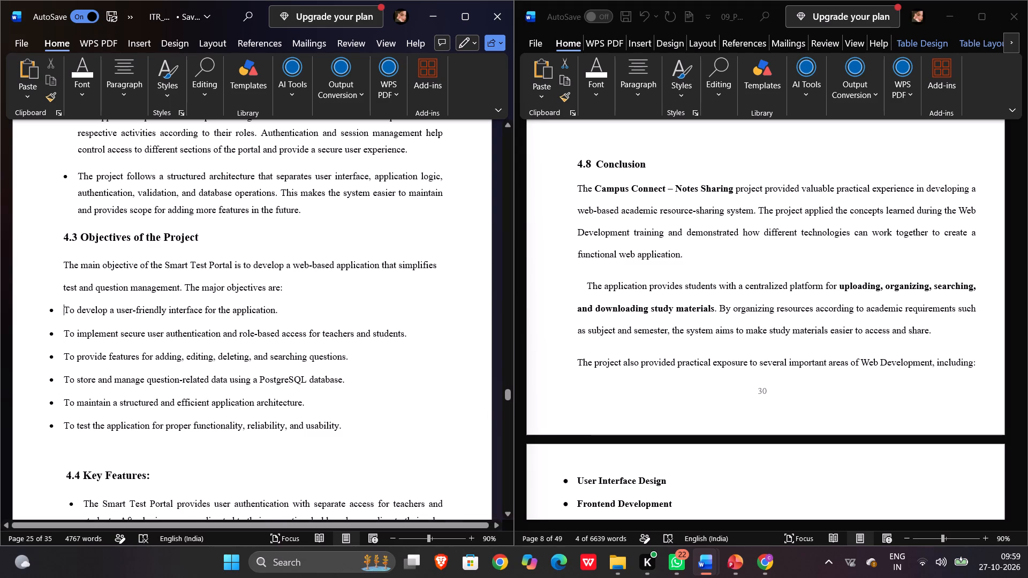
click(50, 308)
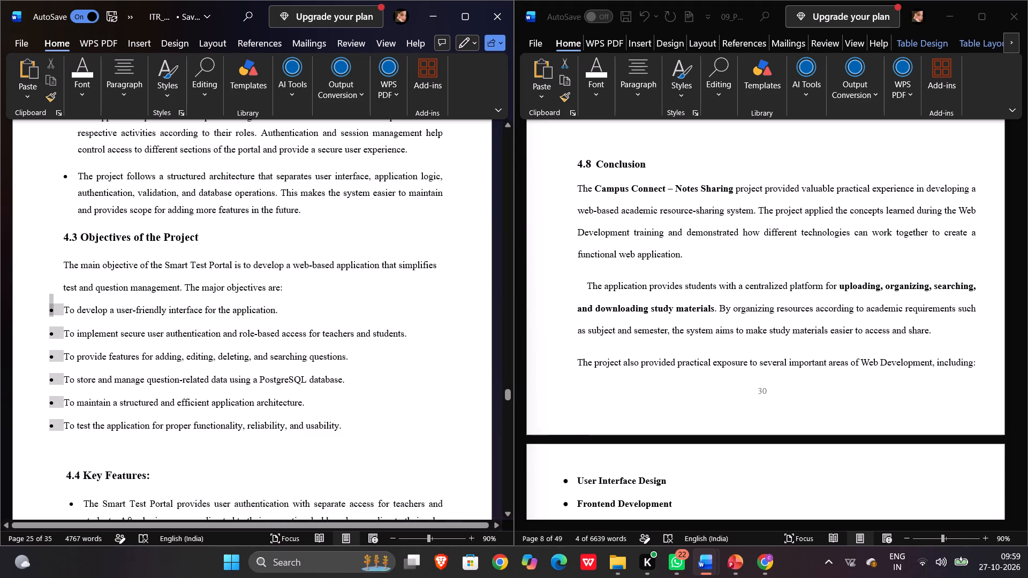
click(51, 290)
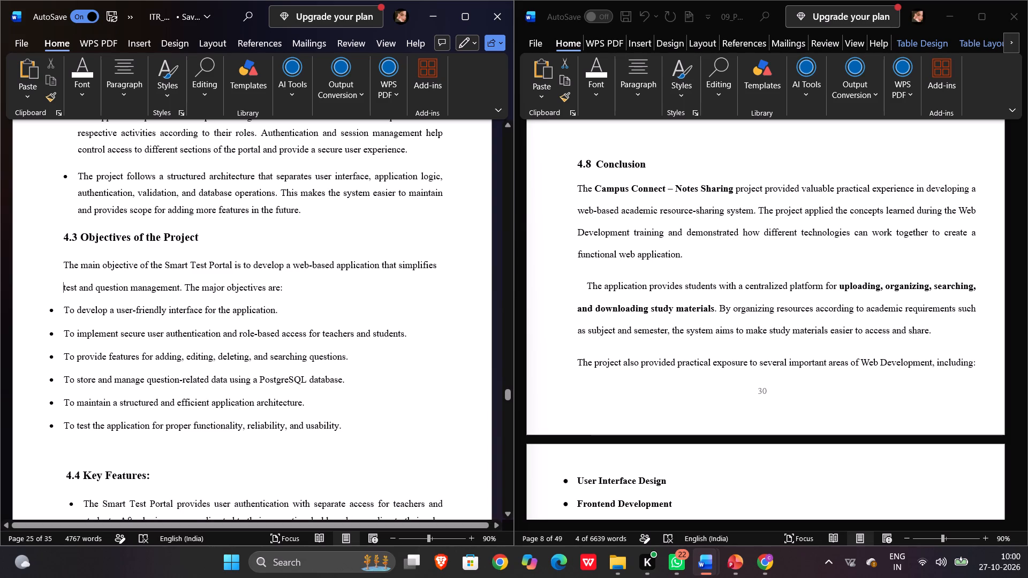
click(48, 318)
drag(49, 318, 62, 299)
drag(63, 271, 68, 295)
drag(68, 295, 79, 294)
Indent the six bulleted objectives in section 4.3 so their bullets line up with the left edge of the introduction text.
drag(50, 308, 274, 413)
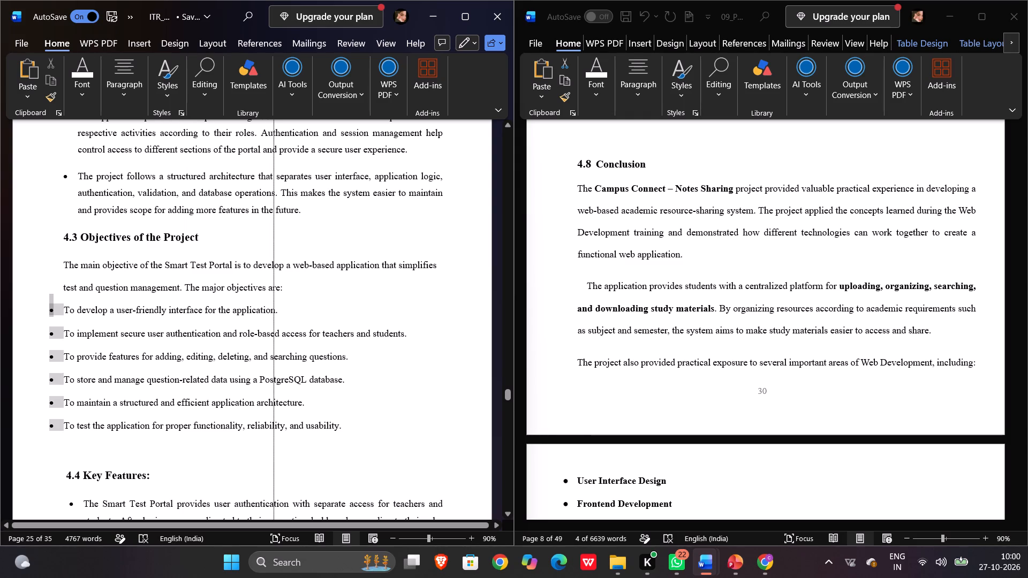
drag(274, 413, 68, 377)
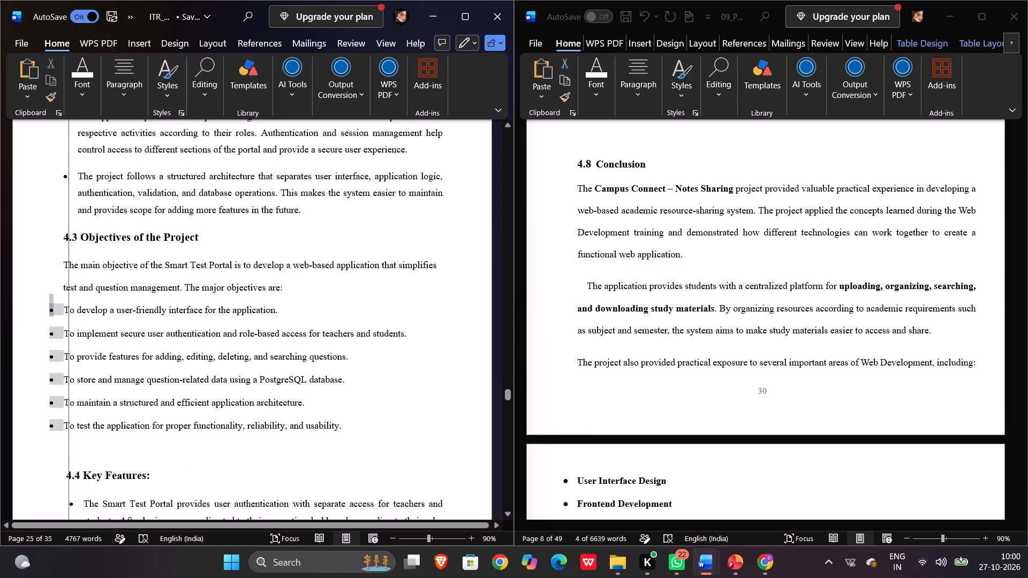
drag(68, 377, 63, 368)
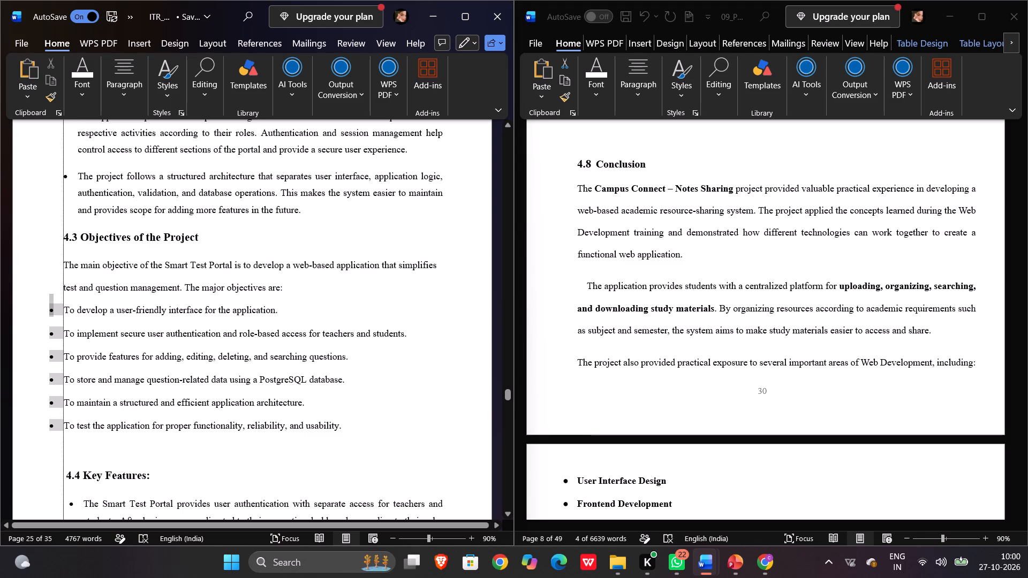
drag(63, 368, 64, 369)
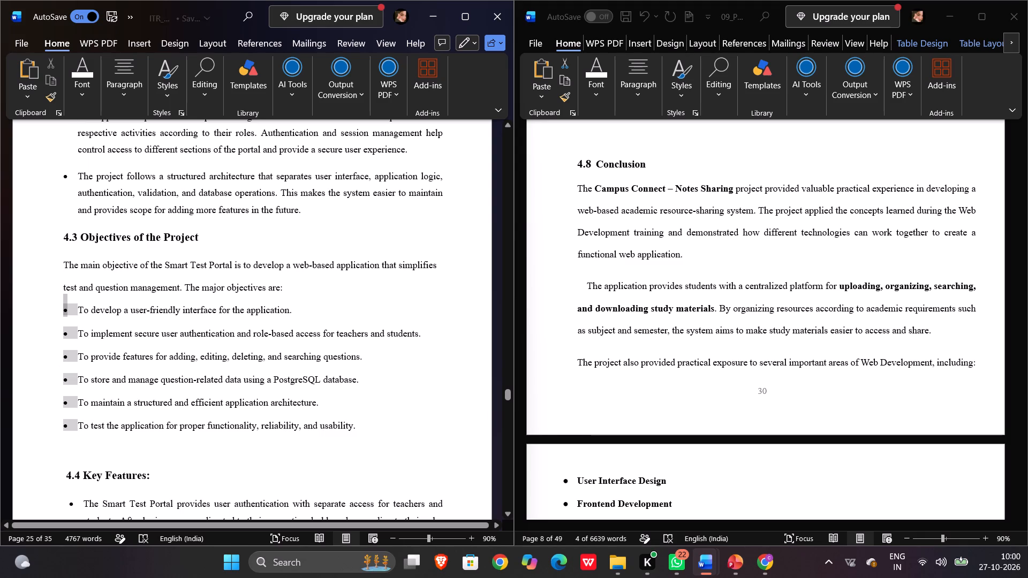
click(34, 355)
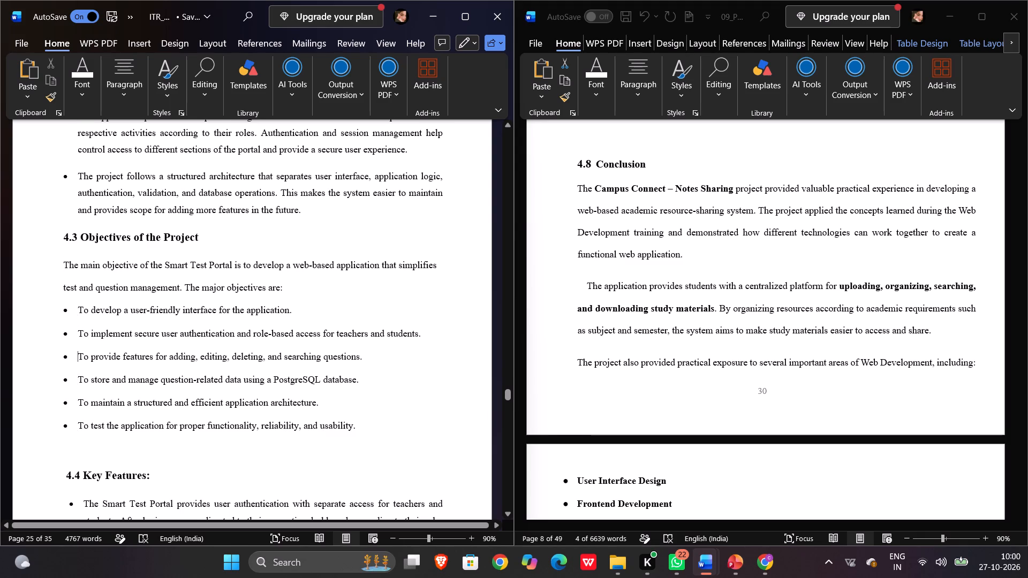
scroll(163, 414, down, 8)
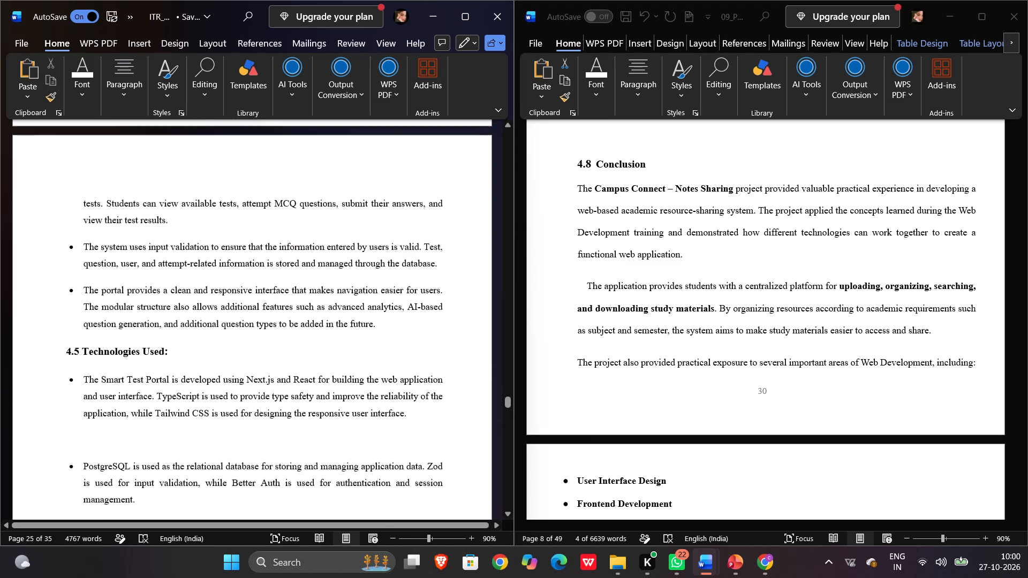
scroll(163, 414, down, 3)
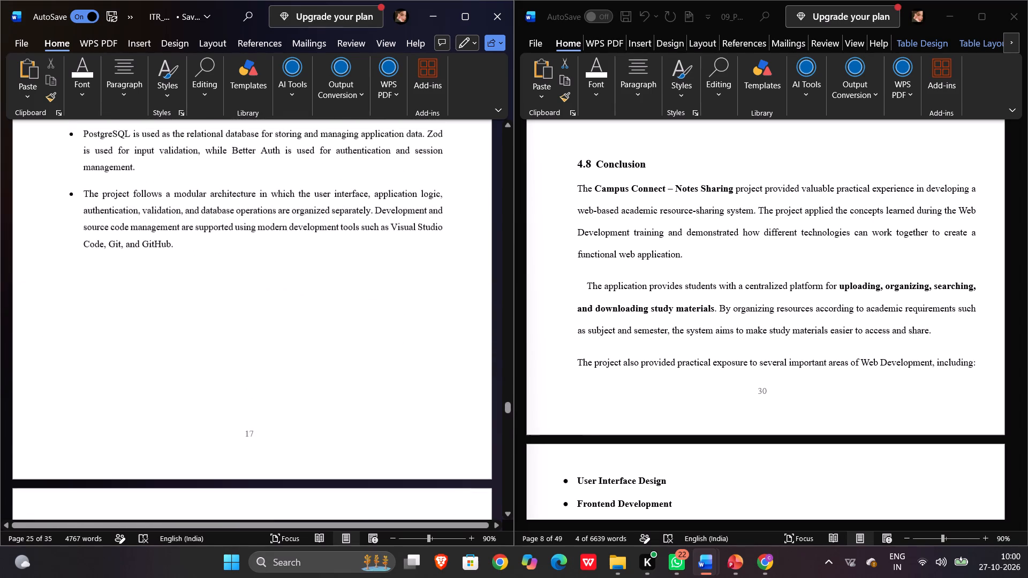
click(218, 271)
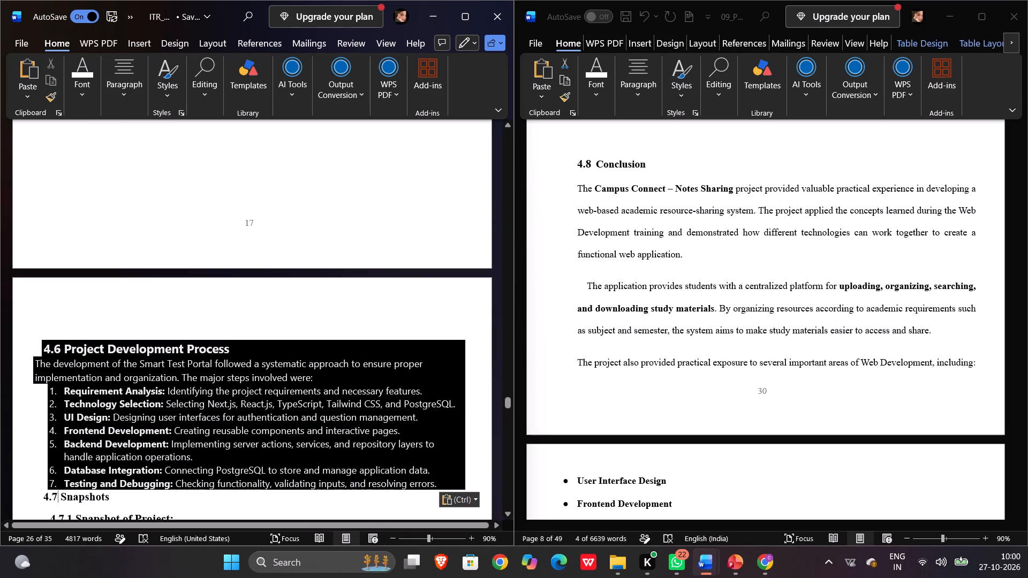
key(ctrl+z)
Place the insertion point in the blank space below the last bullet of section 4.5 Technologies Used.
scroll(522, 414, up, 2)
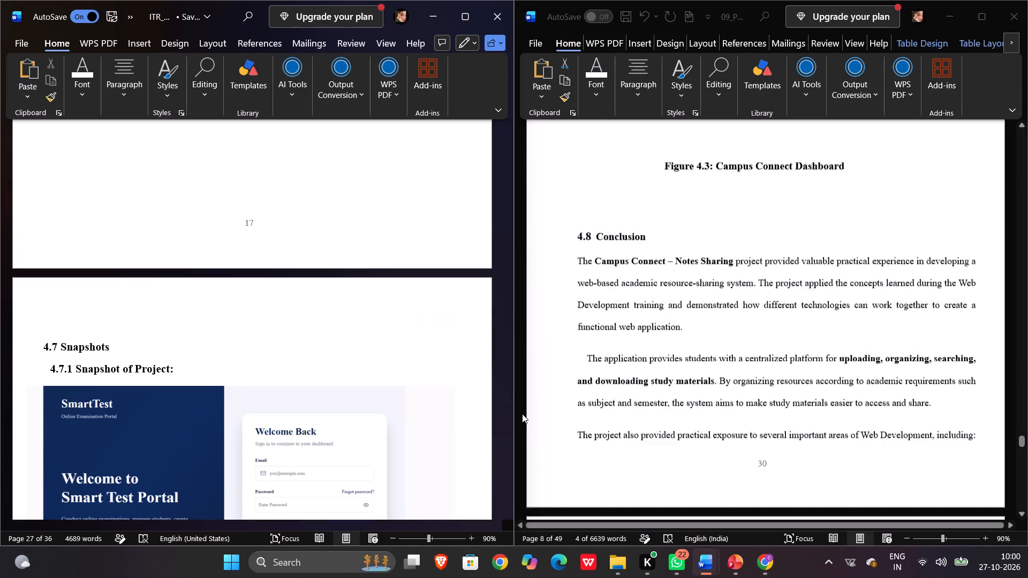
scroll(522, 414, up, 2)
scroll(414, 446, up, 2)
click(292, 369)
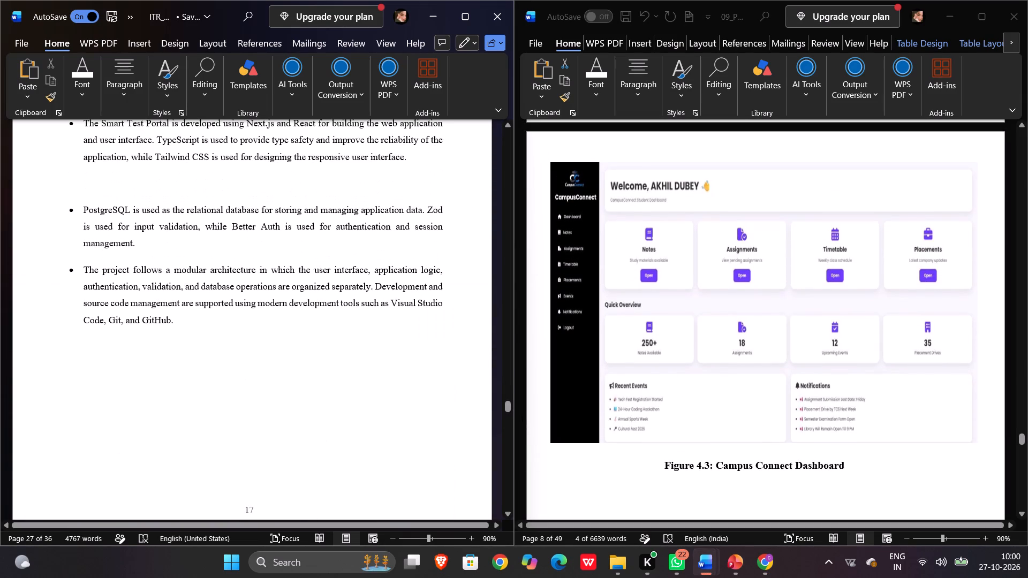
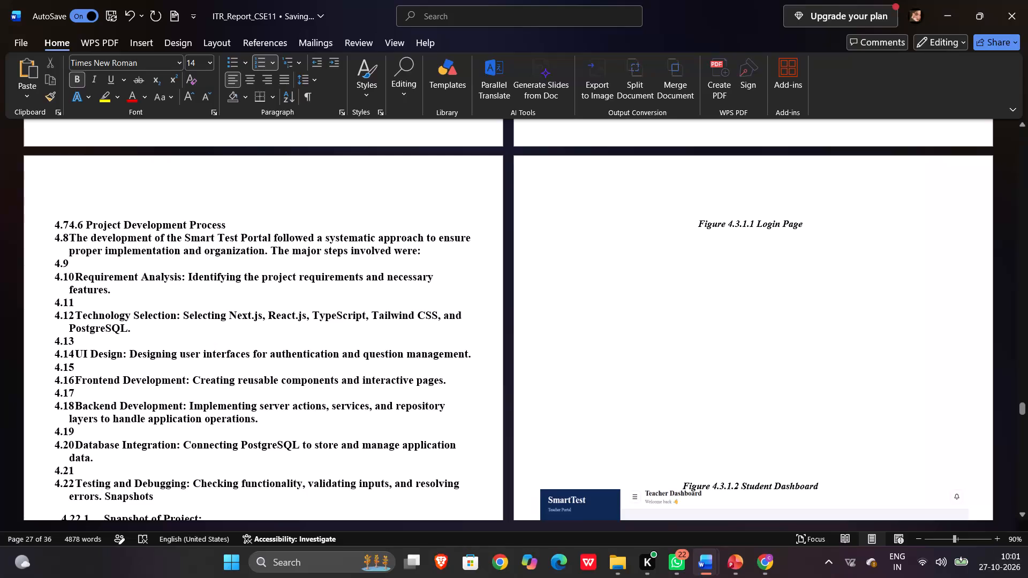
Undo the paste of the 4.6 Project Development Process text before the Snapshots heading.
ctrl+scroll(441, 304, up, 4)
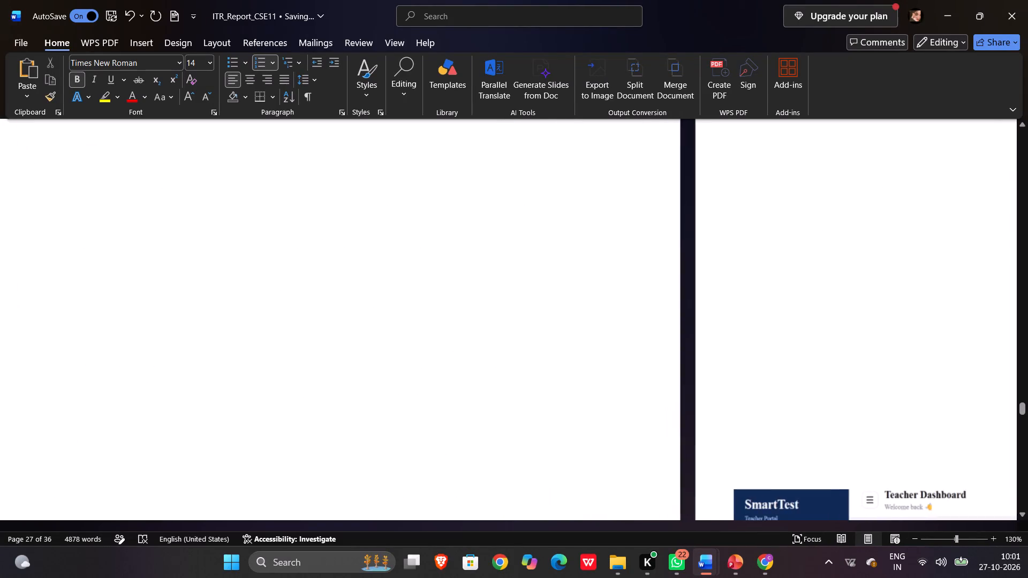
scroll(441, 304, up, 2)
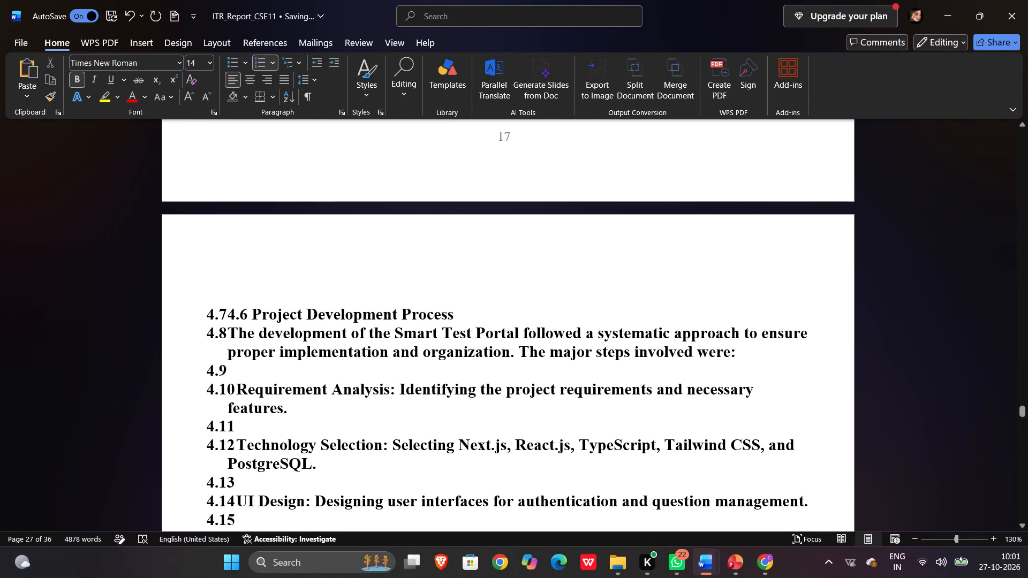
scroll(441, 304, up, 2)
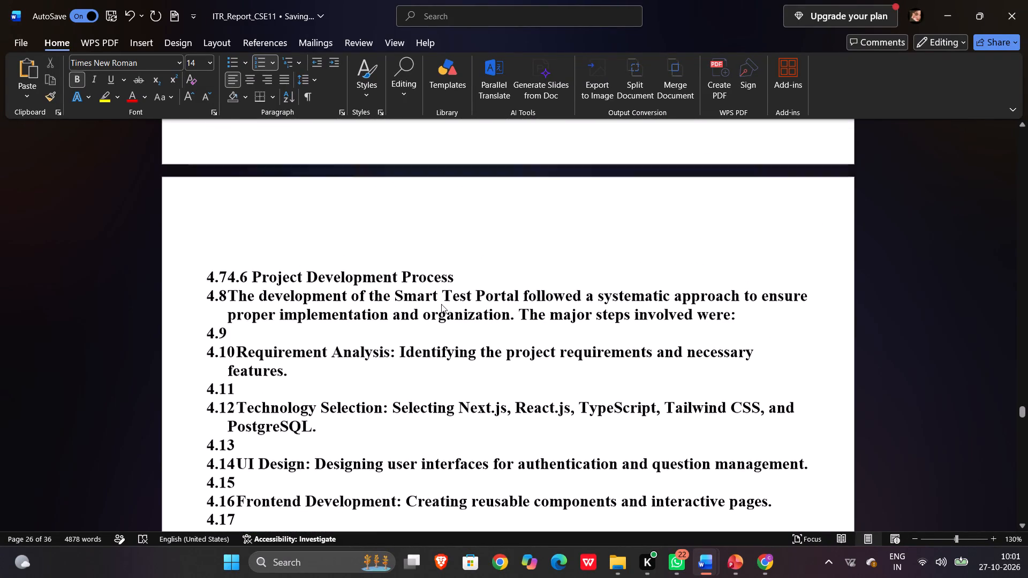
scroll(441, 304, up, 1)
scroll(441, 304, down, 2)
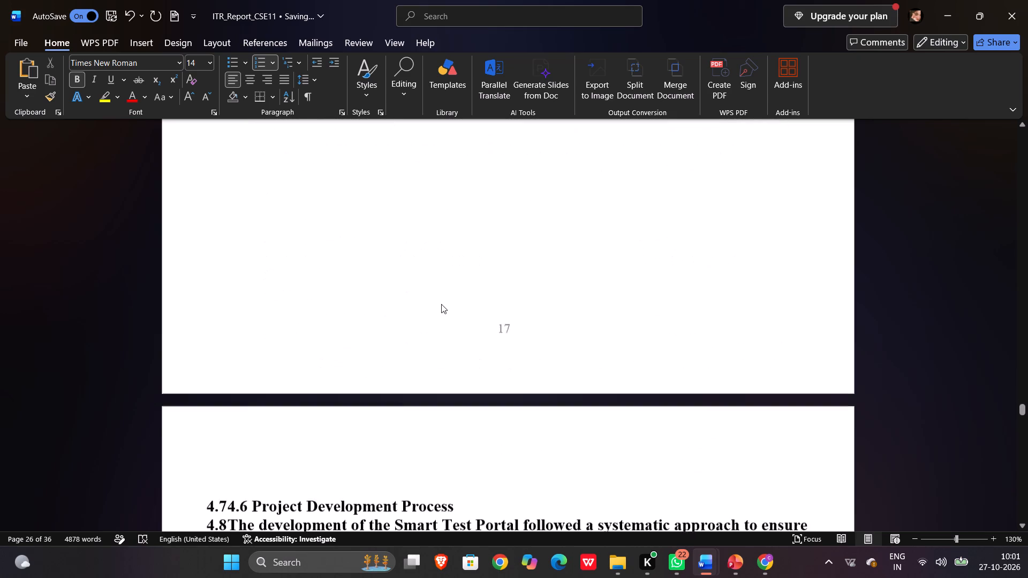
scroll(441, 304, down, 1)
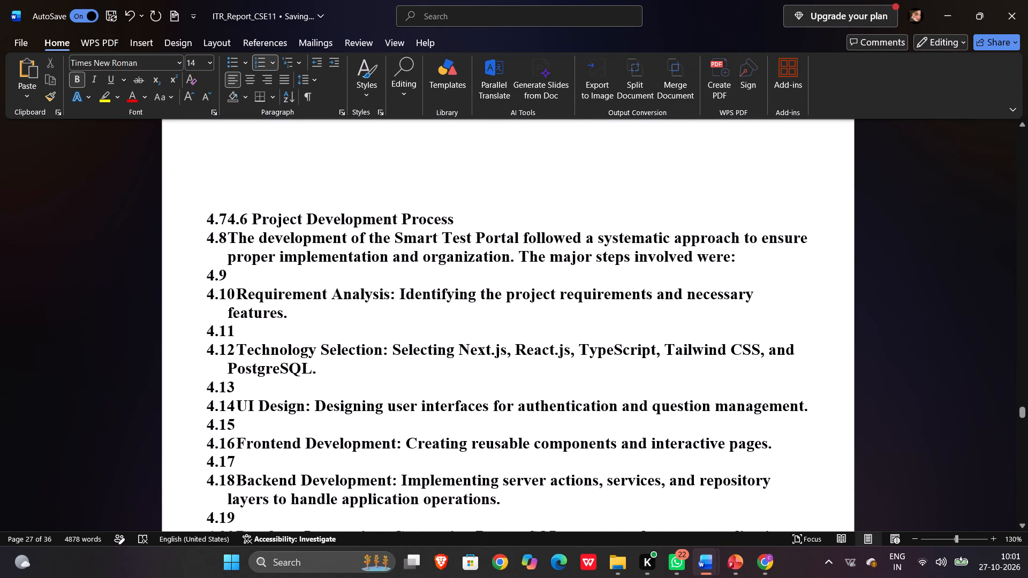
key(ctrl+z)
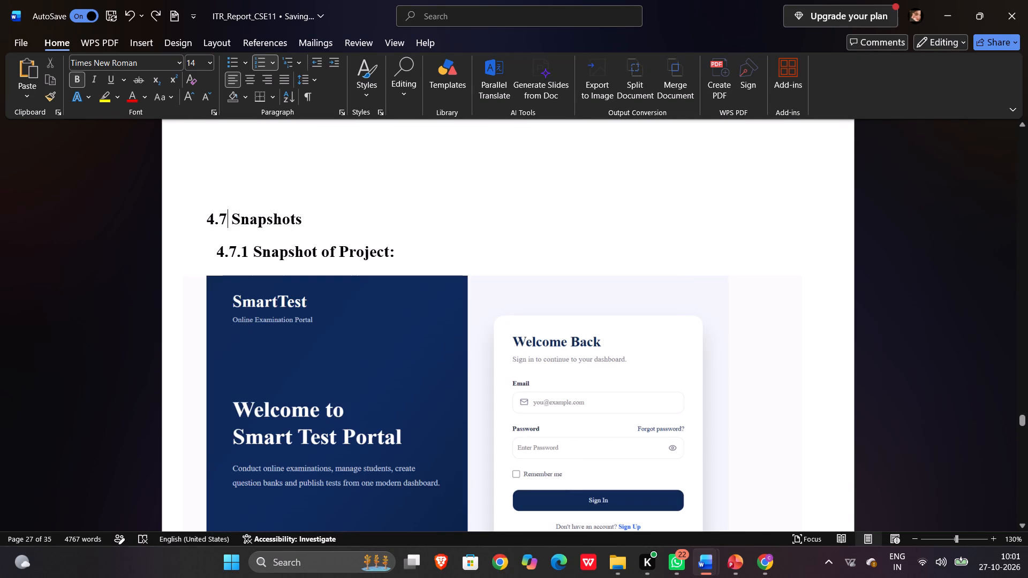
Paste the copied section 4.6 on a new unbulleted line after the last bullet of section 4.5, which ends with "GitHub.".
scroll(419, 252, up, 3)
click(417, 379)
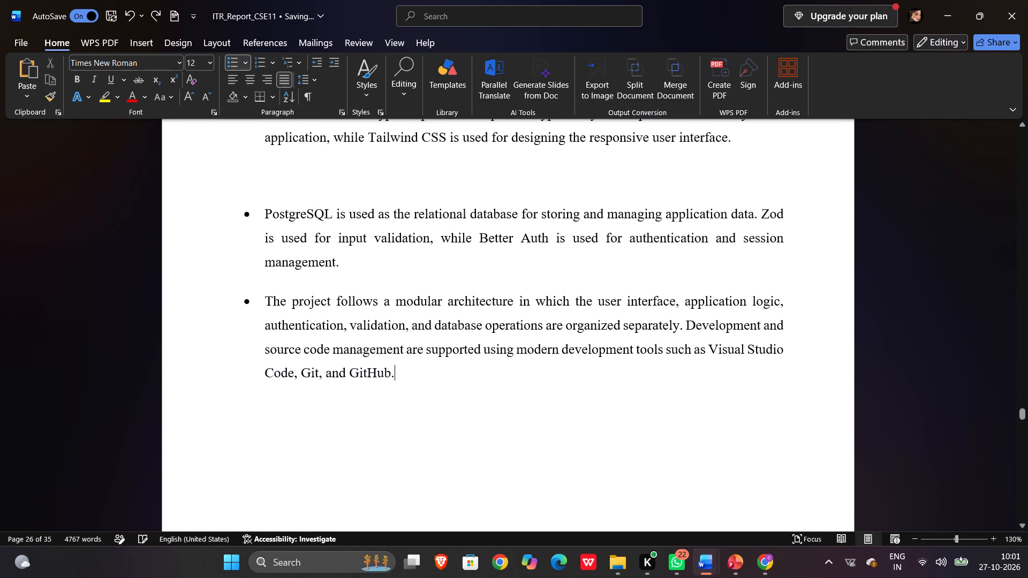
key(Return)
key(BackSpace)
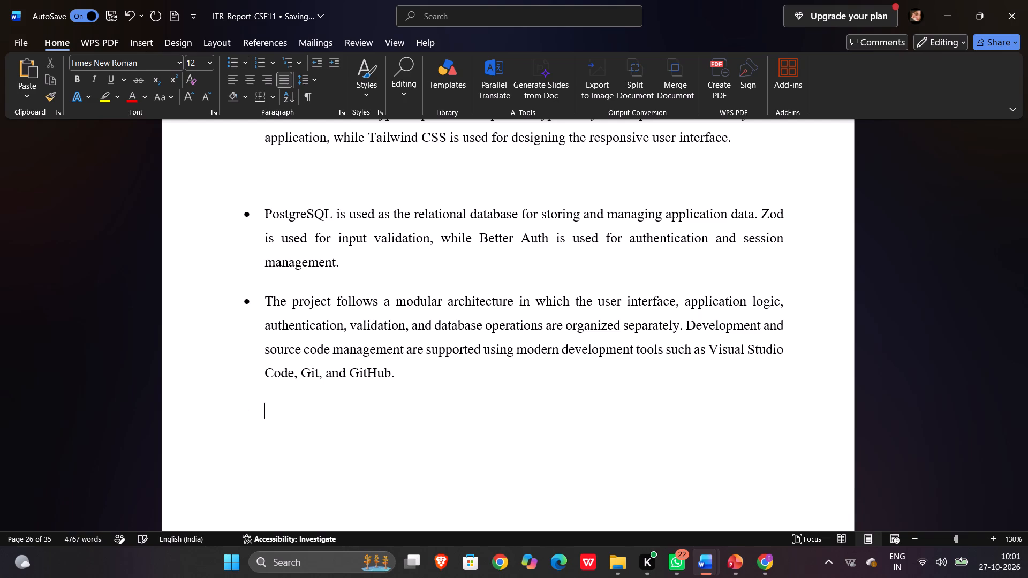
key(ctrl+v)
scroll(417, 379, up, 1)
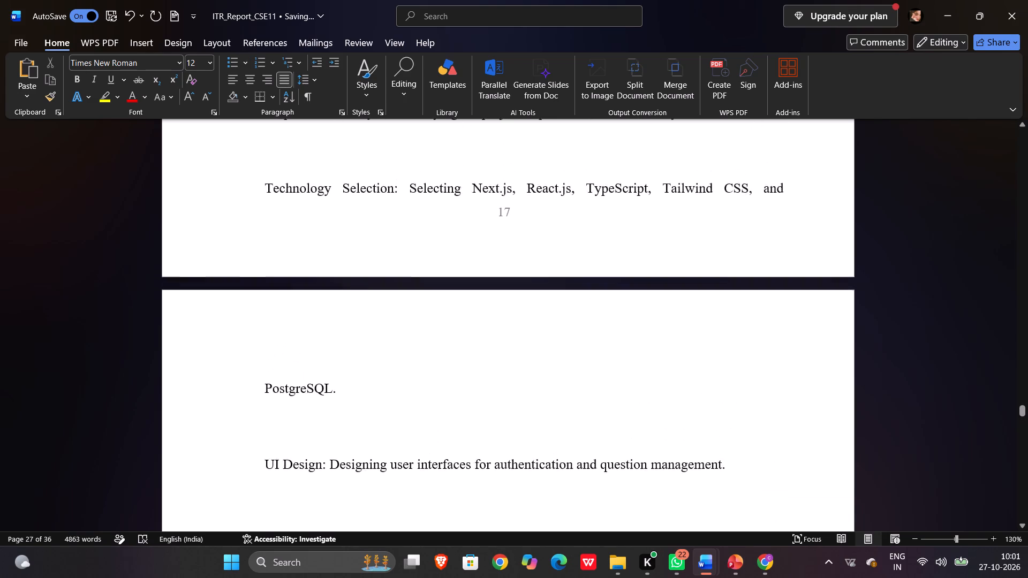
scroll(417, 379, up, 3)
scroll(417, 379, down, 1)
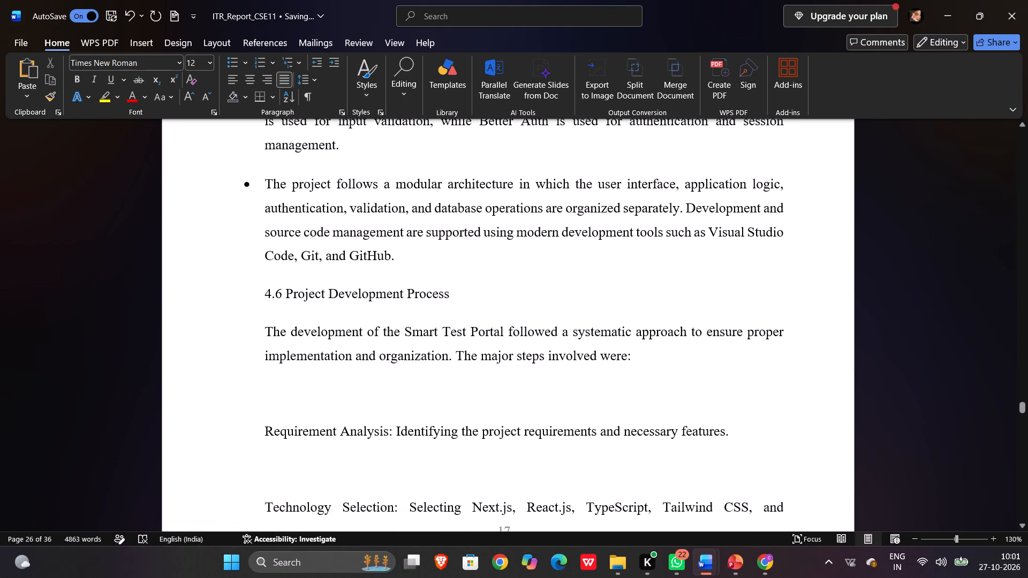
Format the "4.6 Project Development Process" heading as bold, size 14.
drag(267, 295, 451, 295)
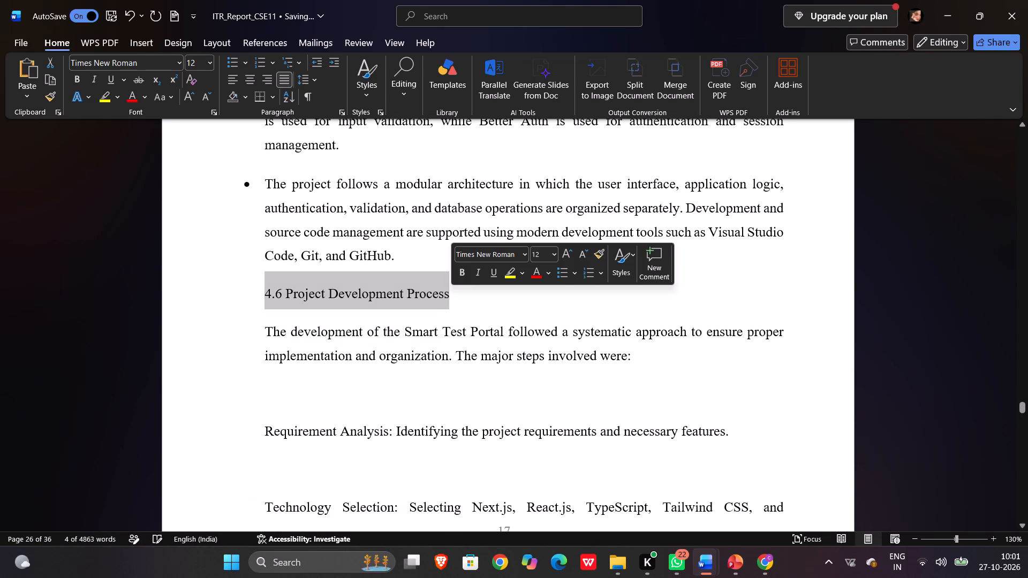
click(461, 273)
click(553, 254)
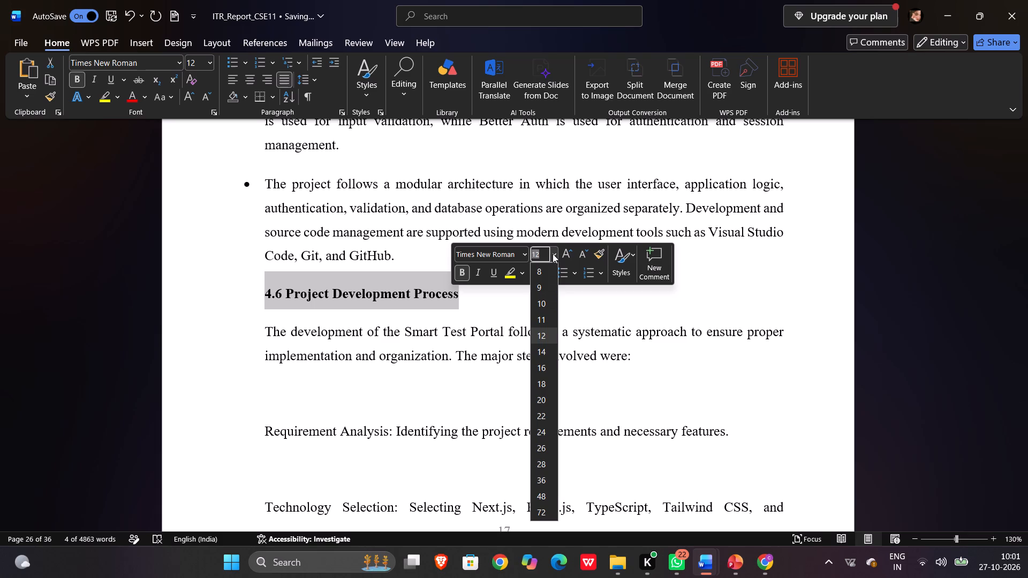
click(545, 350)
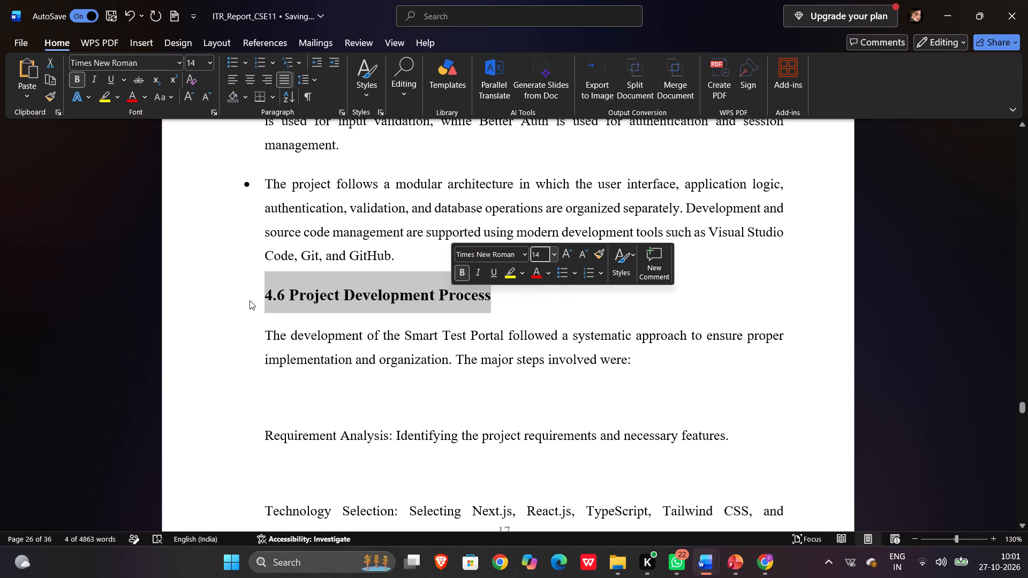
Reduce the indent of the 4.6 heading to bring it in line with the 4.5 Technologies Used heading.
click(250, 300)
scroll(250, 300, right, 1)
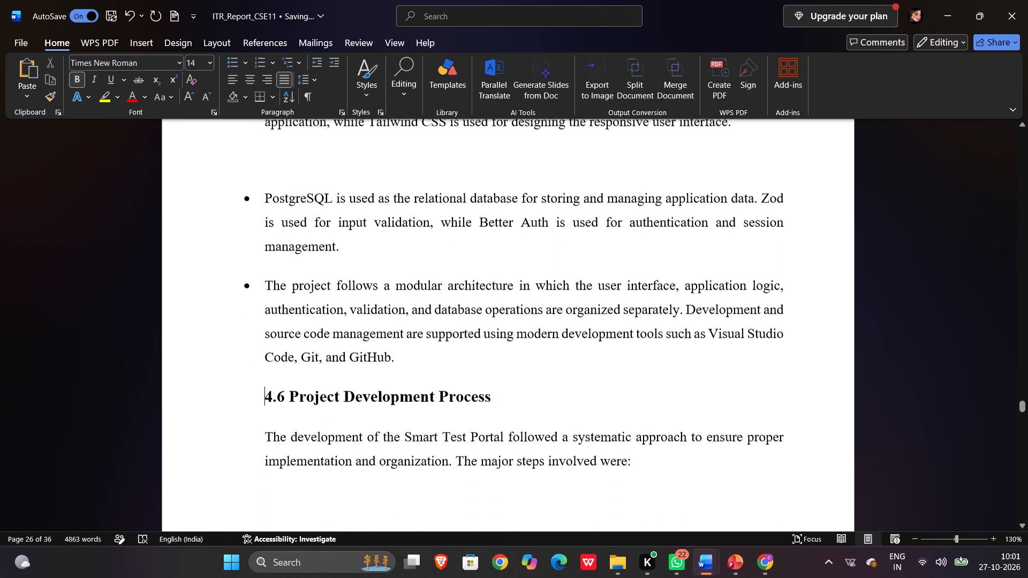
key(BackSpace)
scroll(262, 367, up, 1)
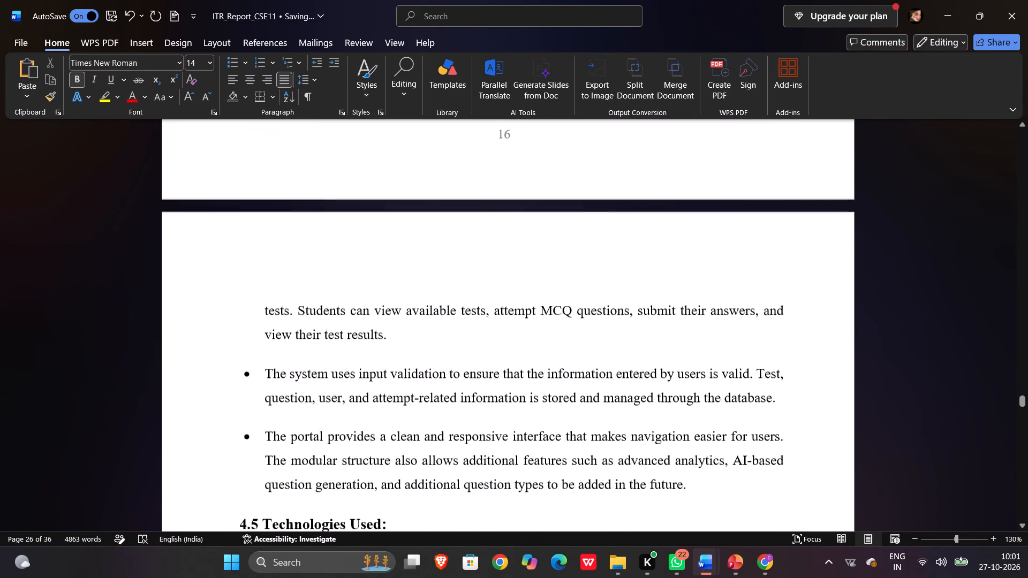
scroll(262, 367, up, 1)
Set the line spacing of section 4.6's body text, from the introduction through Testing and Debugging, to 1.15.
scroll(262, 367, down, 4)
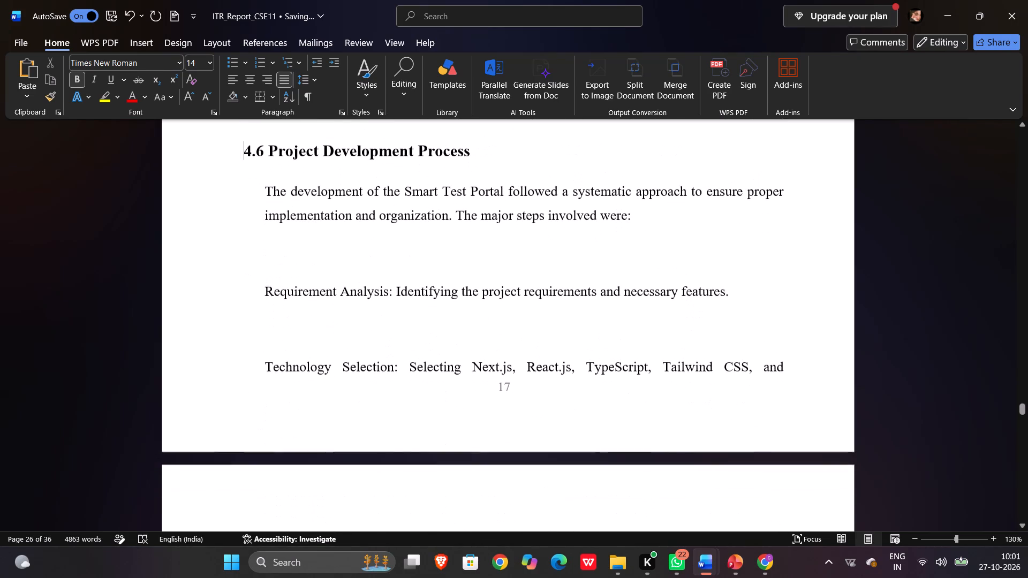
drag(267, 185, 617, 428)
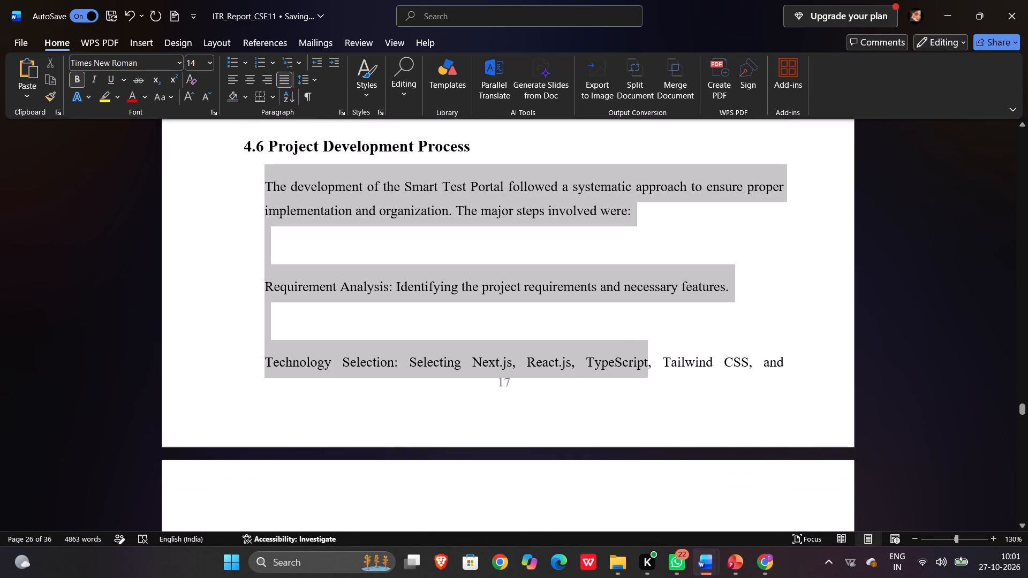
drag(617, 428, 602, 524)
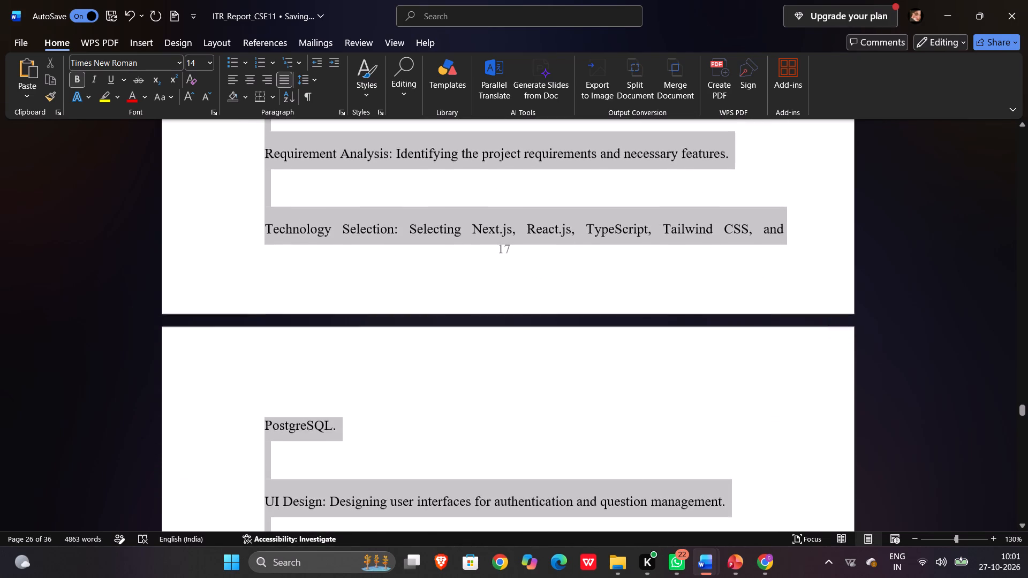
drag(602, 524, 602, 540)
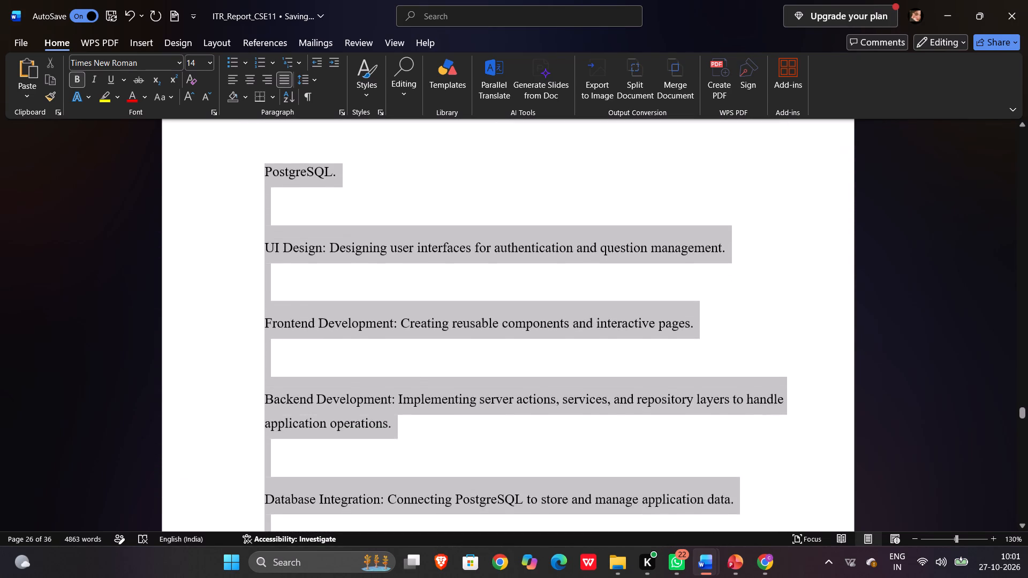
drag(602, 540, 613, 412)
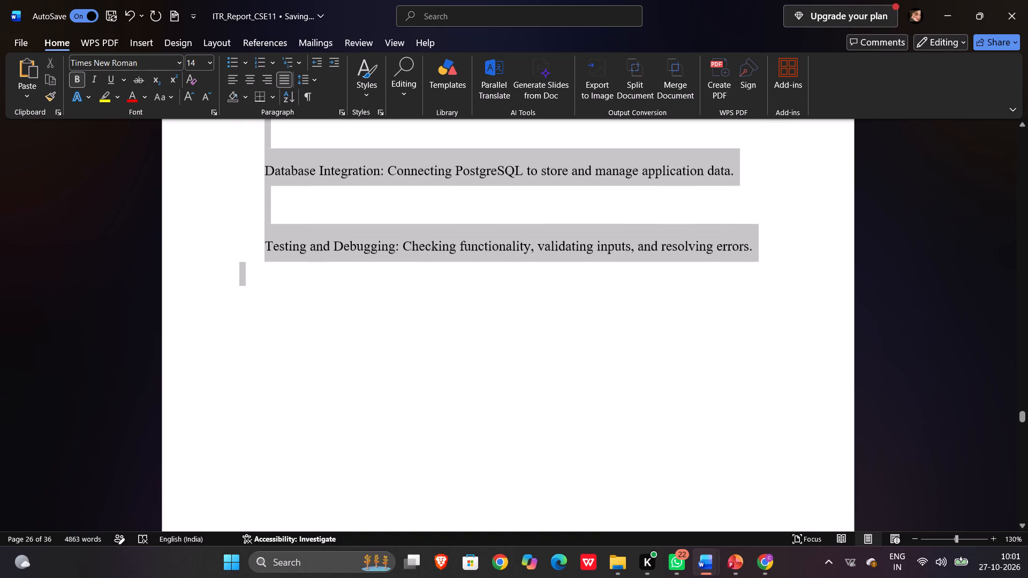
drag(613, 412, 777, 251)
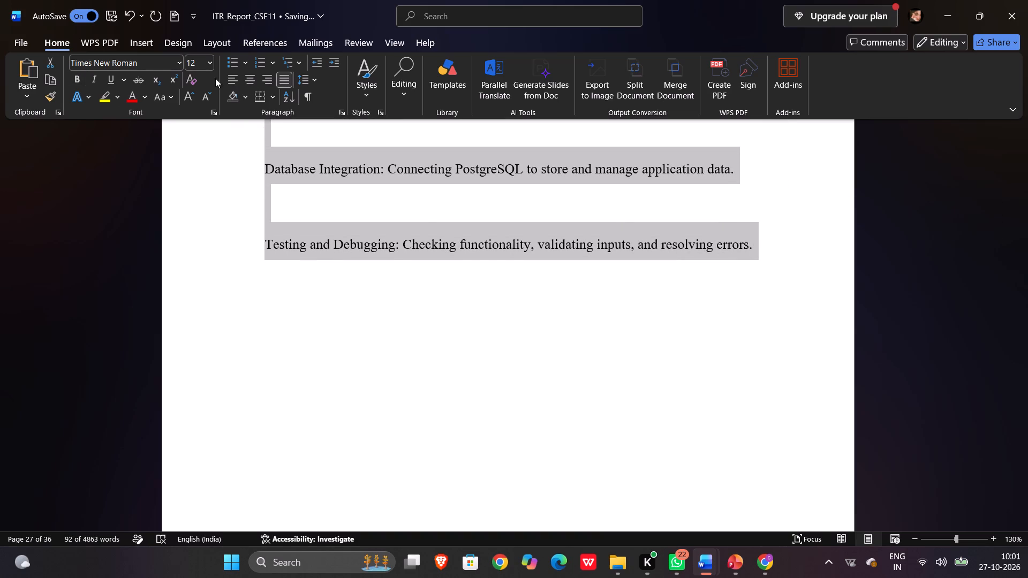
click(312, 81)
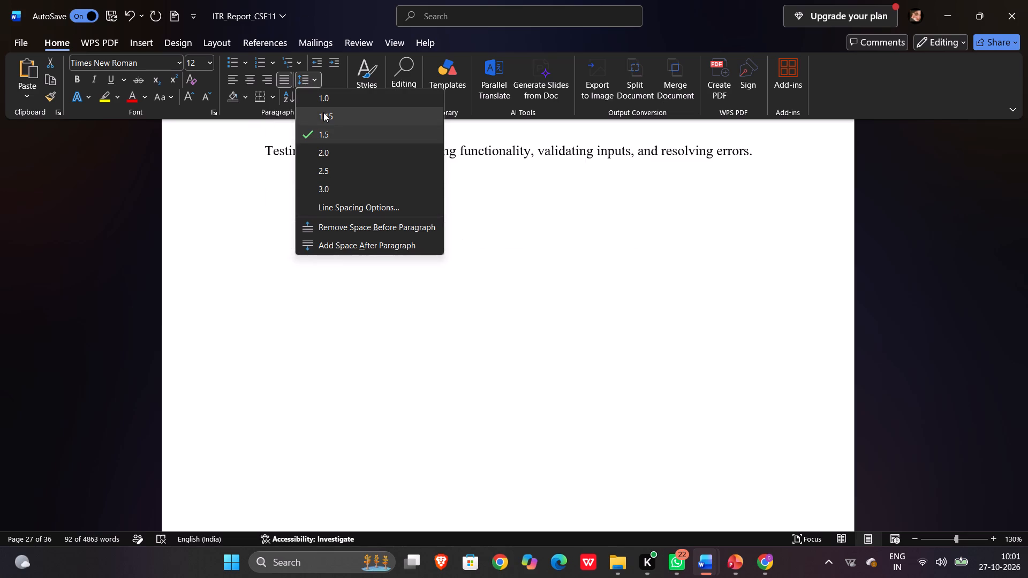
click(323, 112)
click(338, 303)
Delete the blank lines after the introduction, Requirement Analysis and Technology Selection paragraphs of section 4.6.
scroll(338, 303, up, 2)
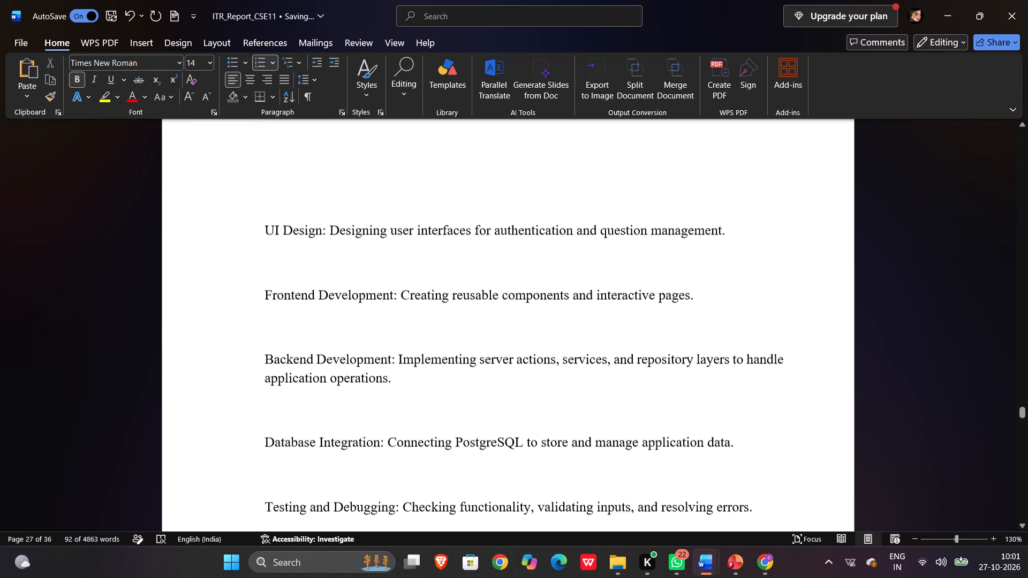
scroll(338, 303, up, 2)
click(361, 307)
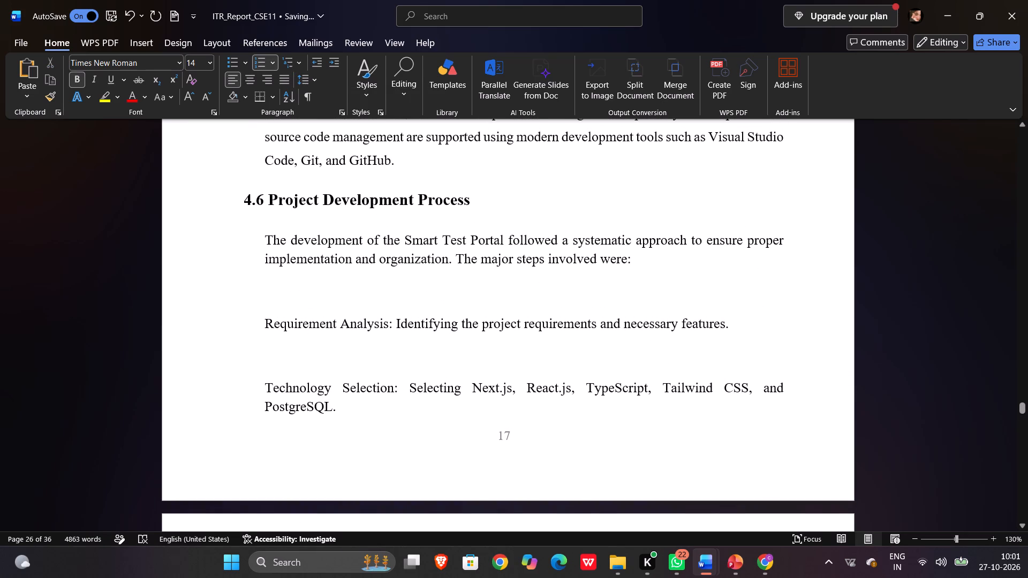
click(371, 292)
key(BackSpace)
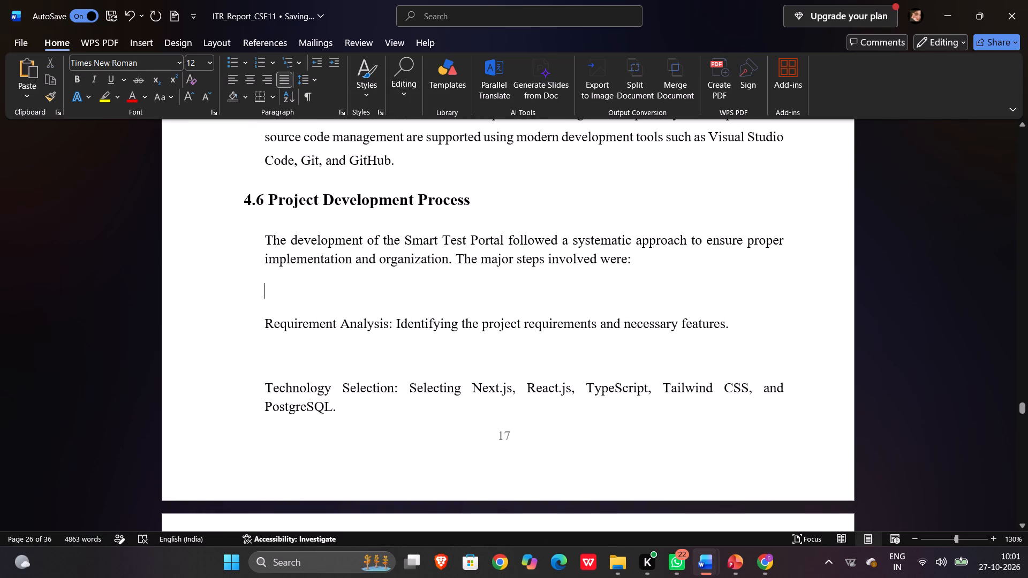
key(BackSpace)
click(379, 317)
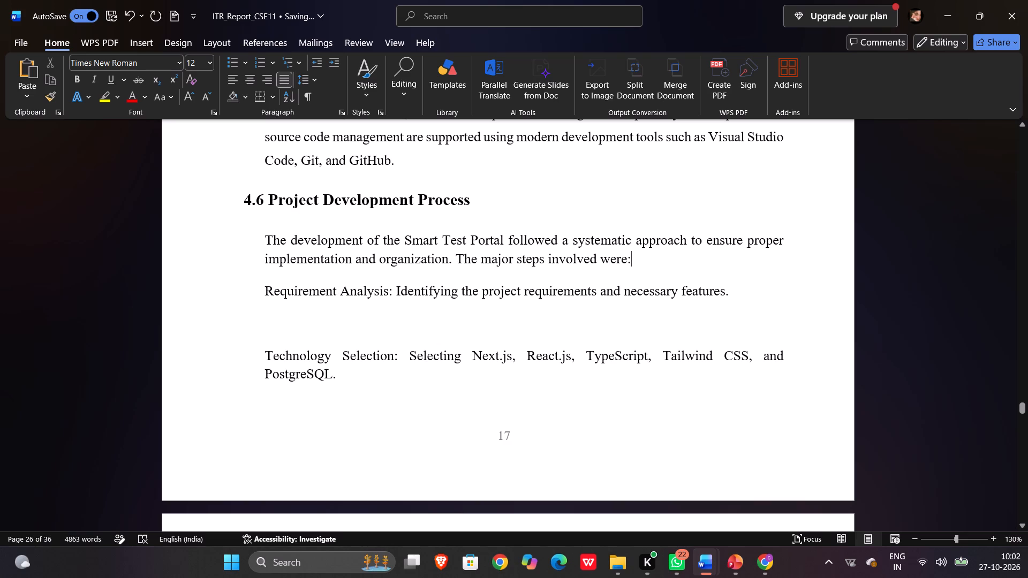
key(BackSpace)
key(BackSpace)
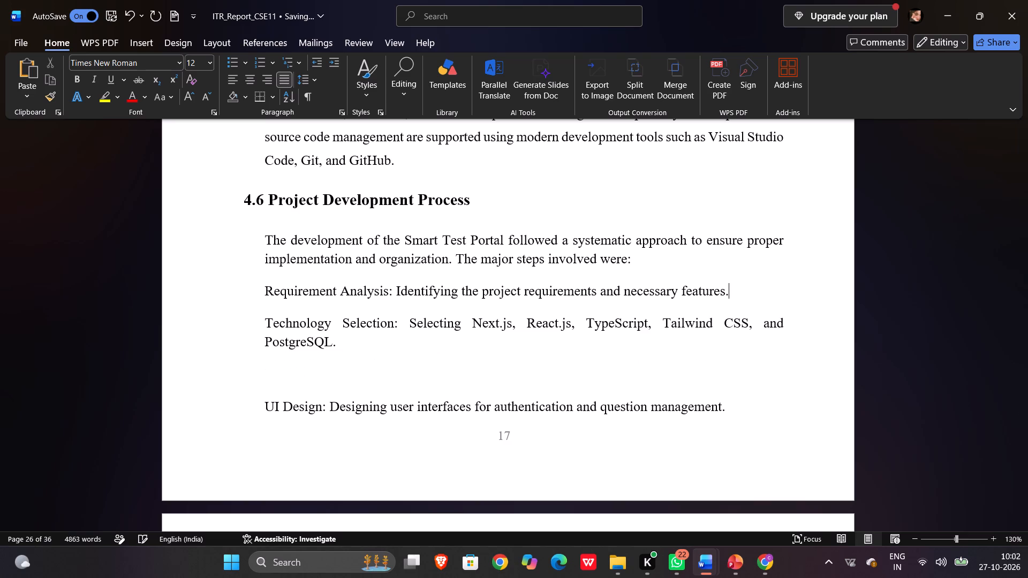
click(400, 375)
key(BackSpace)
key(BackSpace)
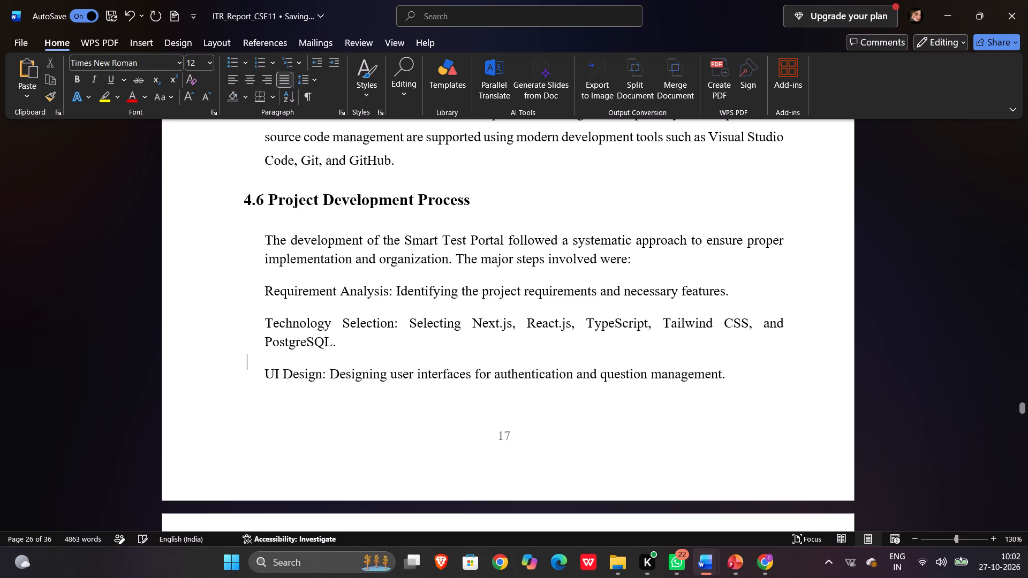
Delete the blank lines after the Frontend Development, Backend Development and Database Integration paragraphs of section 4.6.
scroll(400, 375, down, 3)
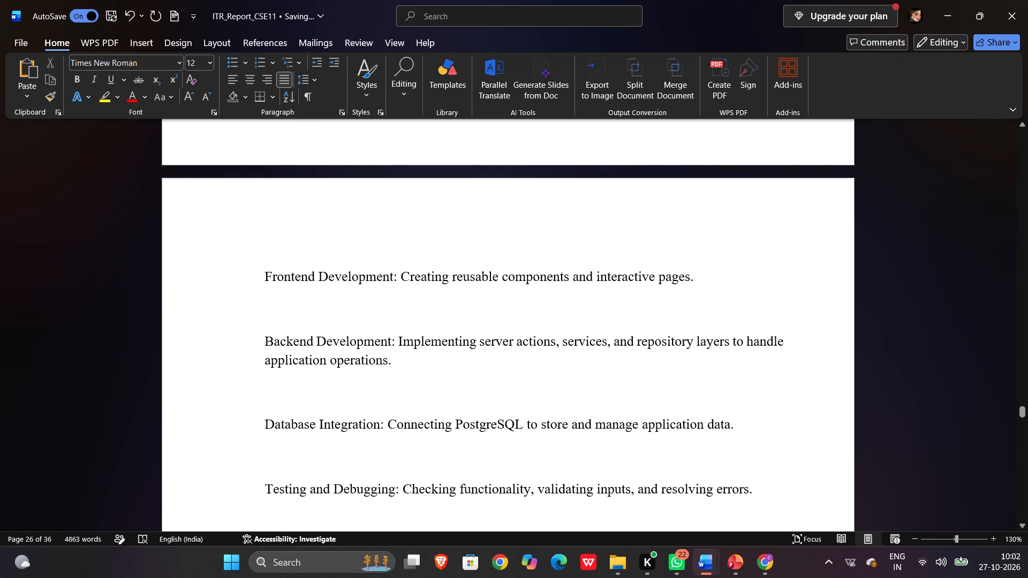
click(372, 317)
key(BackSpace)
key(BackSpace)
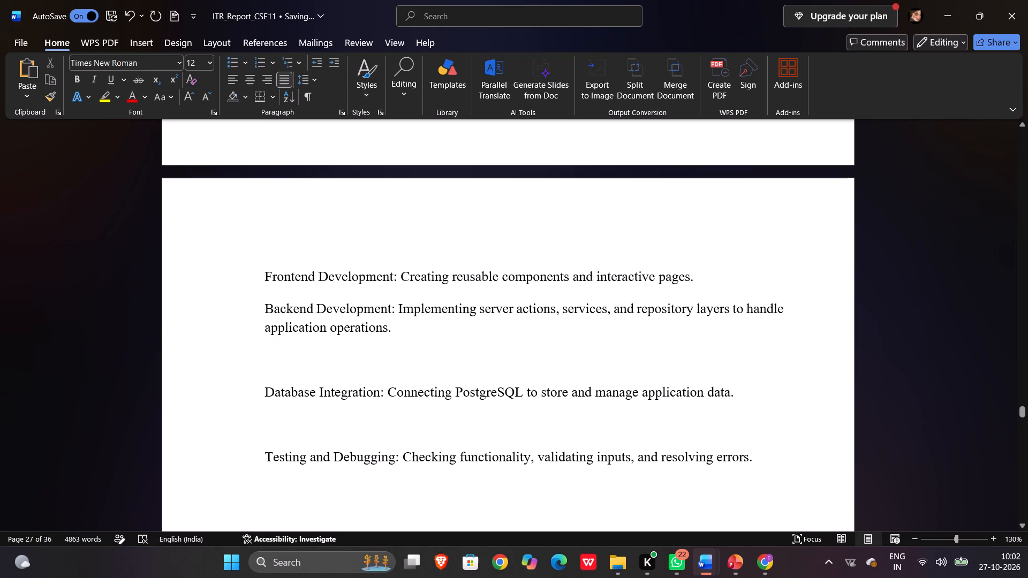
click(387, 361)
key(BackSpace)
key(BackSpace)
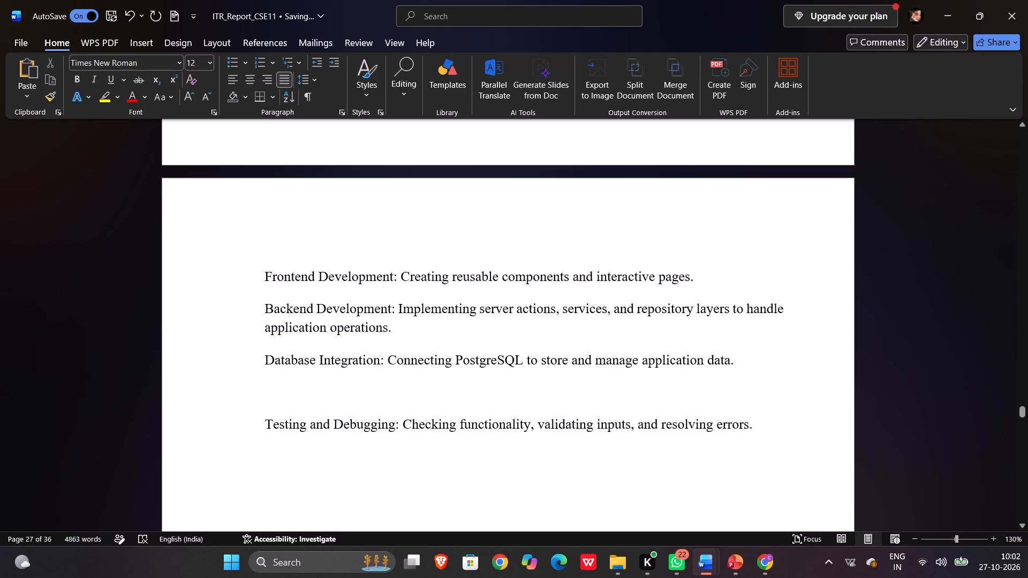
click(396, 379)
key(BackSpace)
key(BackSpace)
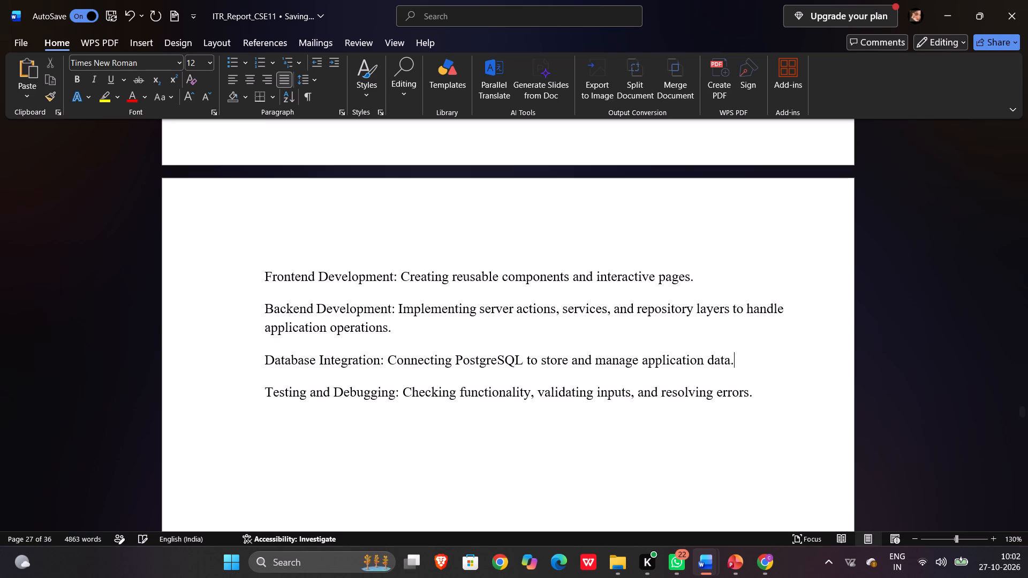
Apply round bullets to section 4.6's paragraphs from Requirement Analysis through Testing and Debugging.
scroll(338, 312, up, 2)
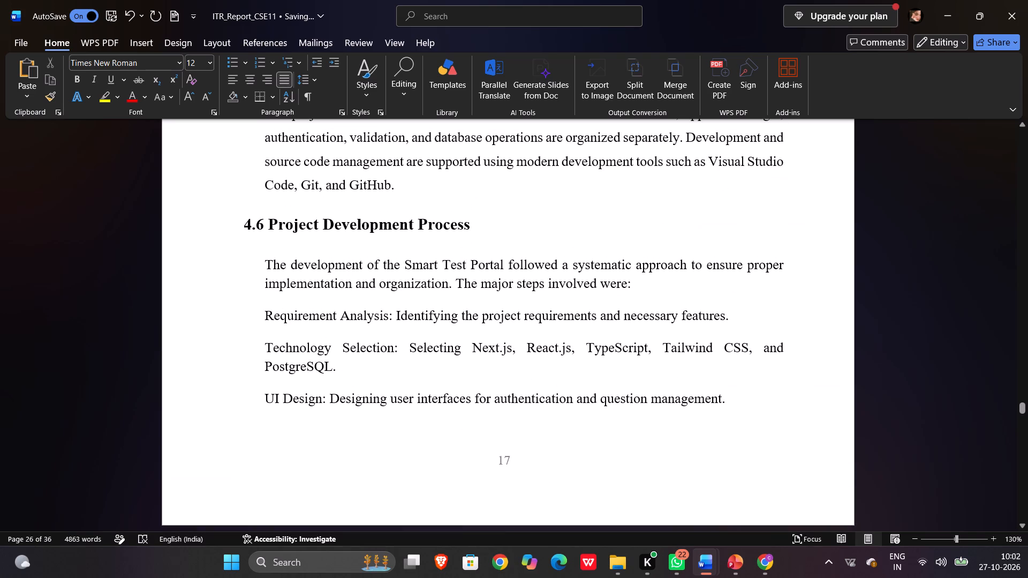
drag(265, 311, 478, 531)
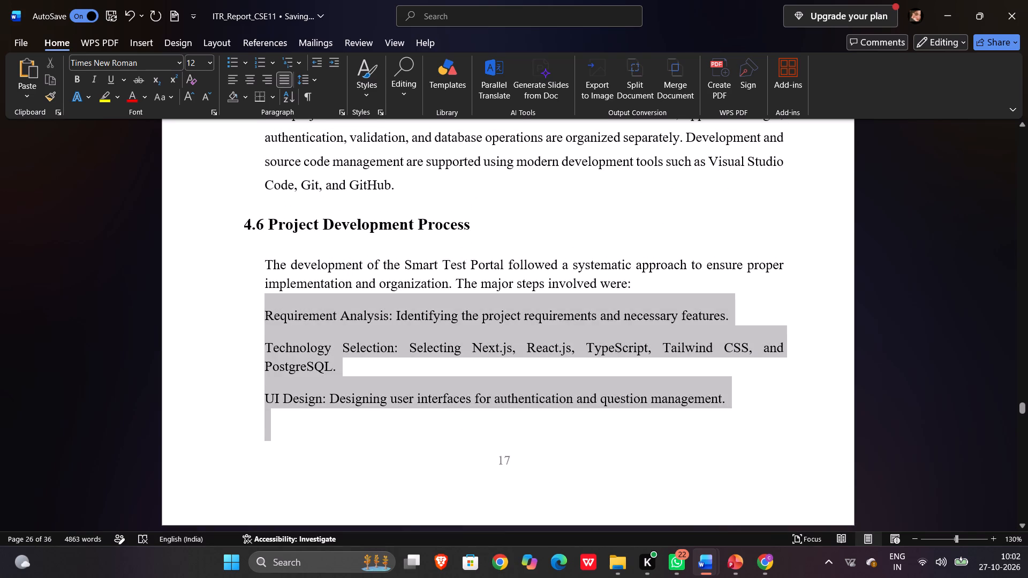
drag(478, 531, 706, 303)
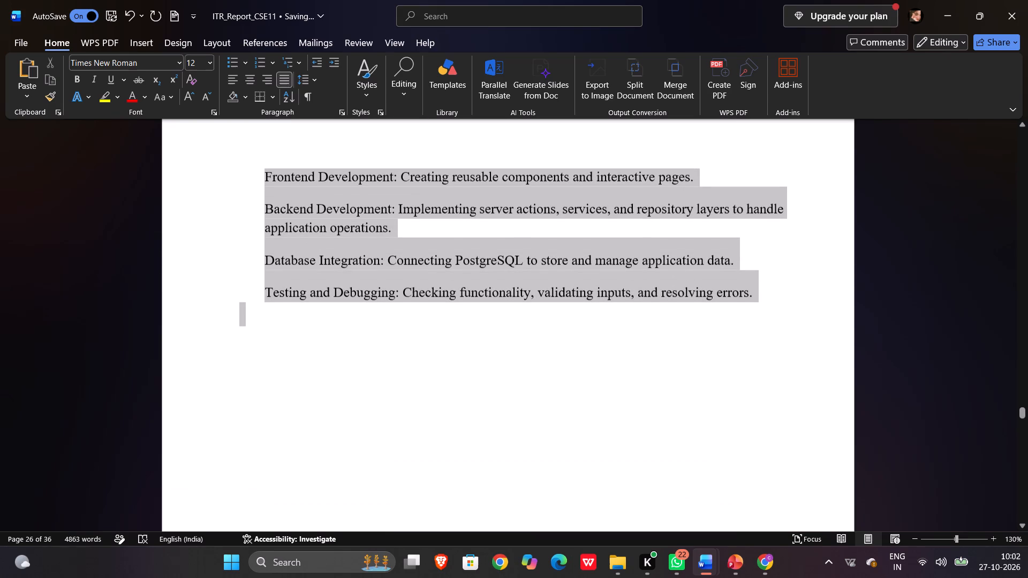
drag(706, 303, 756, 286)
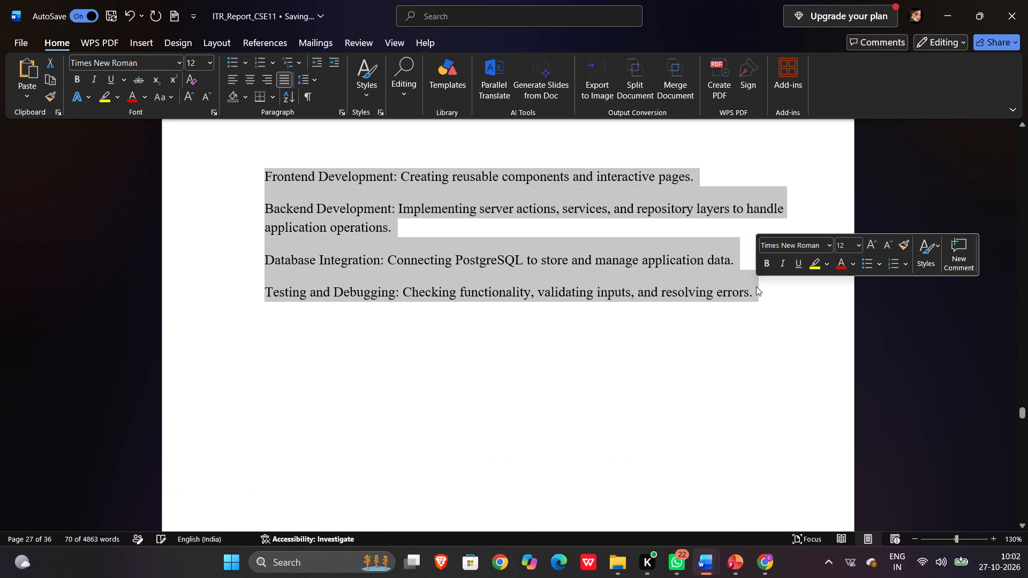
click(881, 263)
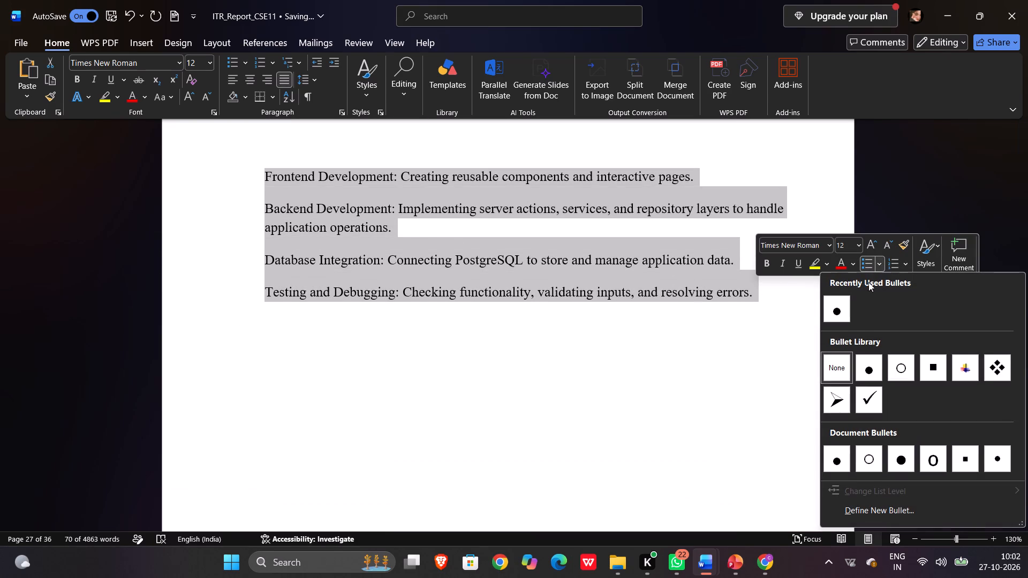
click(845, 303)
click(435, 411)
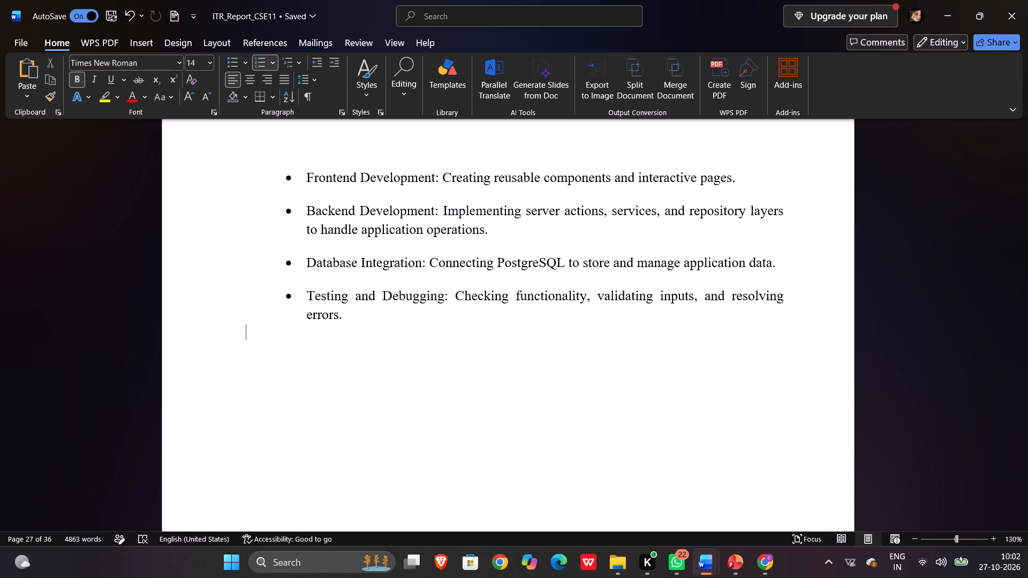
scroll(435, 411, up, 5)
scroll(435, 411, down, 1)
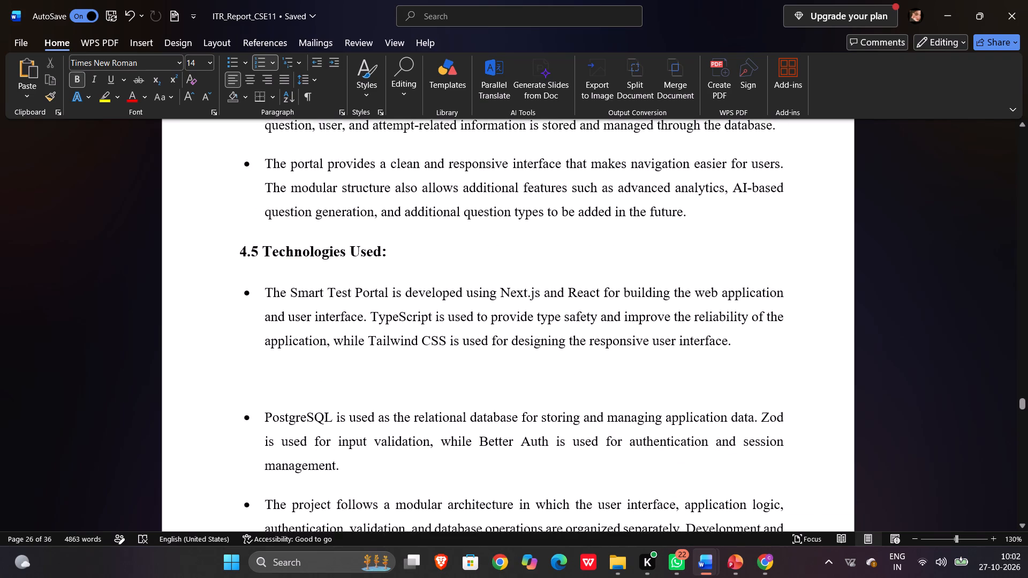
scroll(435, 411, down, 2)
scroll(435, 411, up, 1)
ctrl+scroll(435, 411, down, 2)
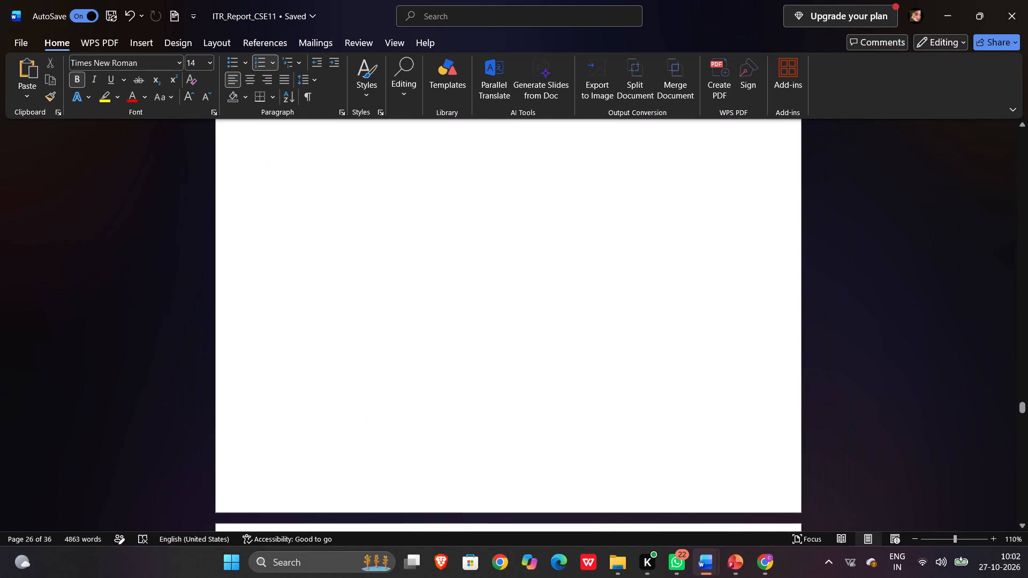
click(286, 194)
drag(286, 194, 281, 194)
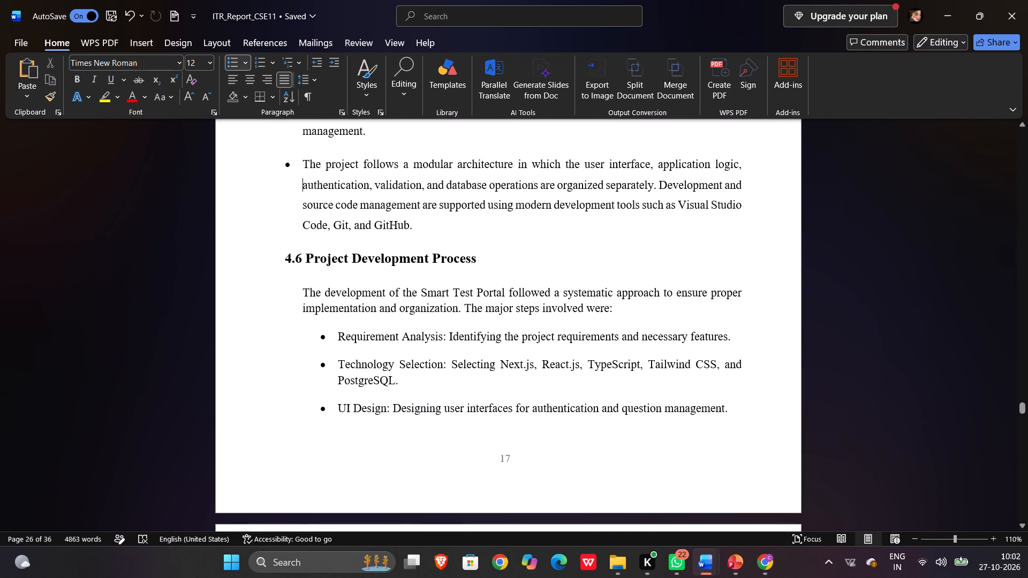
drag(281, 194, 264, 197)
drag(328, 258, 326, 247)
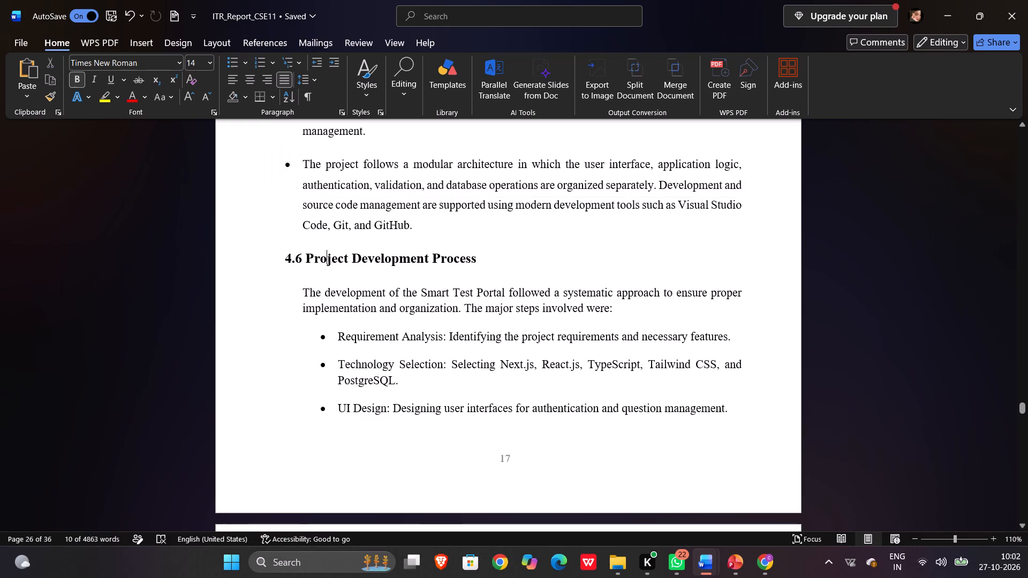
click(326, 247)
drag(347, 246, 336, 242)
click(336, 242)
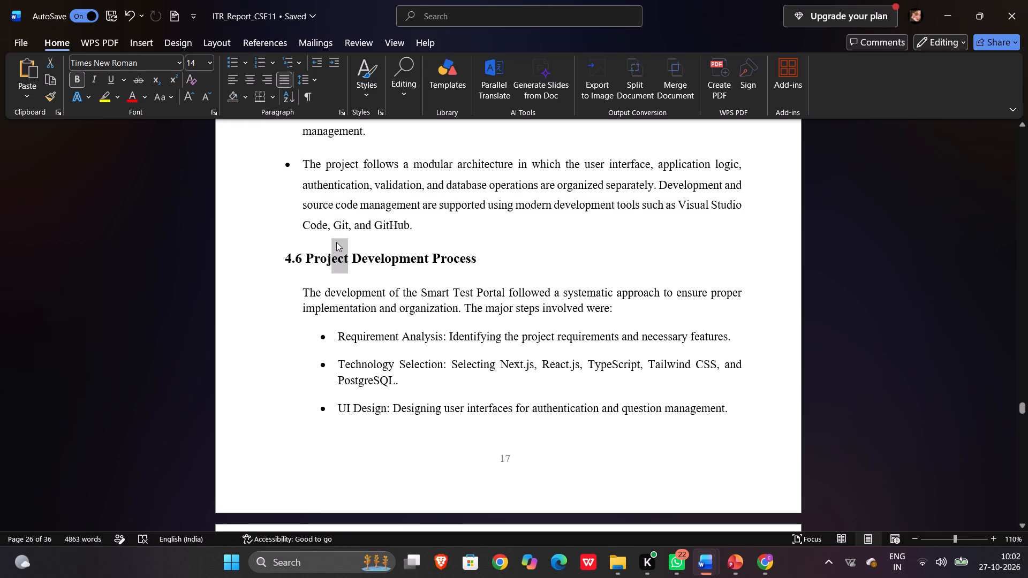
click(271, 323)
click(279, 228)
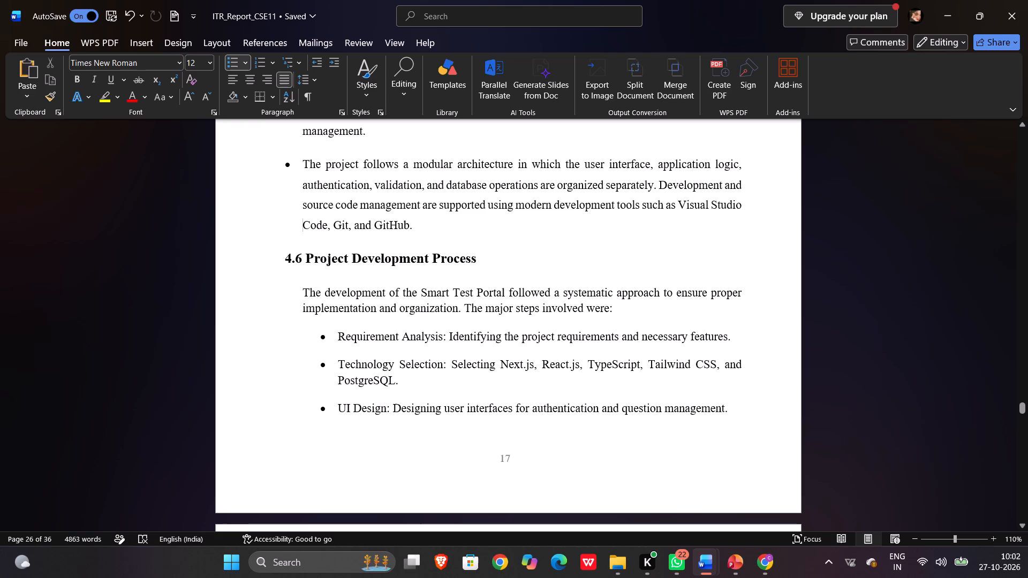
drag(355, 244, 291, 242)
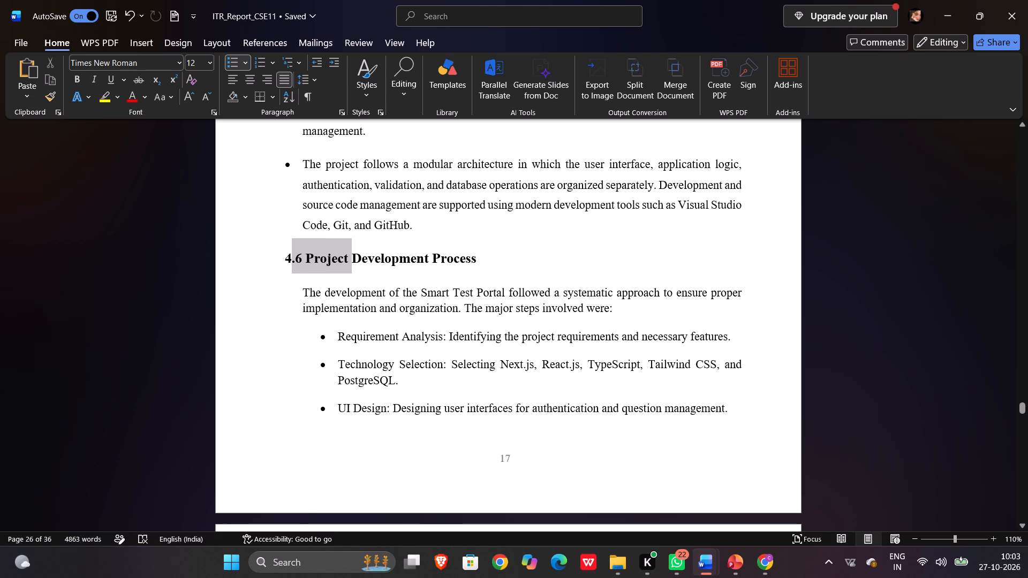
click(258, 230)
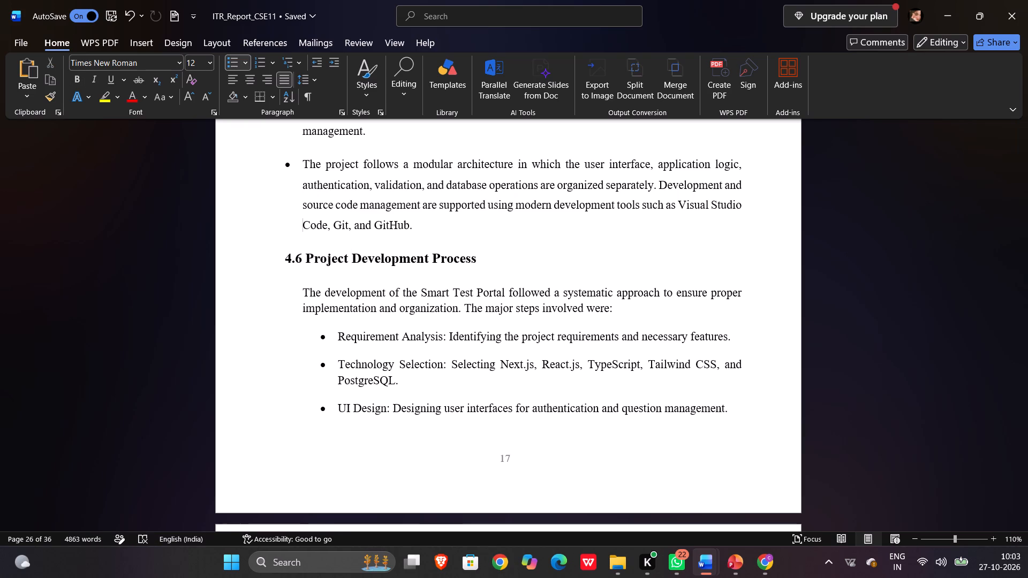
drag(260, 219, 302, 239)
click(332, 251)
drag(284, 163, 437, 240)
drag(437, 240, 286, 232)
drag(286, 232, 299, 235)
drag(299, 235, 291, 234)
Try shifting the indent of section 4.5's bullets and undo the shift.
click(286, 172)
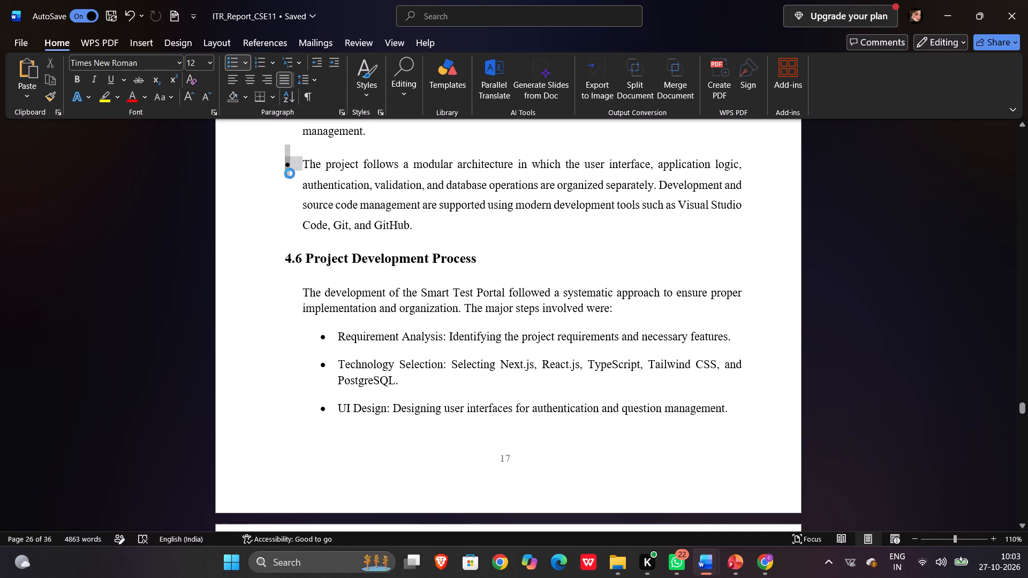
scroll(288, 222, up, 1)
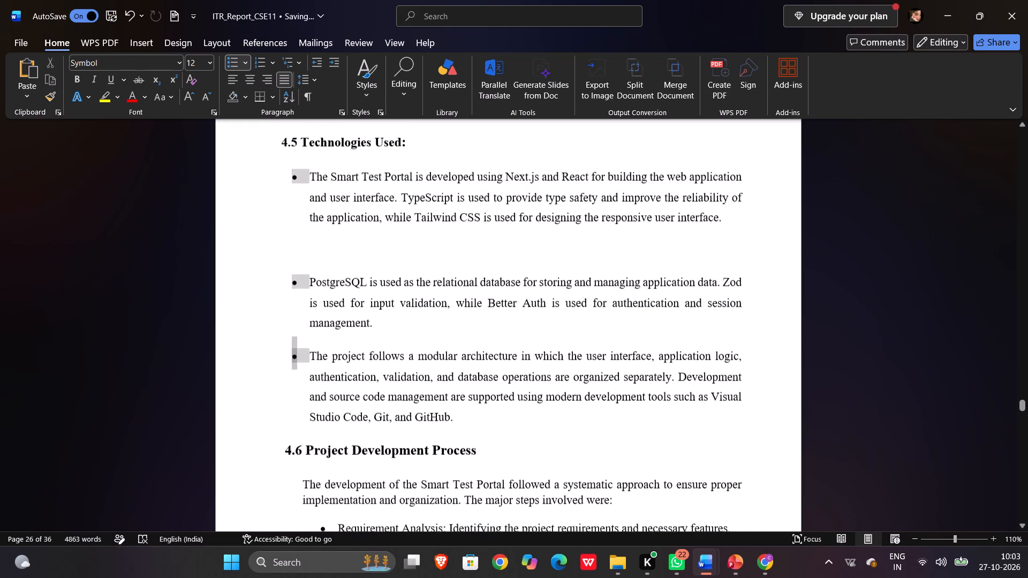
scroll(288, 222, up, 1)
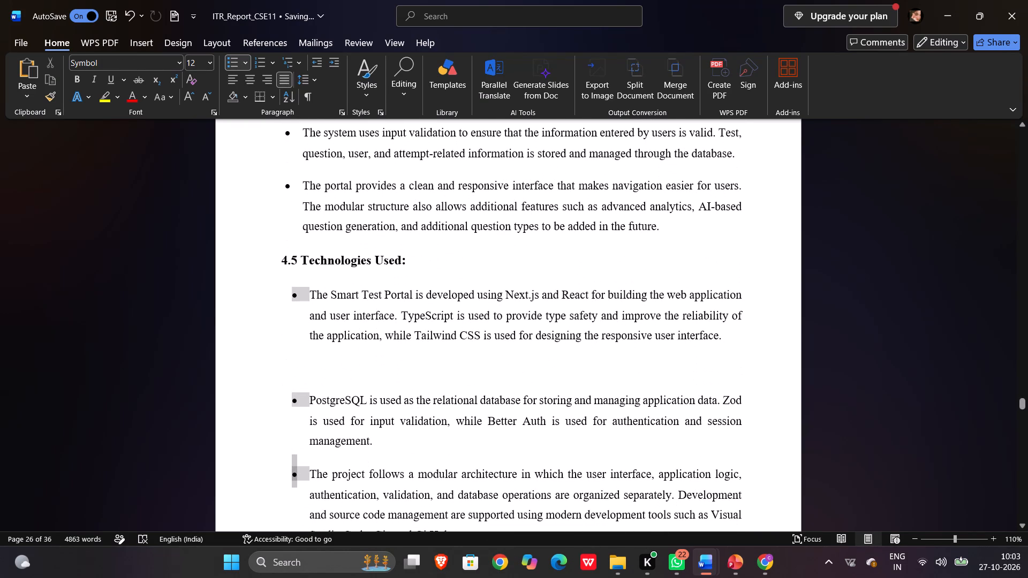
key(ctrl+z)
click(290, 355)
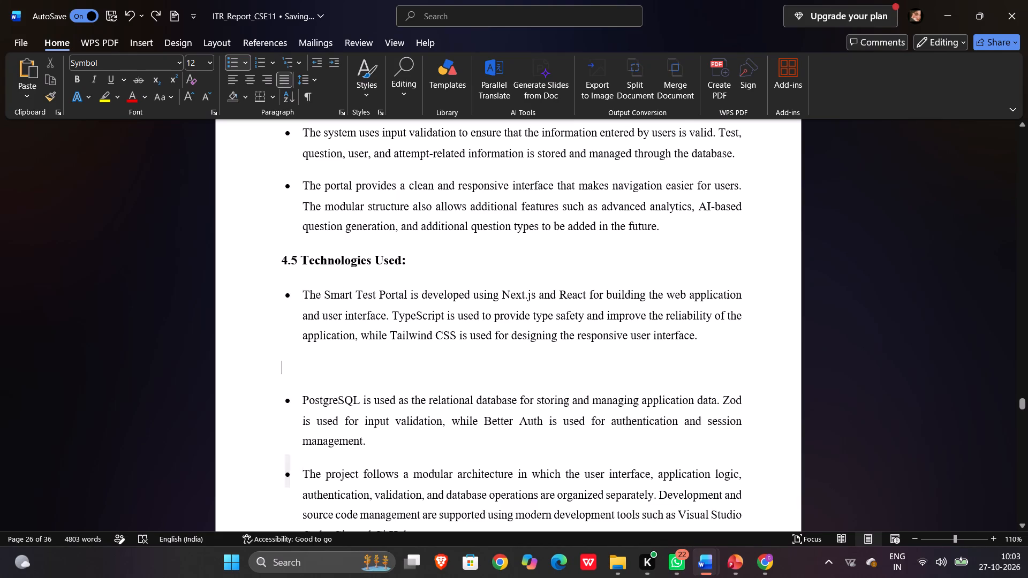
Reduce the indent of section 4.6's bullet list so its bullets line up with those of section 4.5.
scroll(290, 355, down, 2)
drag(288, 195, 312, 200)
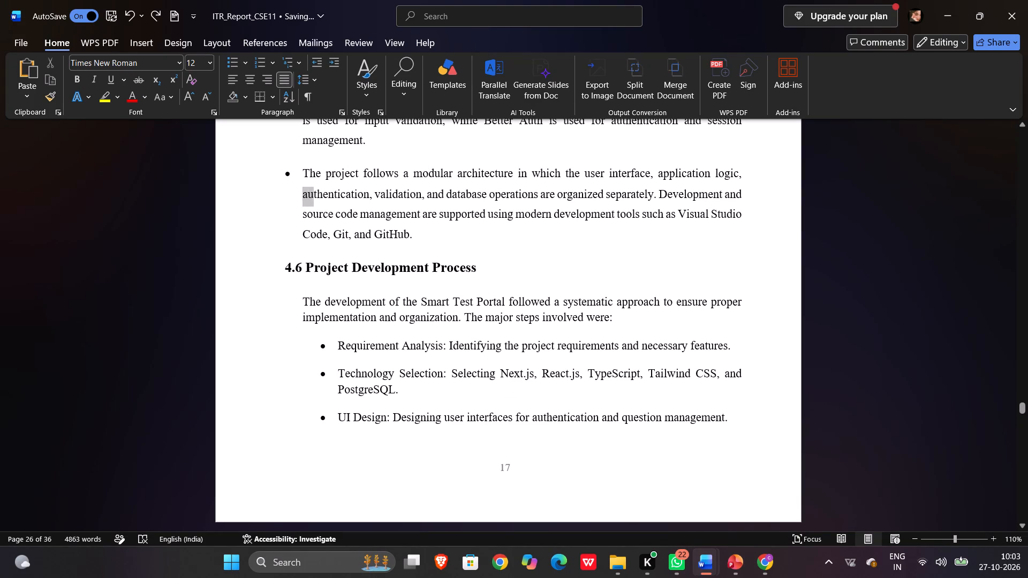
drag(312, 200, 299, 201)
double_click(276, 206)
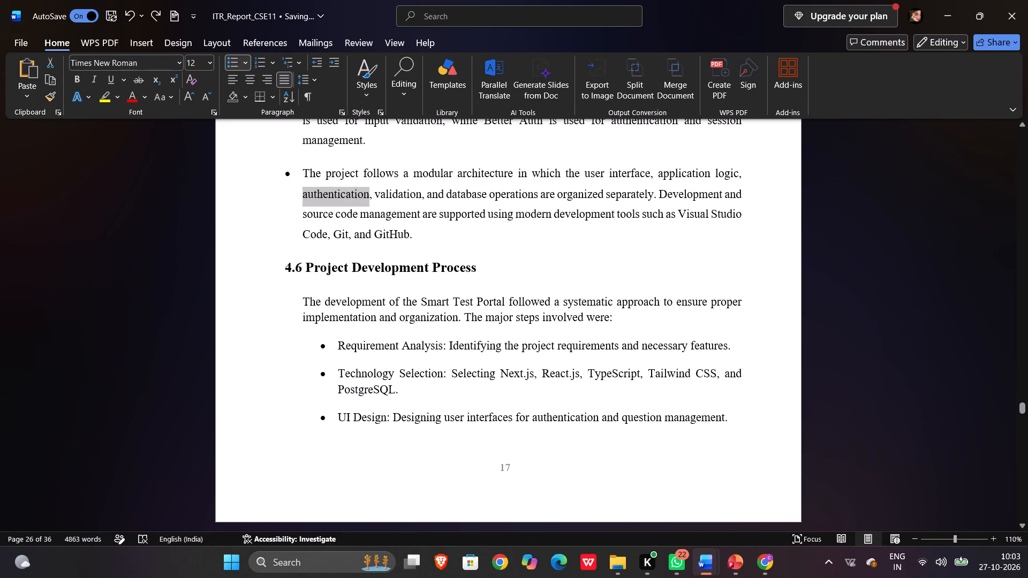
click(329, 344)
drag(320, 343, 306, 344)
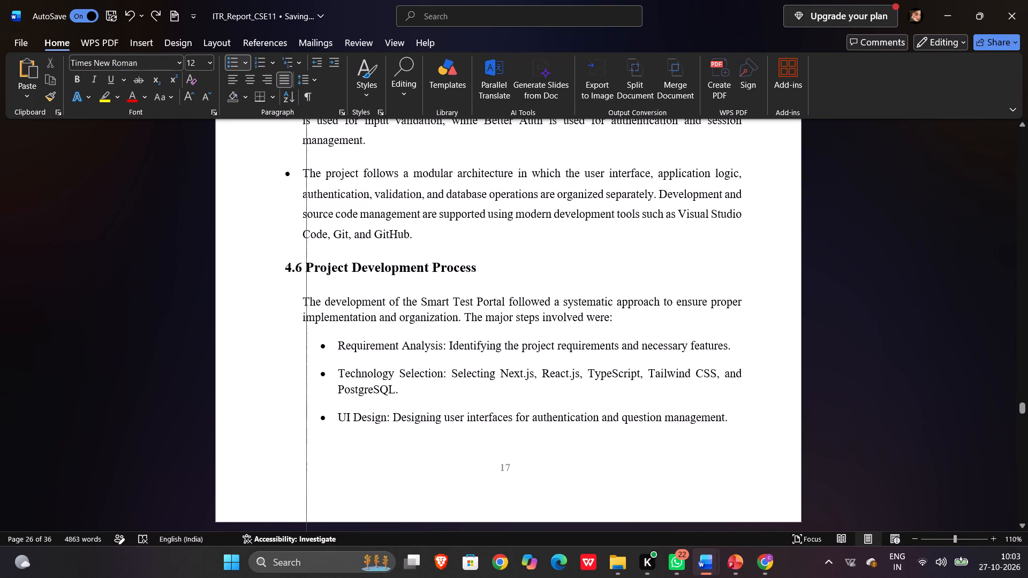
drag(306, 344, 285, 339)
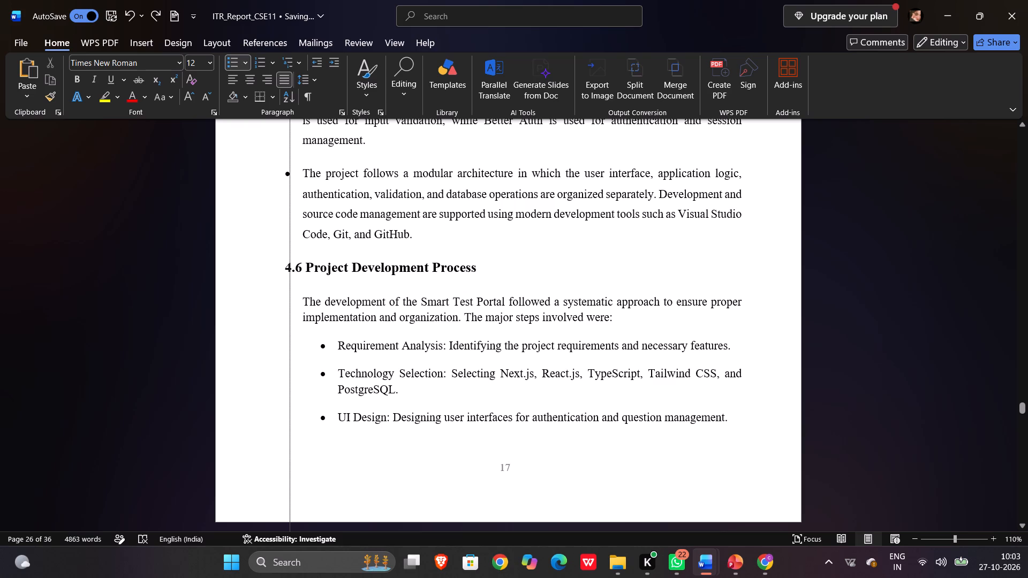
drag(285, 339, 274, 335)
drag(323, 346, 288, 344)
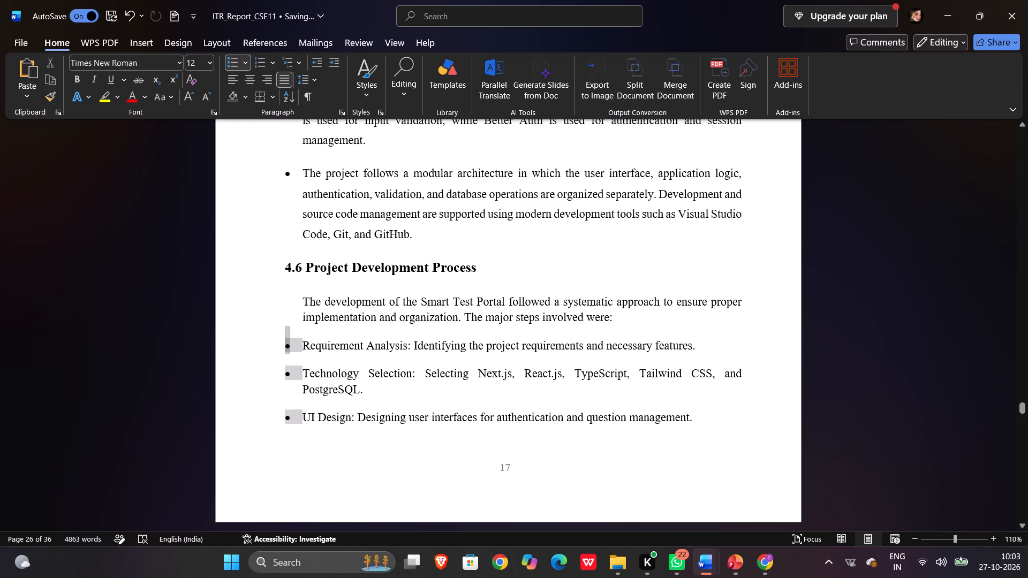
click(339, 438)
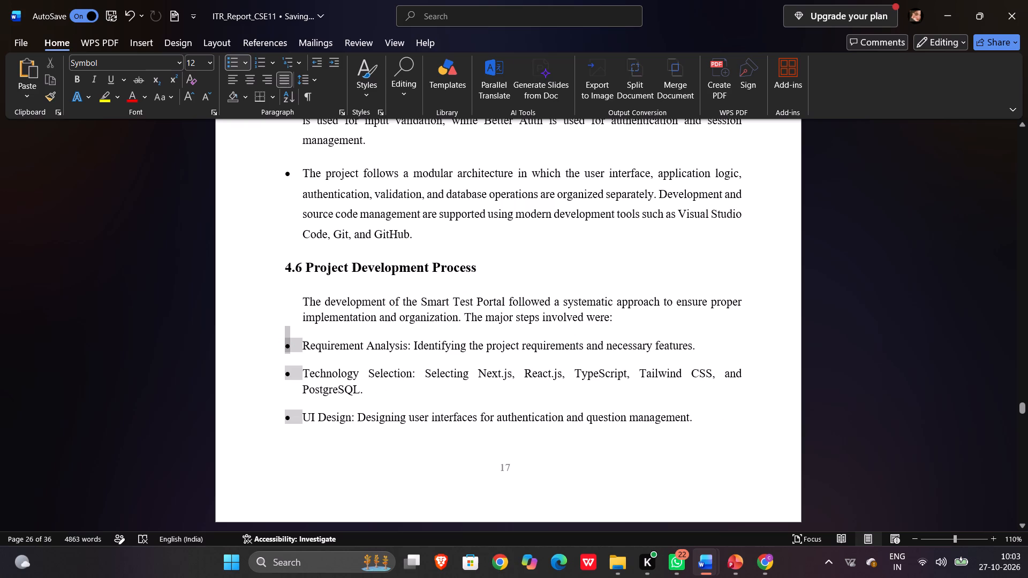
click(360, 459)
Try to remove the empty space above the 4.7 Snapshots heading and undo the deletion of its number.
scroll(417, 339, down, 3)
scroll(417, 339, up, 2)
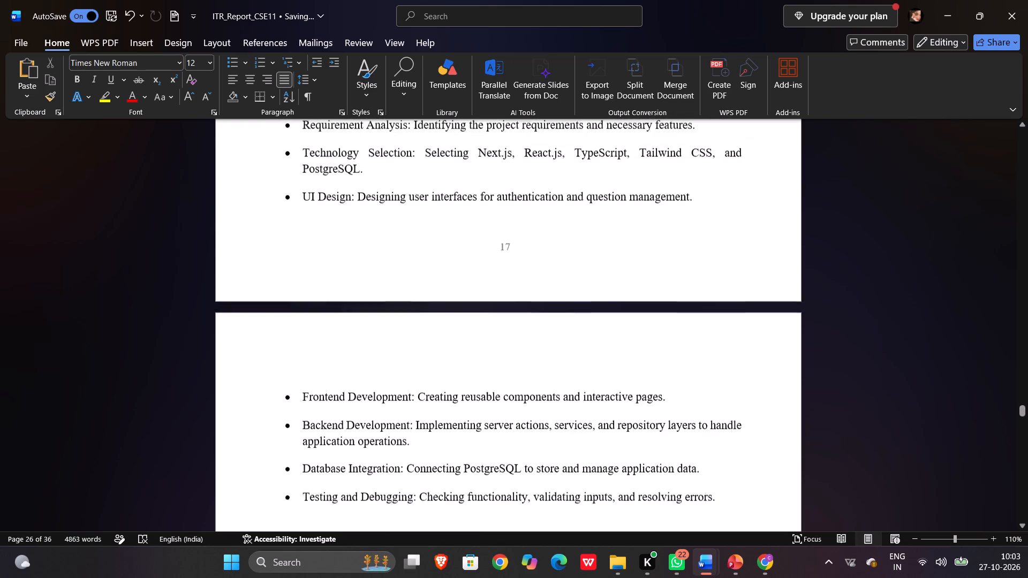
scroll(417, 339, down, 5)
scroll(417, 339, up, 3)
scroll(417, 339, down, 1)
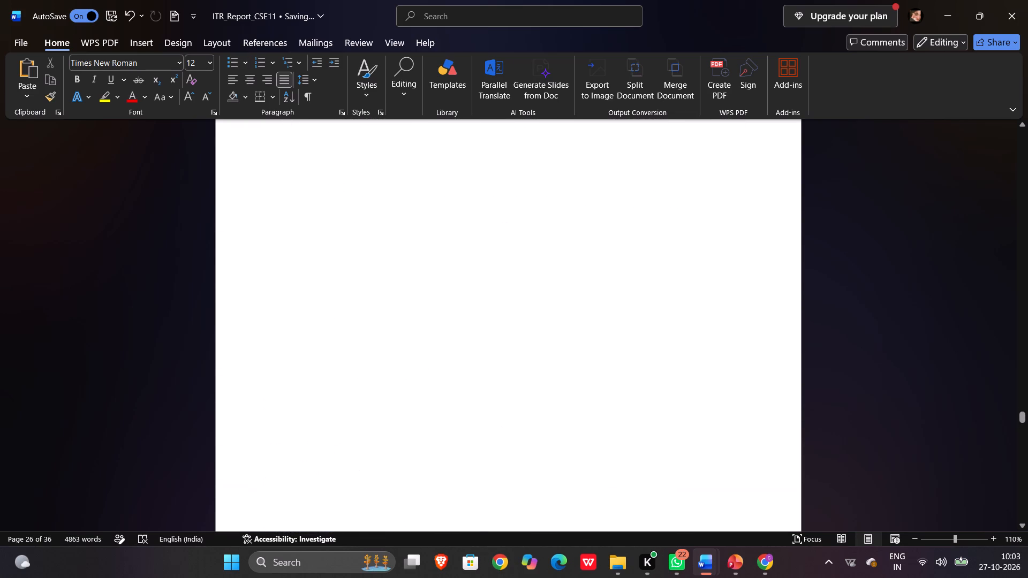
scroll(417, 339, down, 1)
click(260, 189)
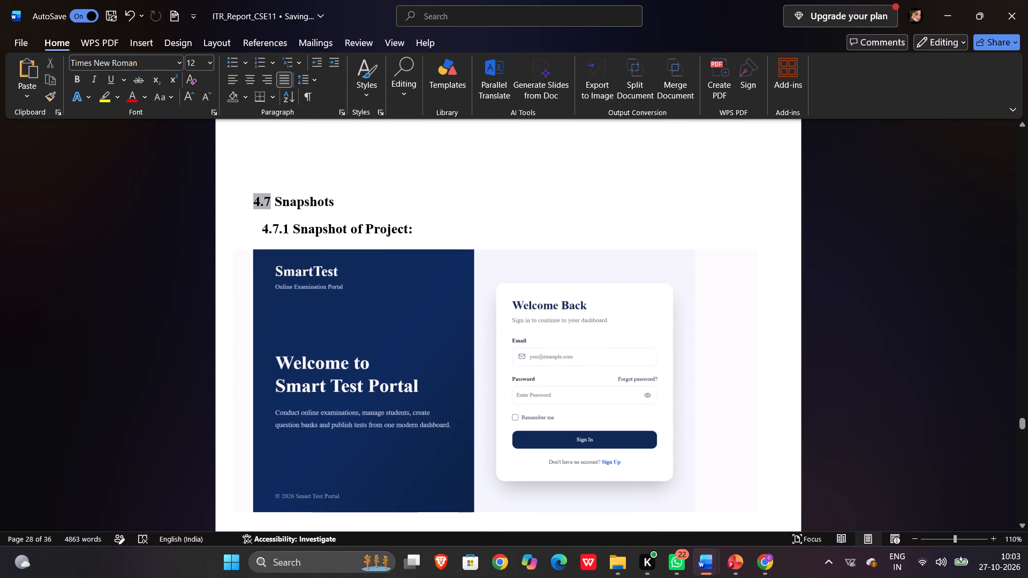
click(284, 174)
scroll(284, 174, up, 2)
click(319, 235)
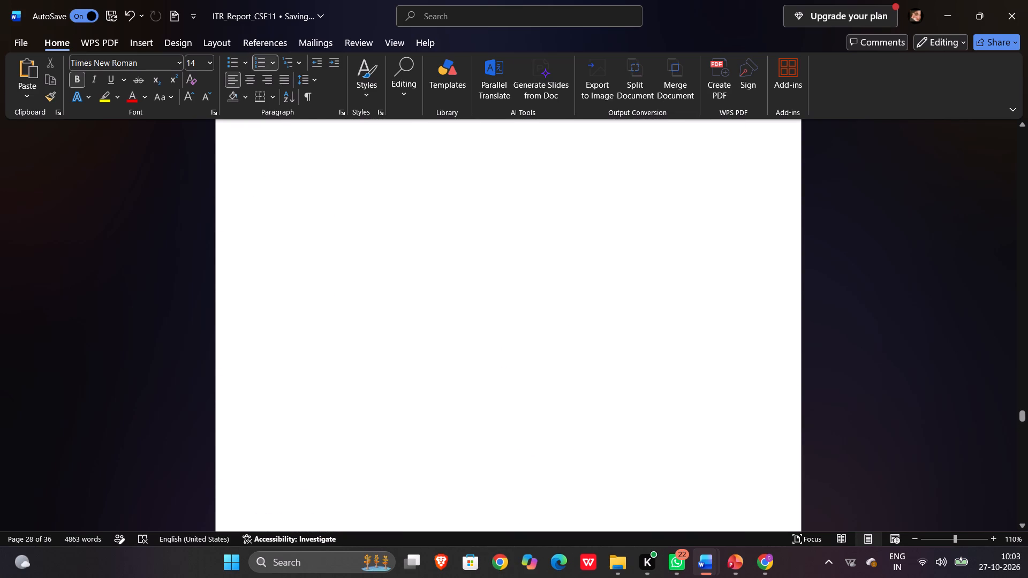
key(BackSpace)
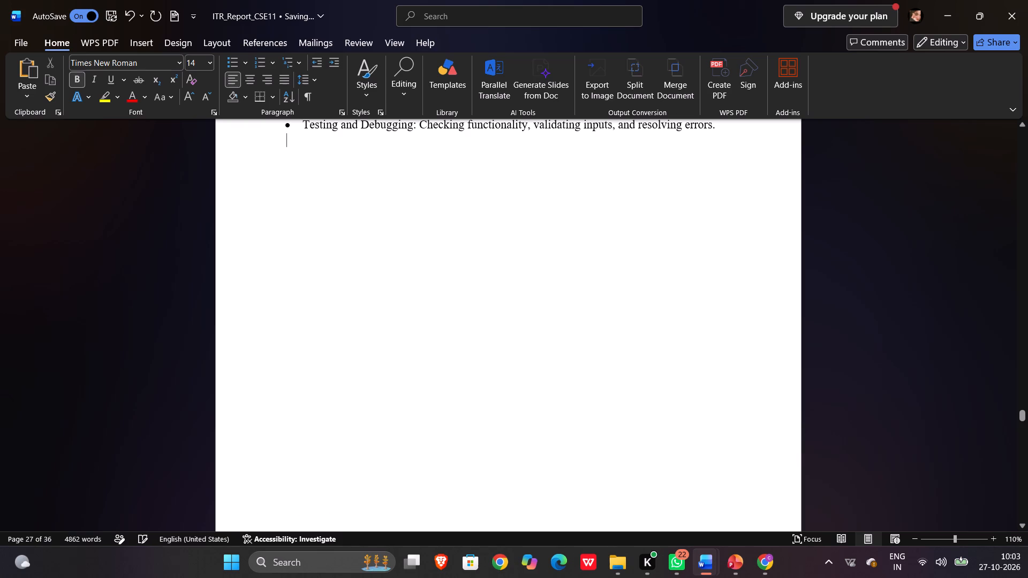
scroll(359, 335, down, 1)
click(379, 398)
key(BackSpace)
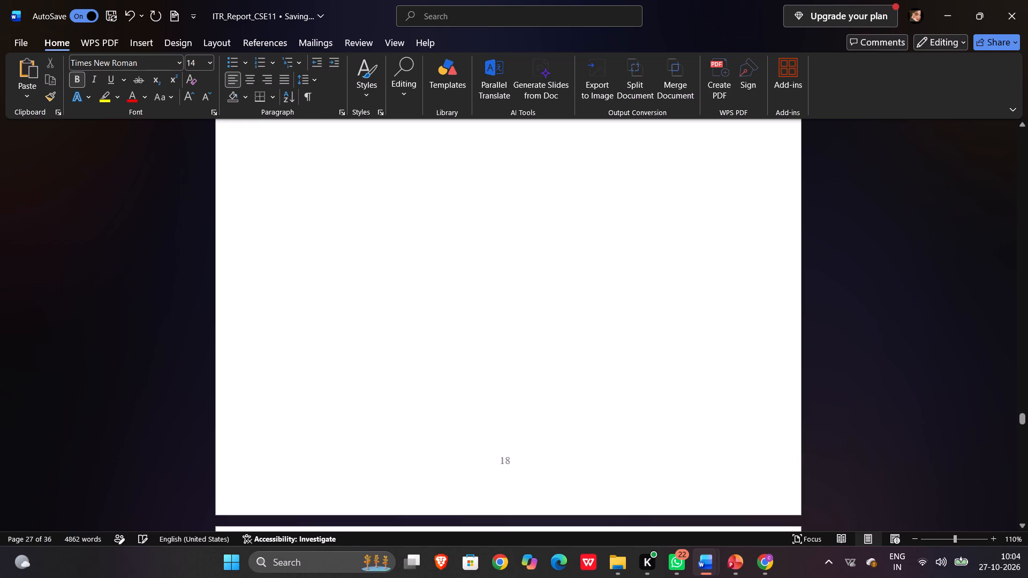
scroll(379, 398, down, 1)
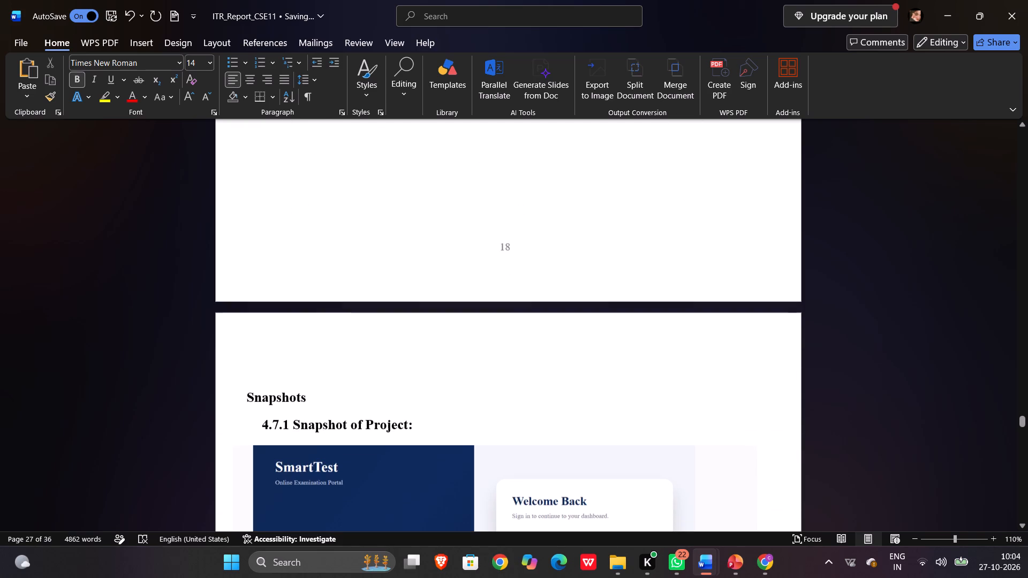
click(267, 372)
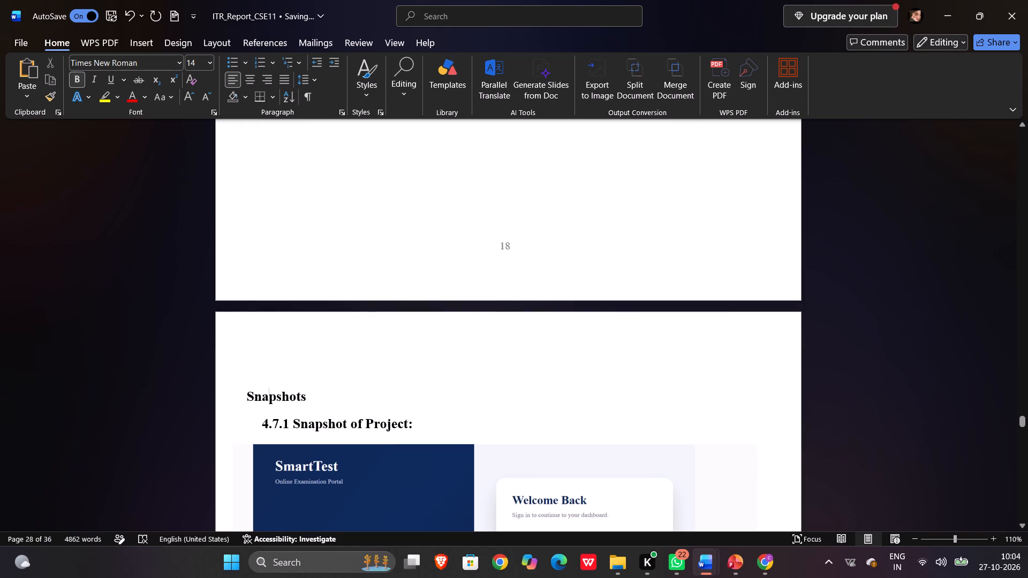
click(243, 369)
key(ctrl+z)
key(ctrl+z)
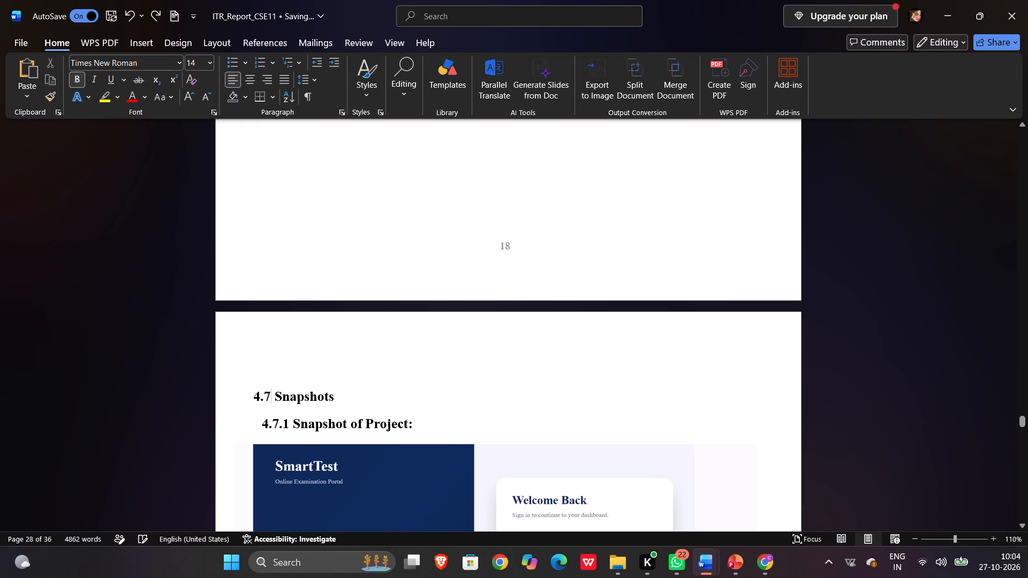
Replace the section number of the Snapshots heading with a typed 4.7.
click(248, 389)
click(256, 400)
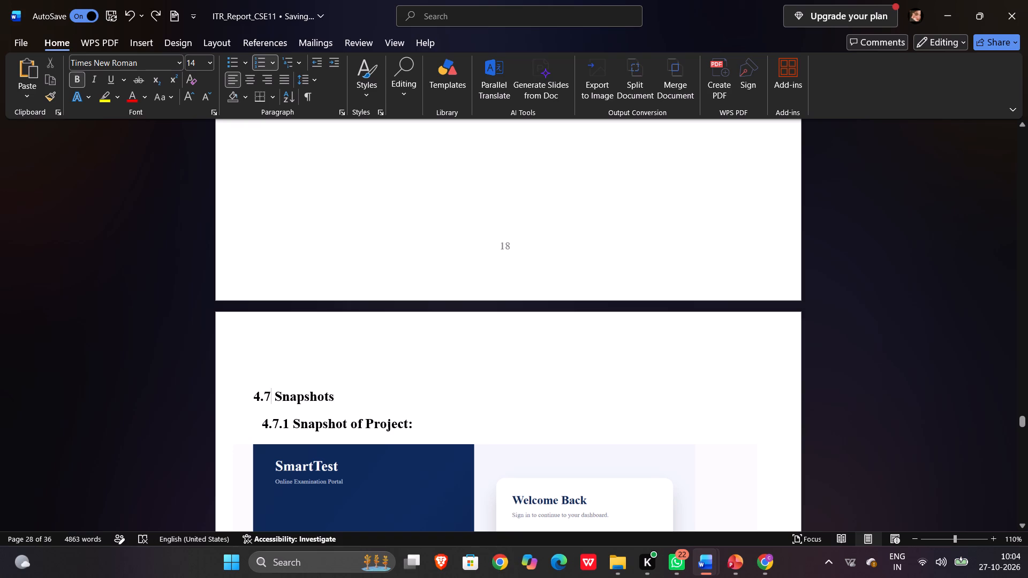
click(248, 397)
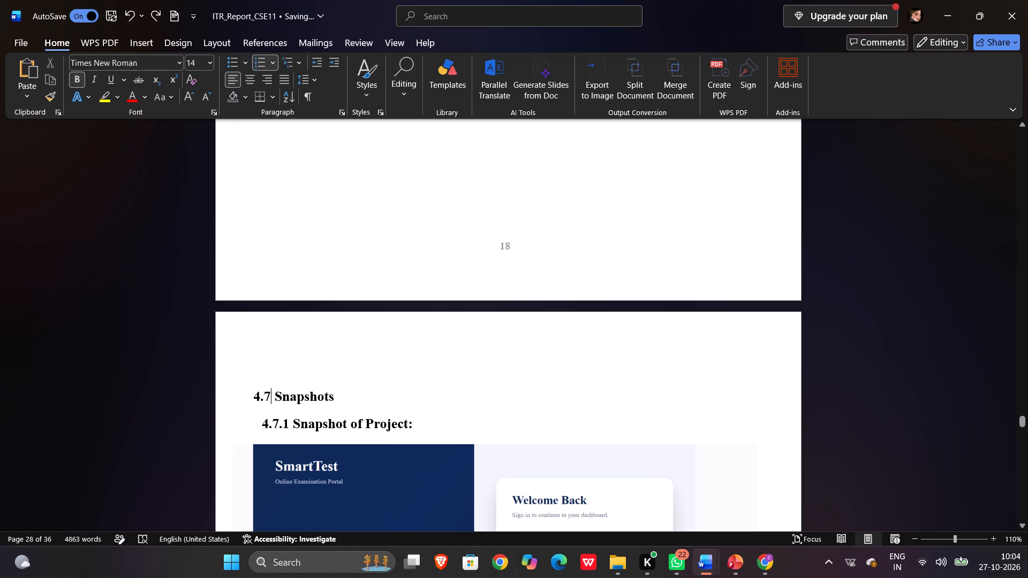
click(255, 380)
click(279, 353)
click(282, 357)
click(250, 367)
click(248, 400)
click(275, 380)
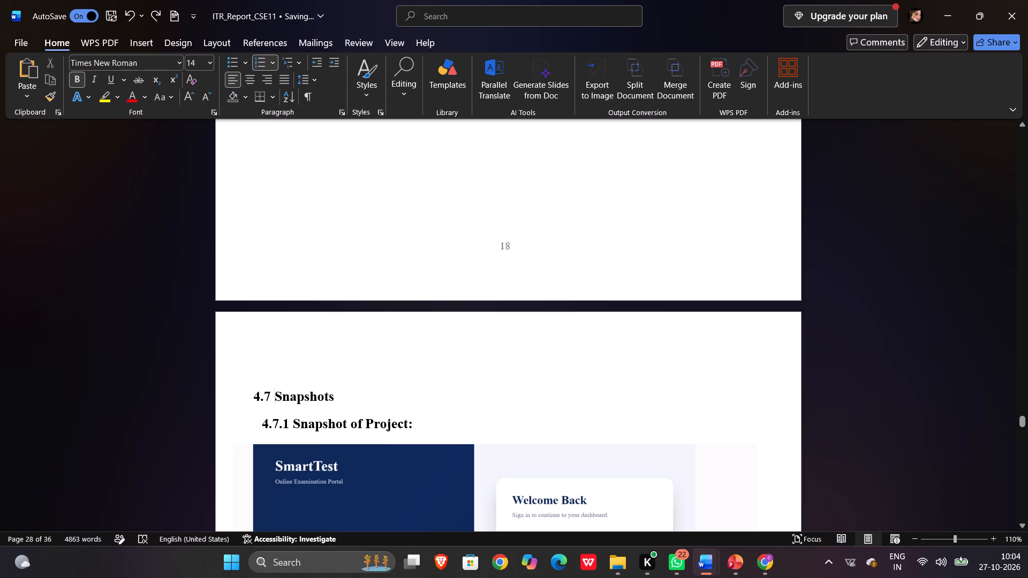
click(276, 368)
click(254, 396)
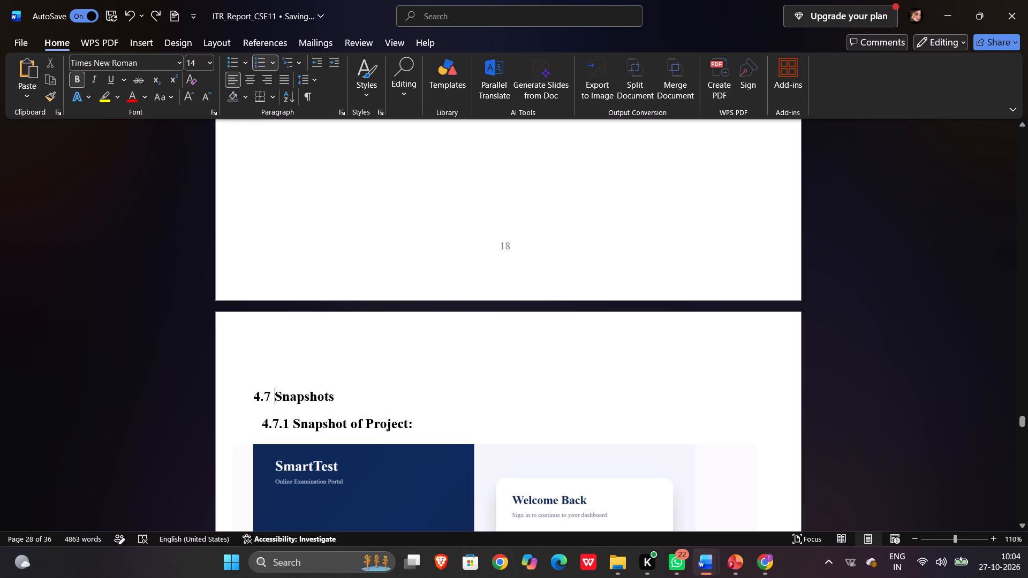
click(254, 396)
click(254, 396)
key(BackSpace)
key(4)
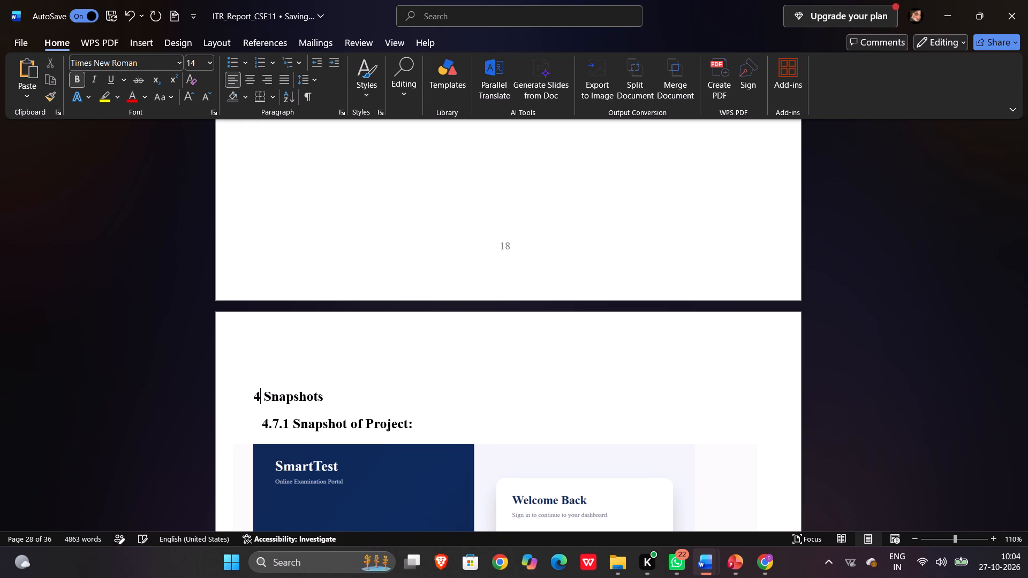
text(.7)
Remove the indent and page gap before the 4.7 Snapshots heading so it directly follows section 4.6's Testing and Debugging bullet.
key(Left)
key(Left)
key(Left)
key(Return)
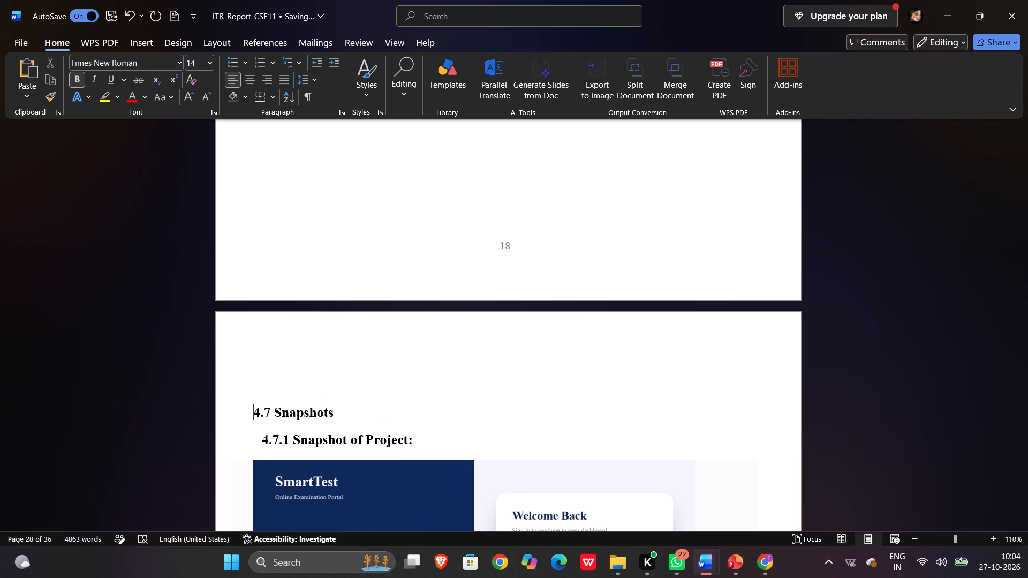
key(BackSpace)
key(BackSpace)
key(BackSpace)
key(BackSpace)
key(BackSpace)
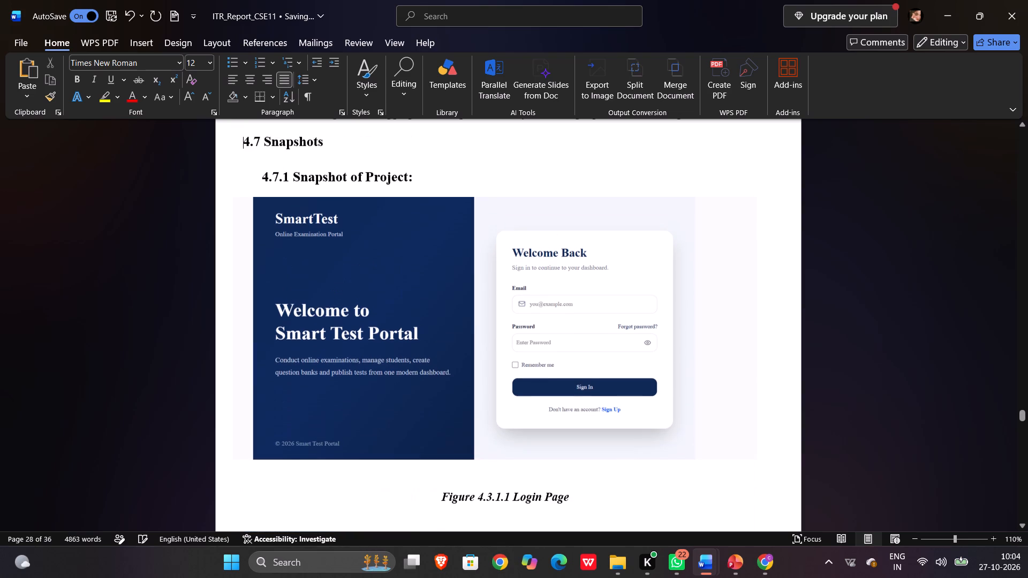
Examine how section 4.7's snapshot images and figure captions are laid out across the pages.
scroll(371, 468, up, 1)
scroll(371, 468, down, 3)
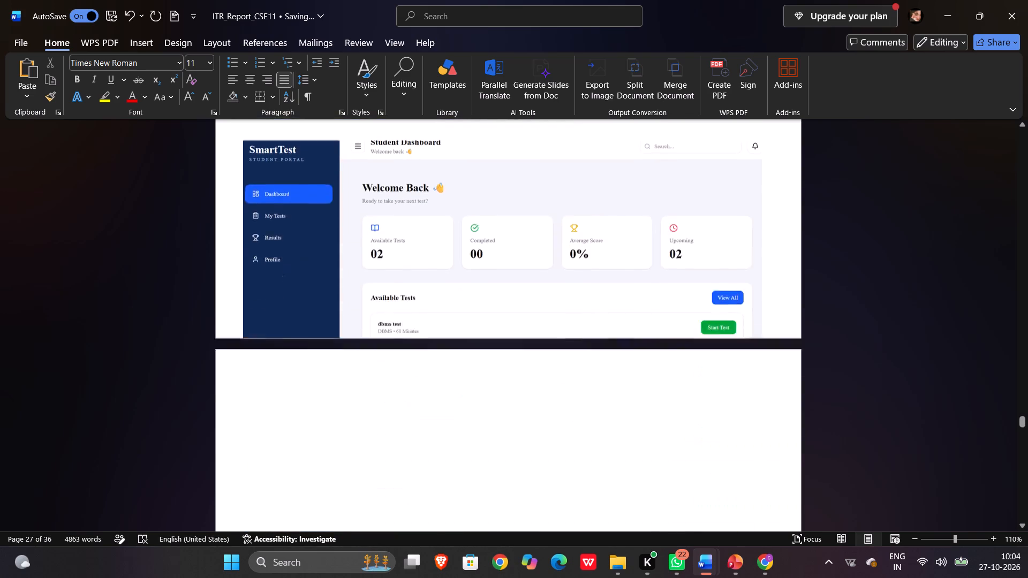
scroll(371, 468, down, 3)
scroll(371, 468, up, 4)
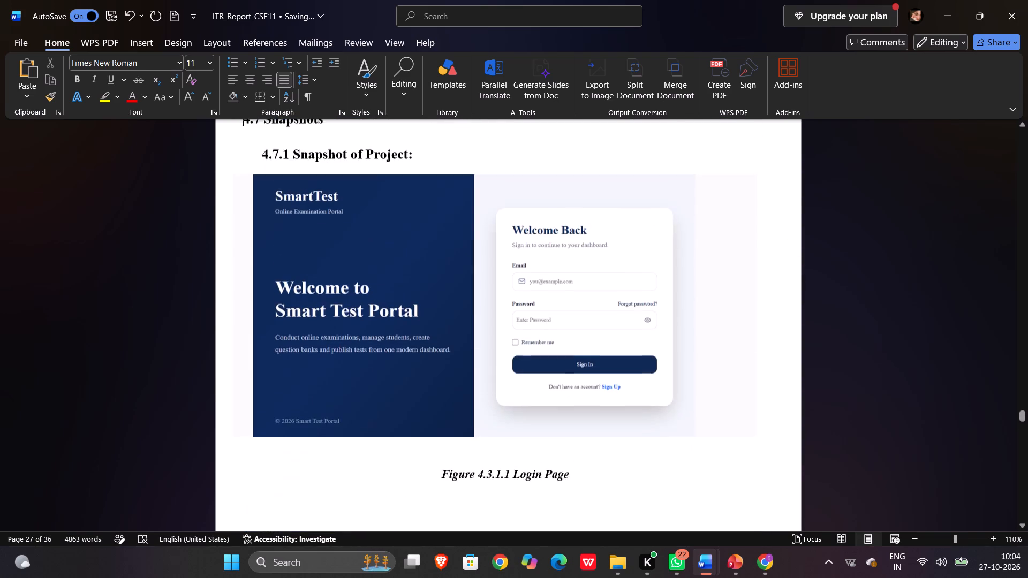
scroll(371, 468, up, 1)
scroll(371, 468, down, 2)
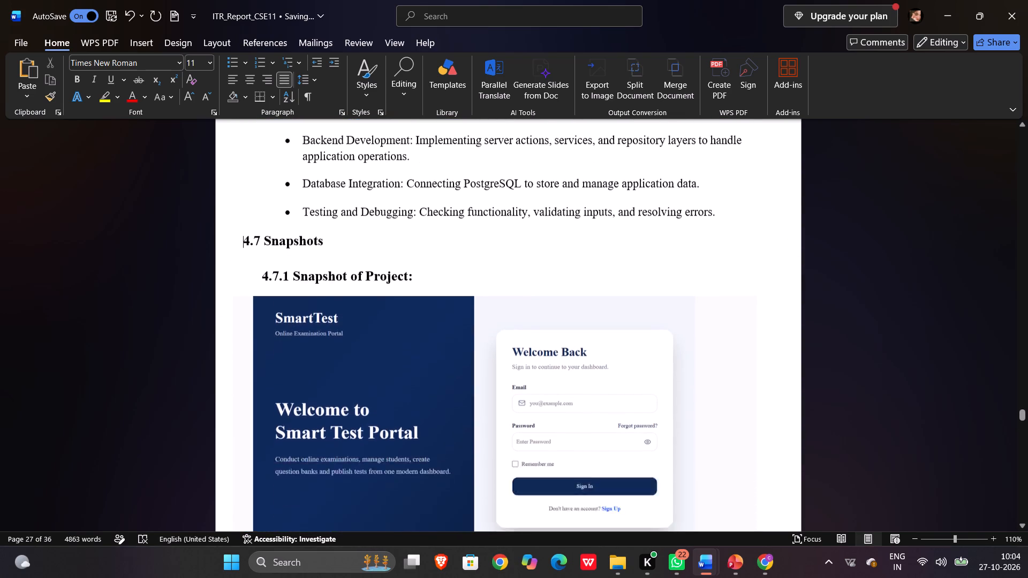
scroll(371, 468, down, 4)
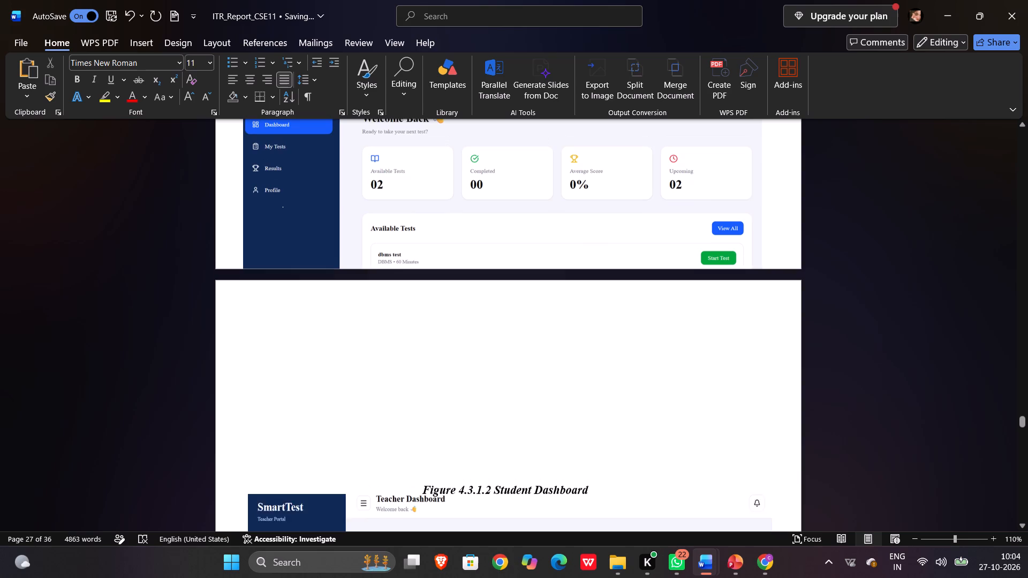
scroll(433, 323, up, 2)
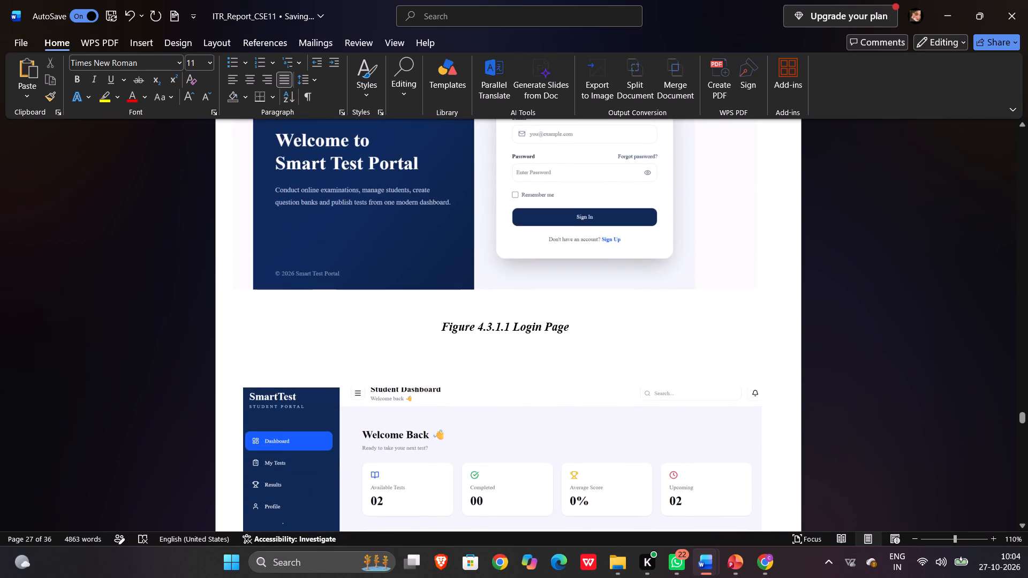
scroll(433, 323, down, 6)
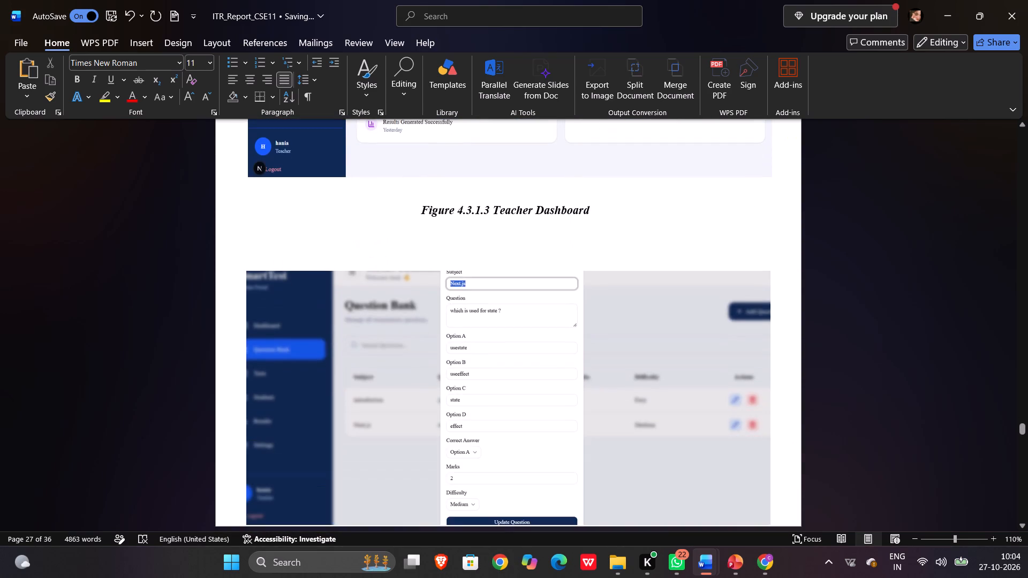
scroll(433, 323, down, 2)
scroll(433, 323, up, 1)
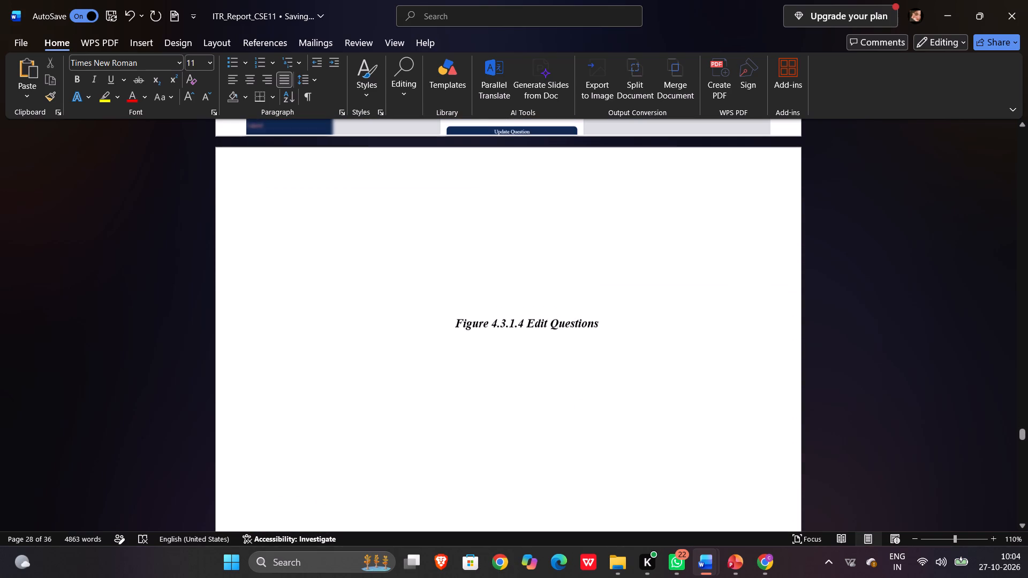
Undo the last deletion above the 4.7 Snapshots heading.
click(463, 328)
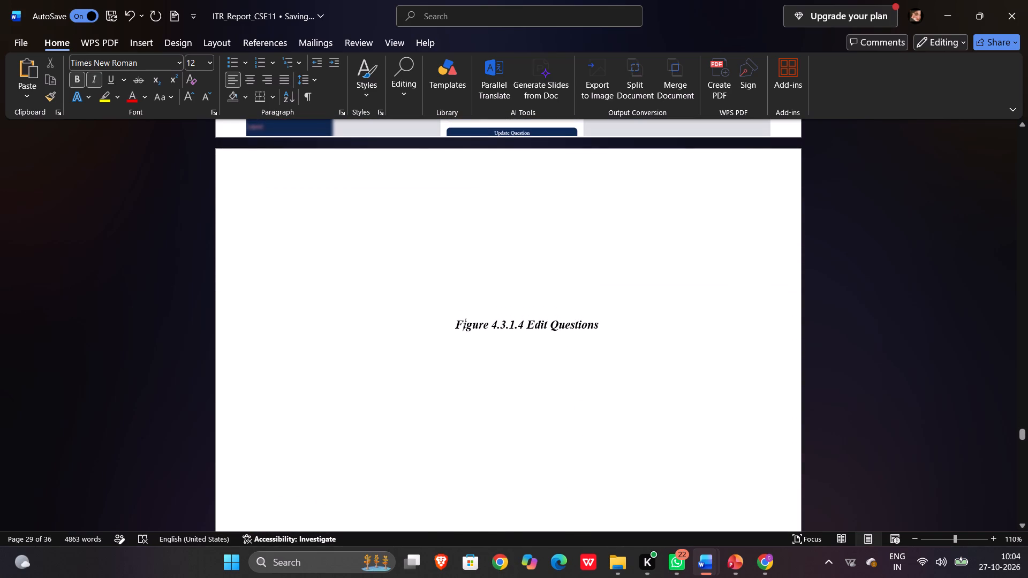
key(ctrl+z)
Examine the spacing and page flow of sections 4.5, 4.6 and 4.7.
scroll(455, 321, up, 3)
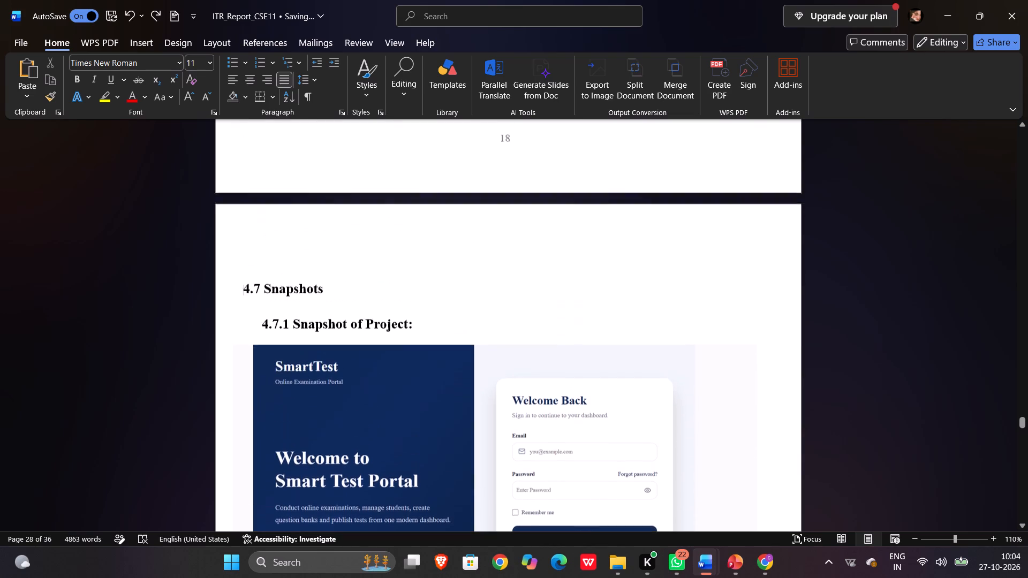
scroll(455, 321, up, 4)
scroll(455, 321, down, 1)
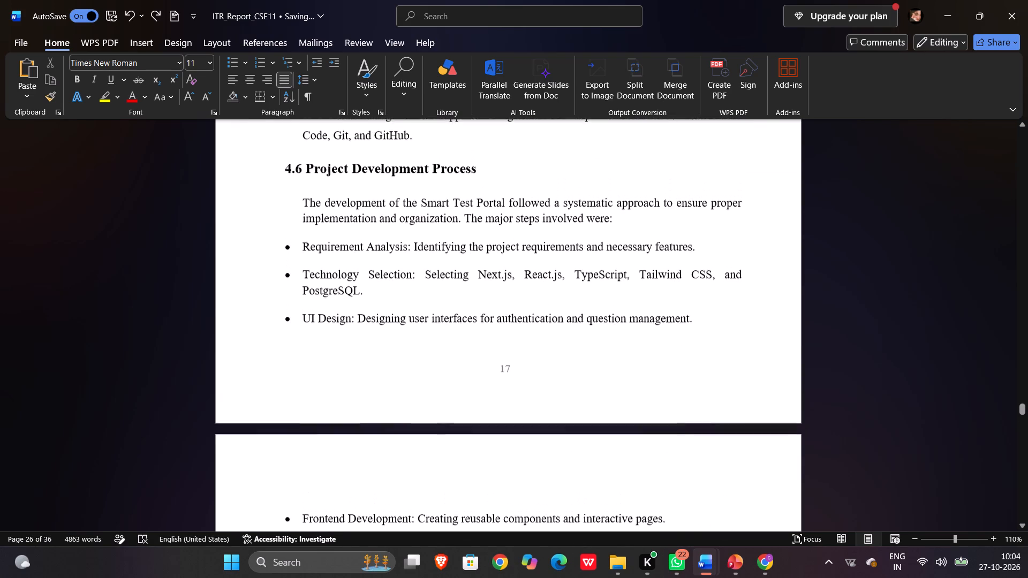
scroll(455, 321, down, 1)
scroll(455, 321, up, 1)
scroll(455, 321, down, 1)
scroll(455, 321, up, 5)
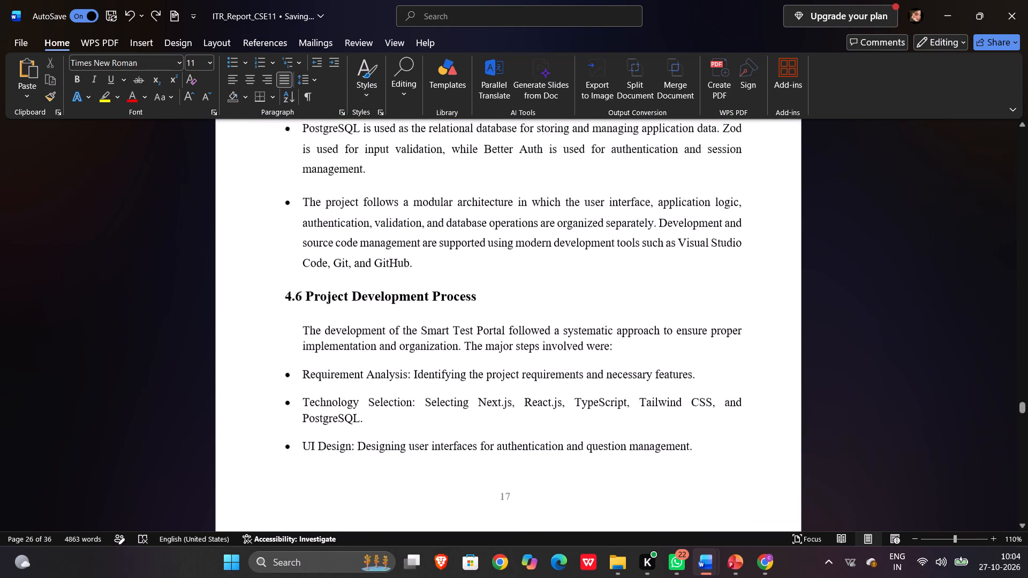
scroll(455, 321, up, 2)
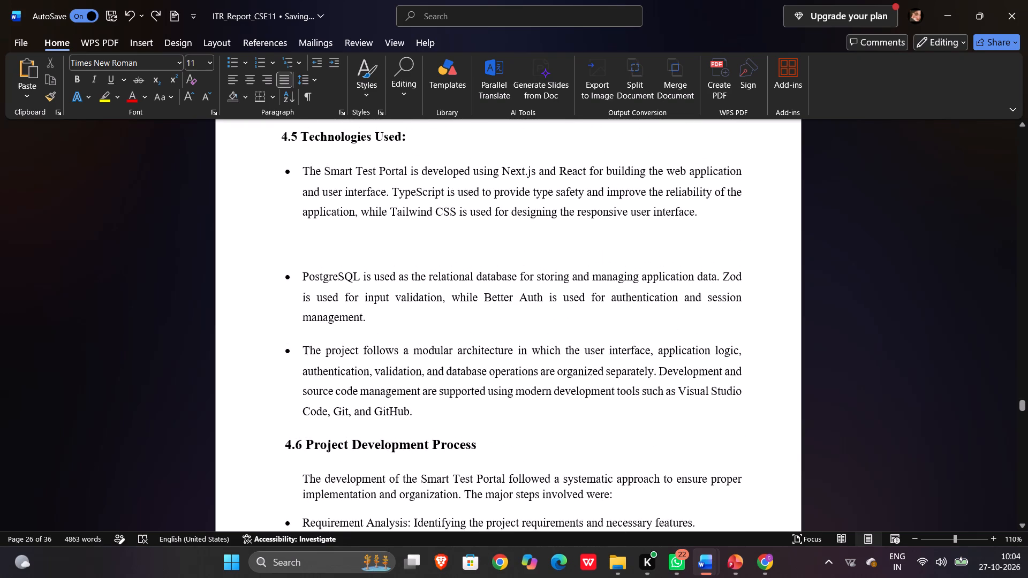
Add an unbulleted blank line after section 4.6's Requirement Analysis bullet and another after its Technology Selection bullet.
click(429, 321)
scroll(429, 321, down, 1)
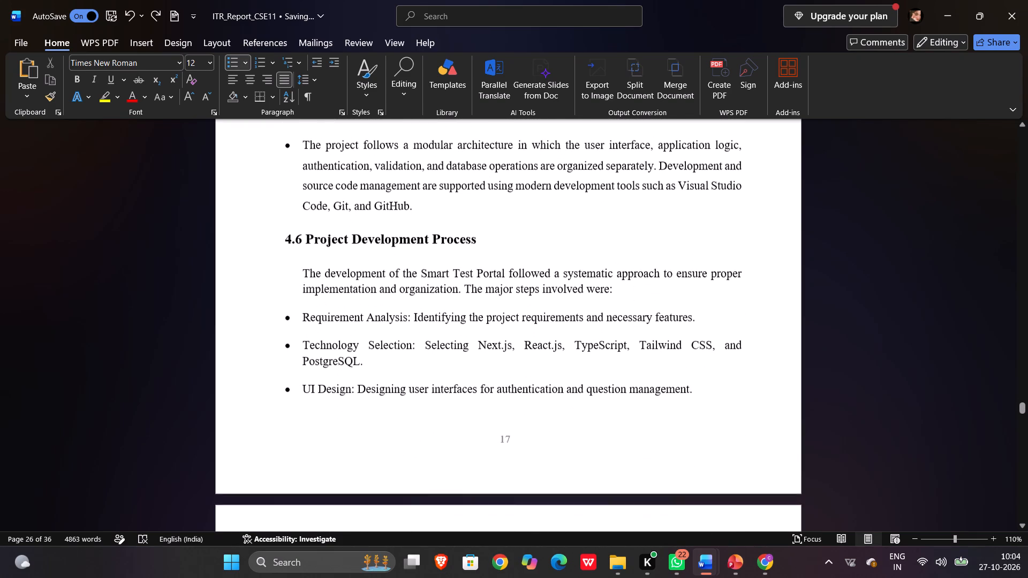
click(706, 318)
key(Return)
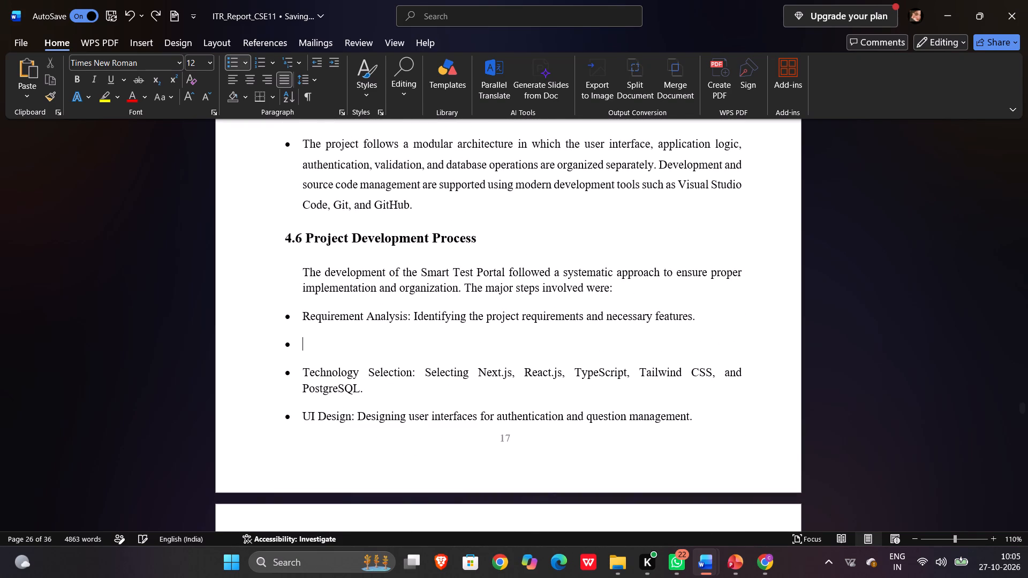
key(BackSpace)
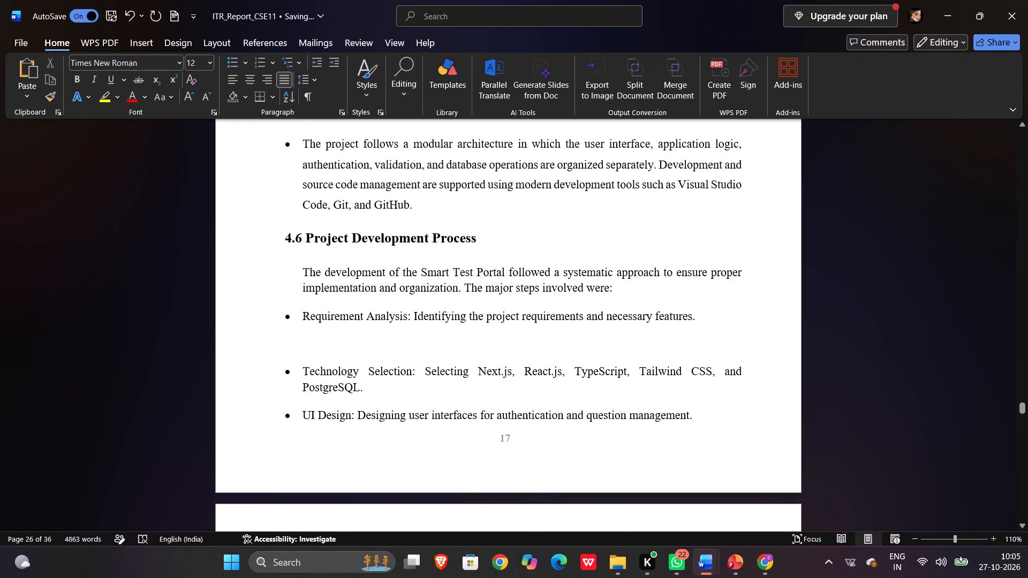
click(396, 390)
key(Return)
key(BackSpace)
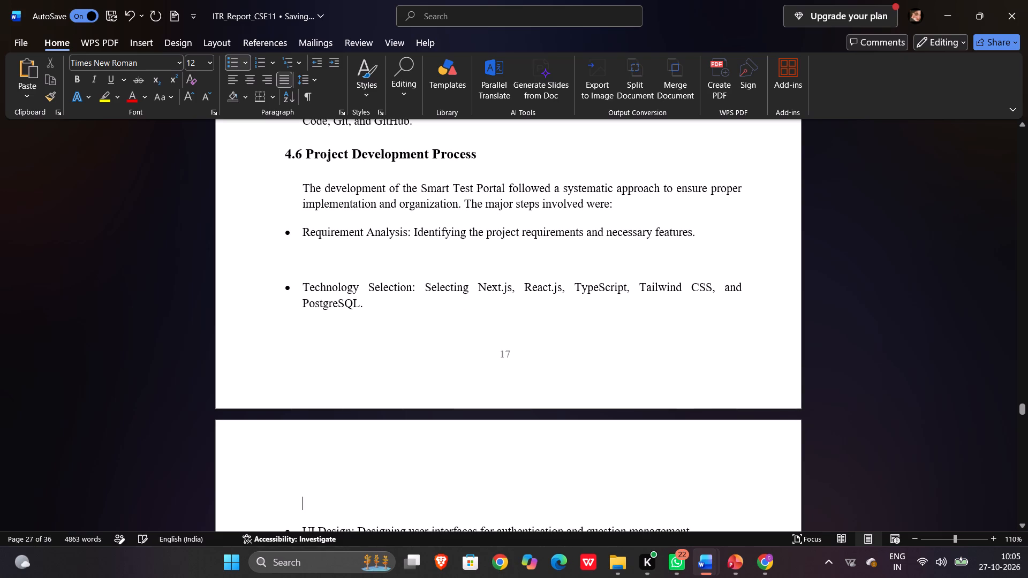
Add an unbulleted blank line after each of section 4.6's Frontend Development, Backend Development and Database Integration bullets.
scroll(396, 390, down, 2)
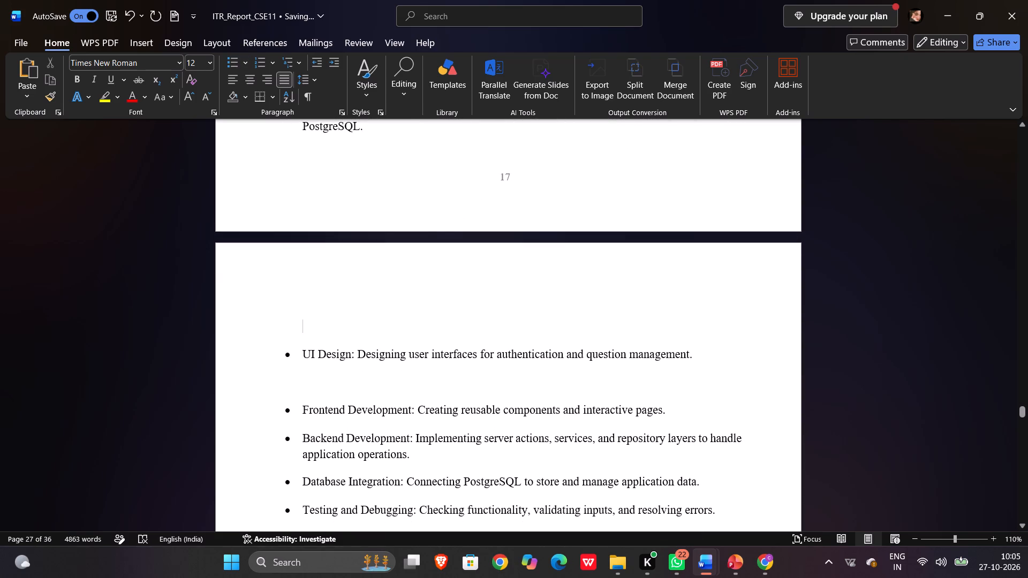
click(677, 408)
key(Return)
key(BackSpace)
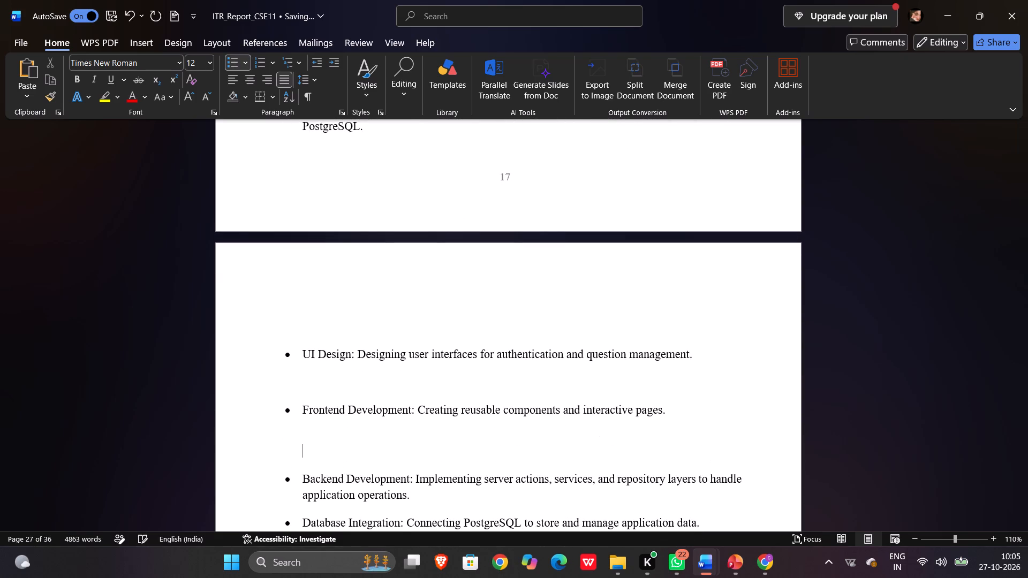
scroll(677, 408, down, 1)
click(538, 396)
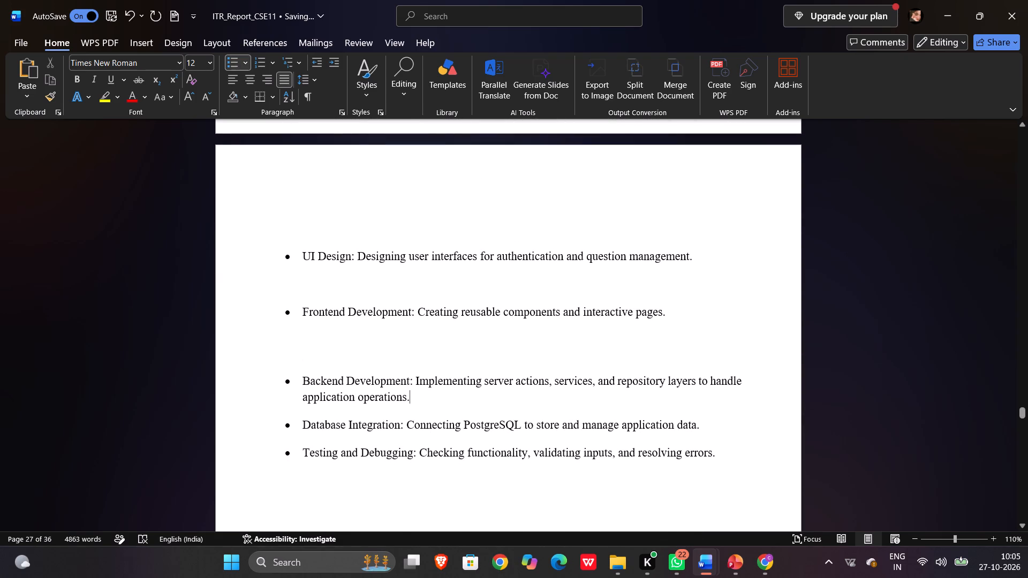
key(Return)
key(BackSpace)
scroll(538, 396, down, 1)
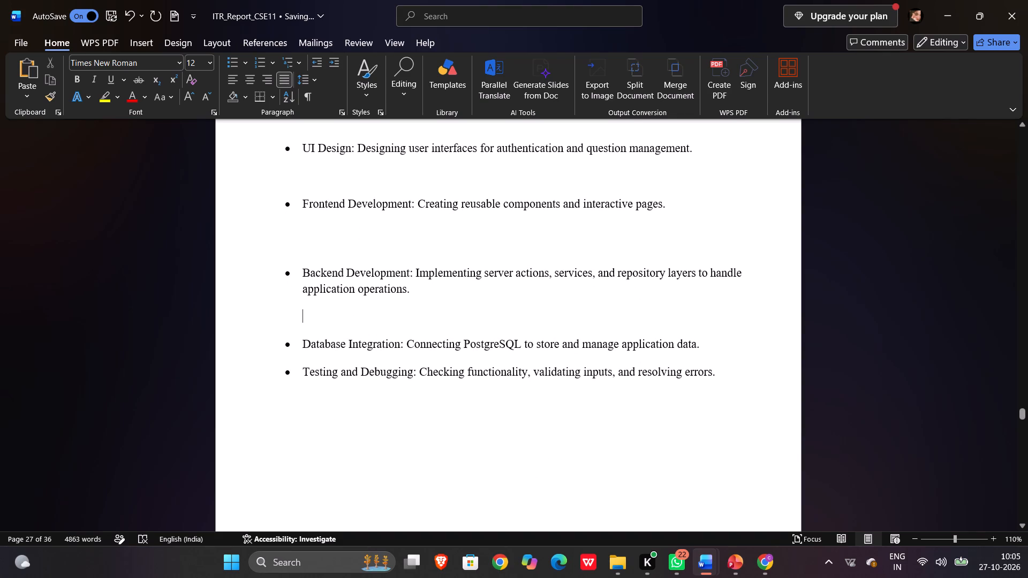
click(722, 341)
key(Return)
key(BackSpace)
Copy the caption "Figure 4.3.1.2 Student Dashboard" from above the Teacher Dashboard snapshot and paste it at the bottom of the Student Dashboard snapshot on page 19.
scroll(722, 341, down, 2)
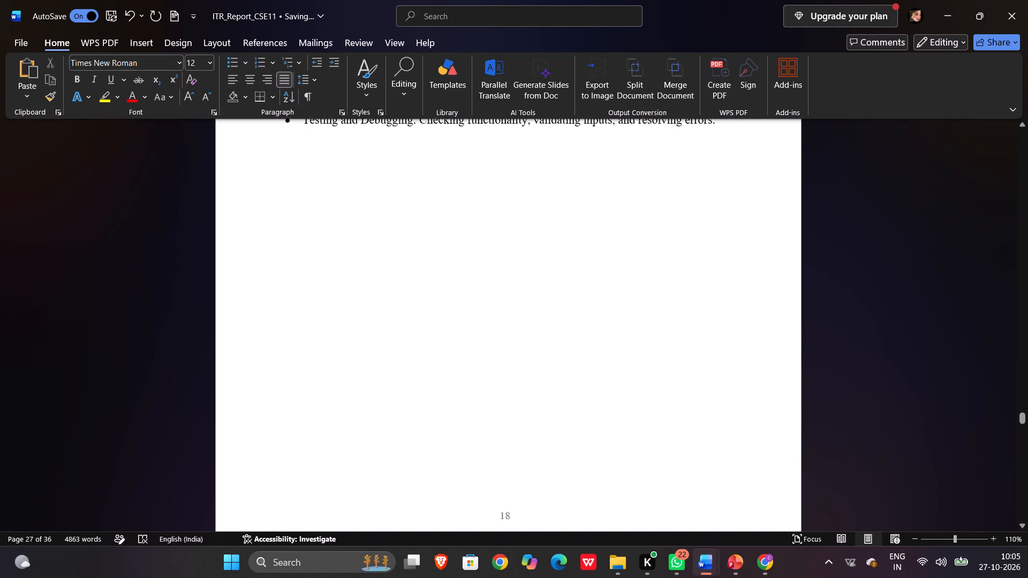
scroll(722, 341, down, 7)
scroll(722, 341, up, 1)
scroll(722, 341, down, 2)
scroll(722, 341, up, 1)
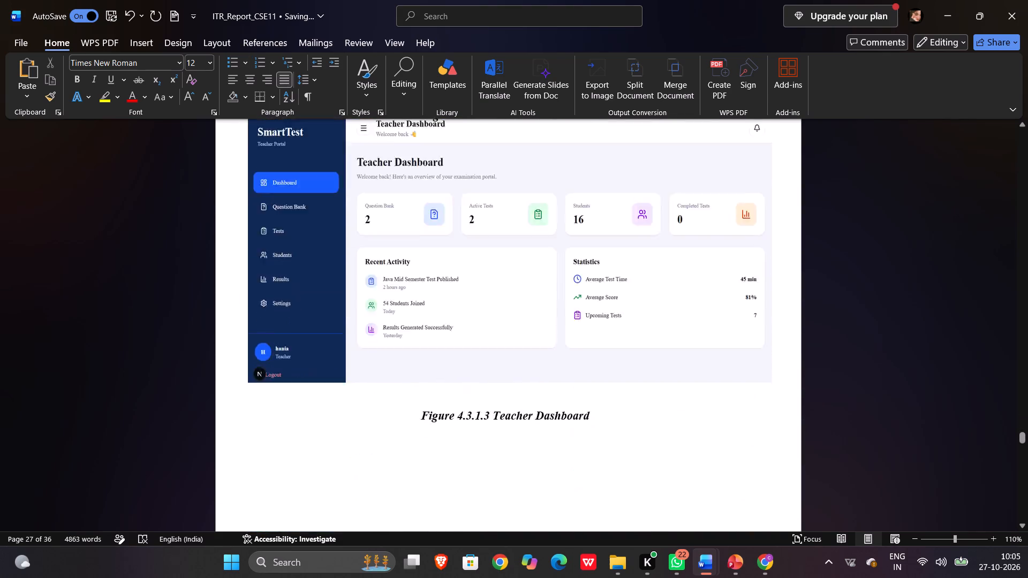
scroll(722, 341, up, 3)
scroll(722, 341, down, 3)
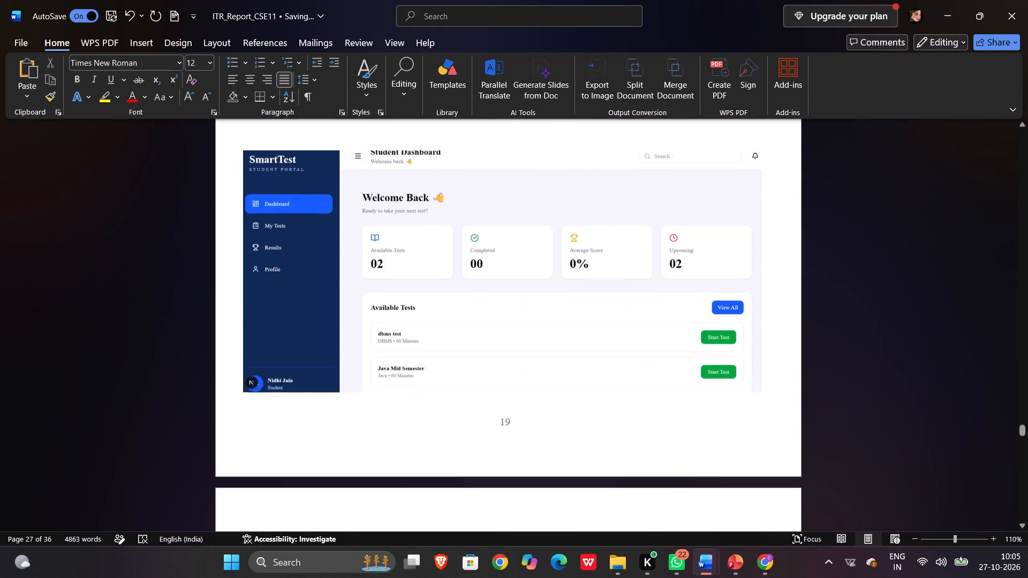
scroll(722, 341, down, 2)
drag(596, 499, 423, 498)
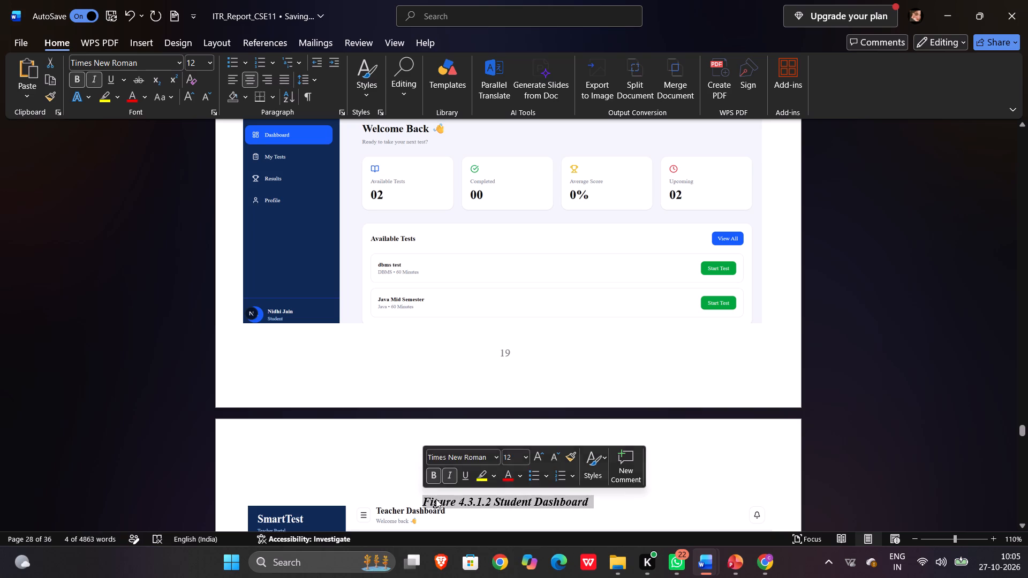
click(436, 499)
drag(436, 499, 442, 475)
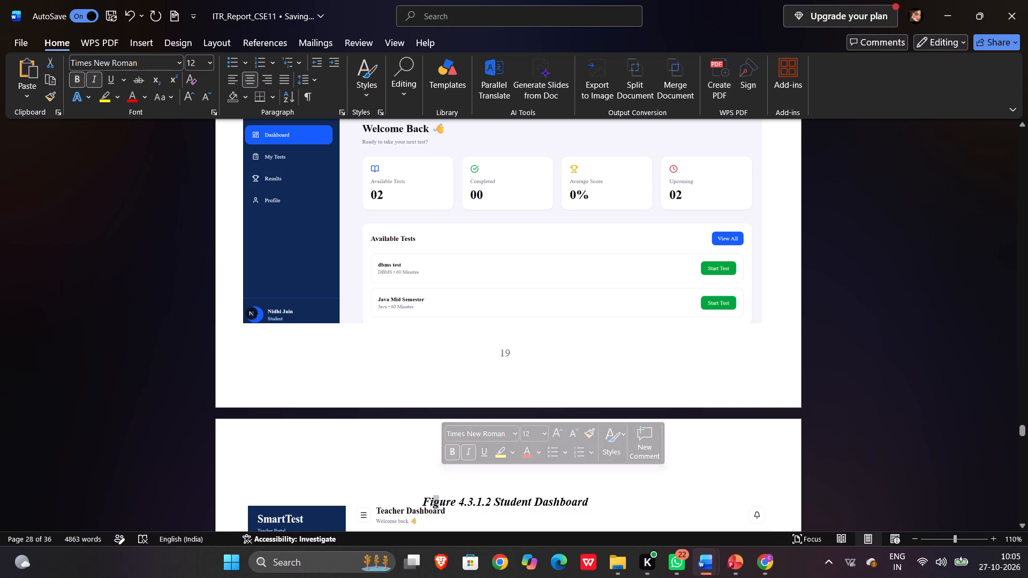
click(422, 500)
drag(422, 500, 576, 498)
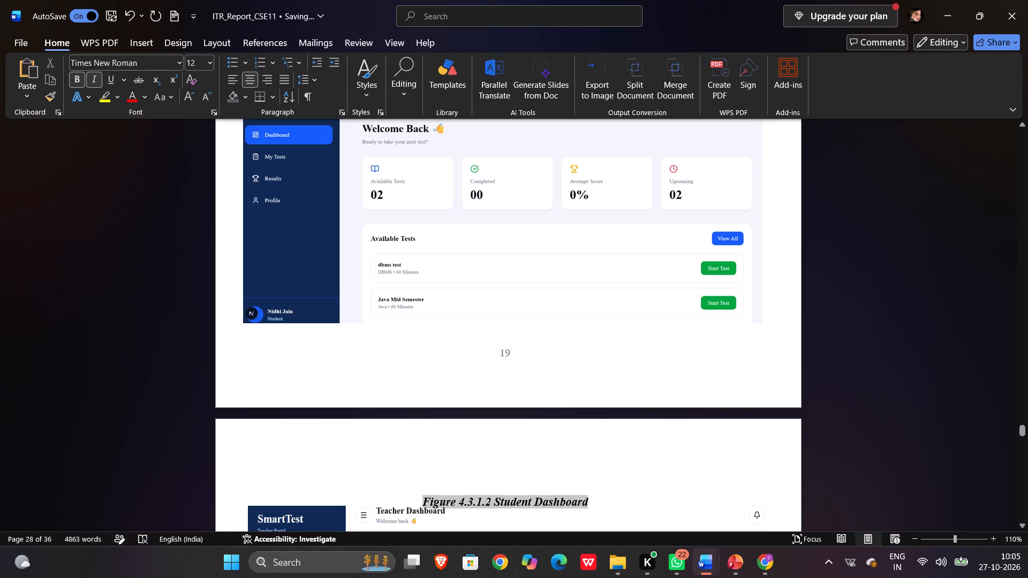
drag(576, 498, 583, 498)
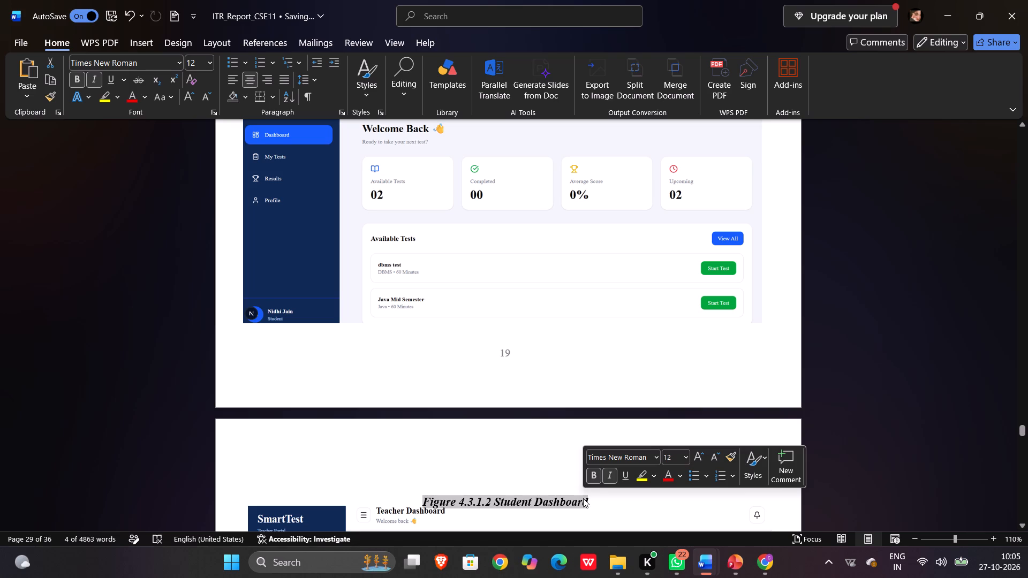
key(ctrl+c)
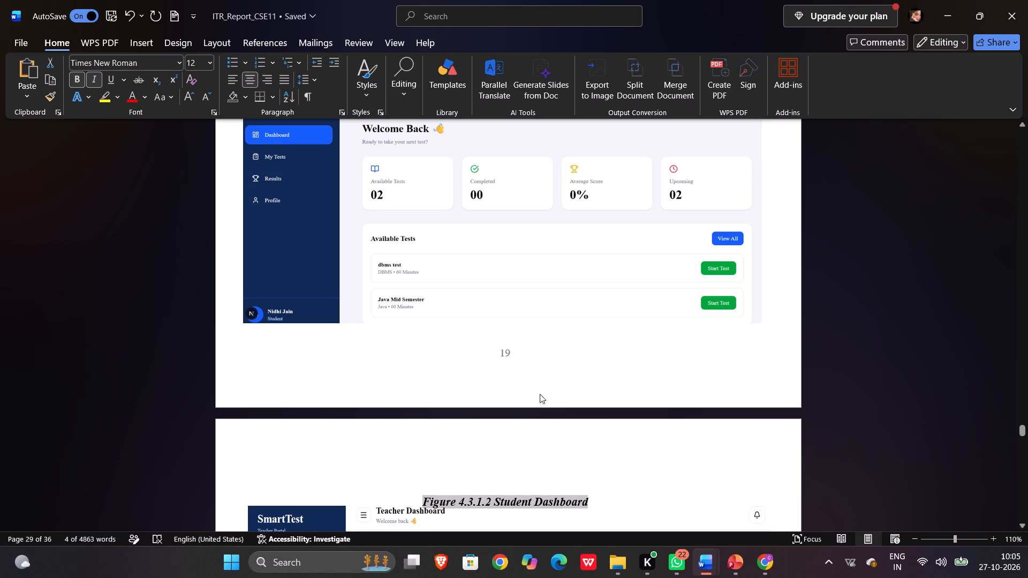
click(516, 334)
key(ctrl+v)
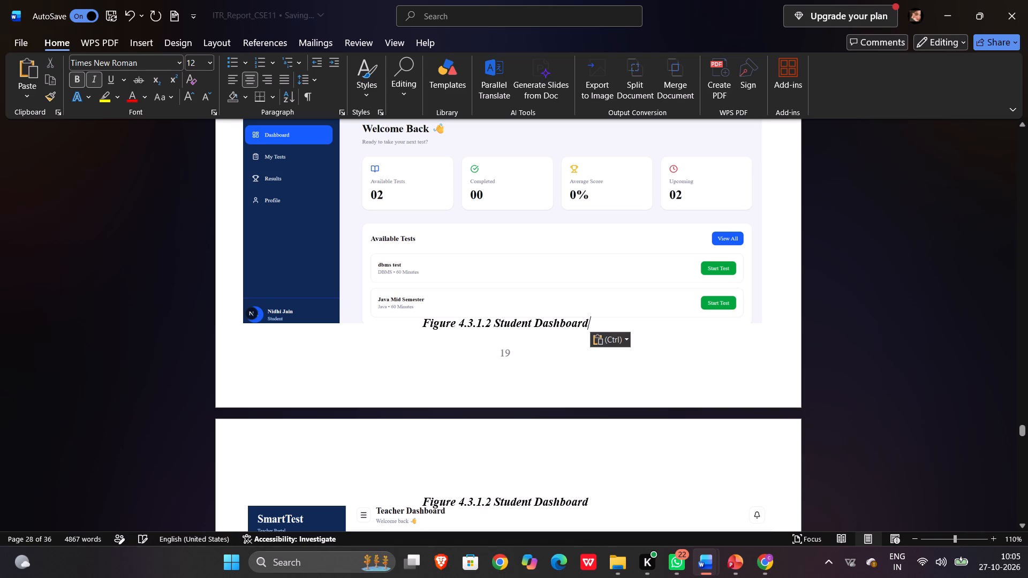
Delete the duplicate "Figure 4.3.1.2 Student Dashboard" caption and its empty line above the Teacher Dashboard snapshot.
scroll(589, 445, down, 1)
click(592, 383)
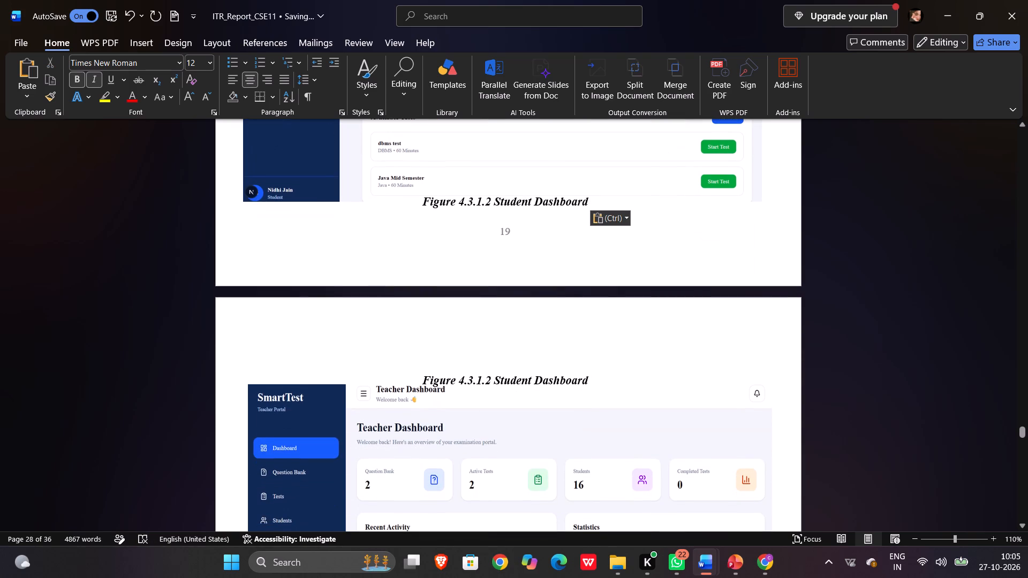
key(BackSpace)
key(BackSpace)
key(BackSpace)
key(BackSpace)
key(BackSpace)
key(BackSpace)
key(BackSpace)
key(BackSpace)
key(BackSpace)
key(BackSpace)
key(BackSpace)
key(BackSpace)
key(BackSpace)
key(BackSpace)
key(BackSpace)
key(BackSpace)
key(BackSpace)
key(BackSpace)
key(BackSpace)
key(BackSpace)
key(BackSpace)
key(BackSpace)
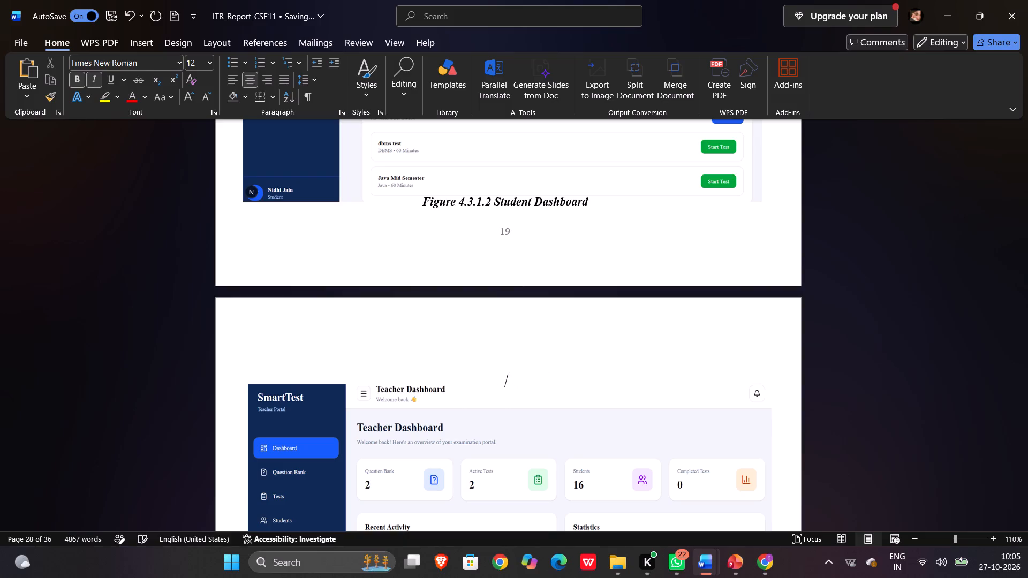
key(BackSpace)
Examine the layout of the remaining snapshots, Skills Developed section and references, and return to the report's cover page.
scroll(592, 383, down, 4)
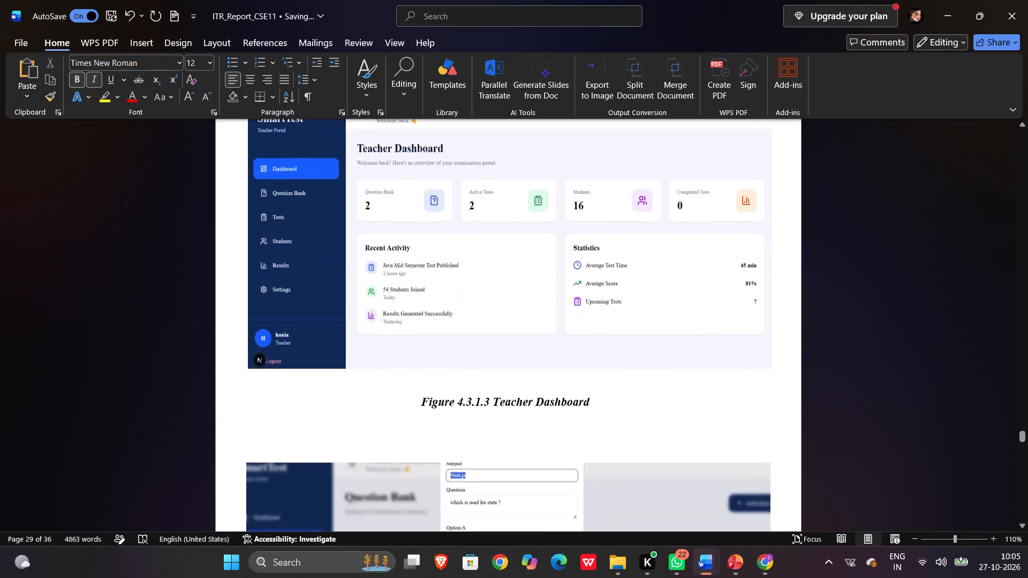
scroll(592, 383, down, 7)
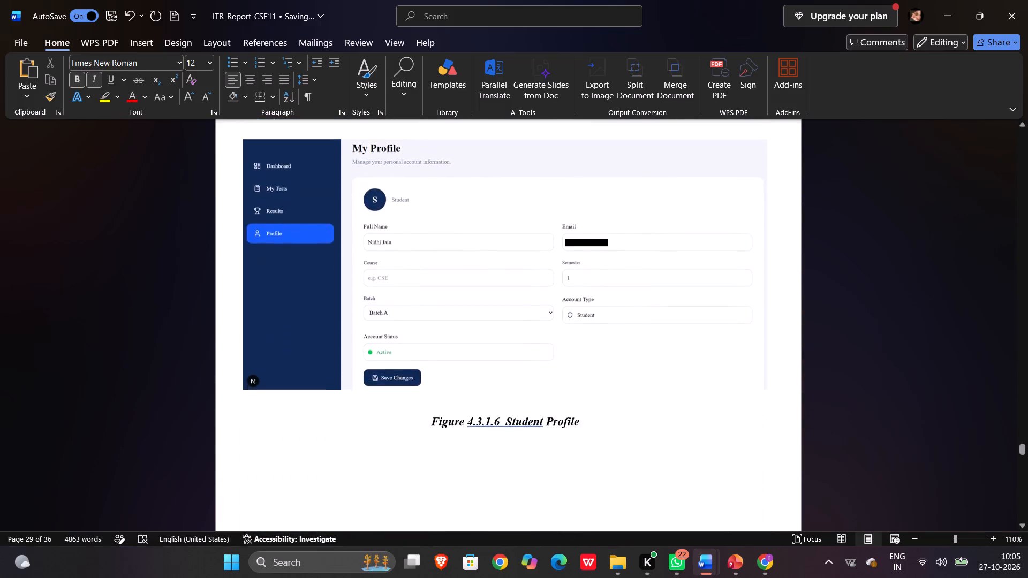
scroll(592, 383, down, 7)
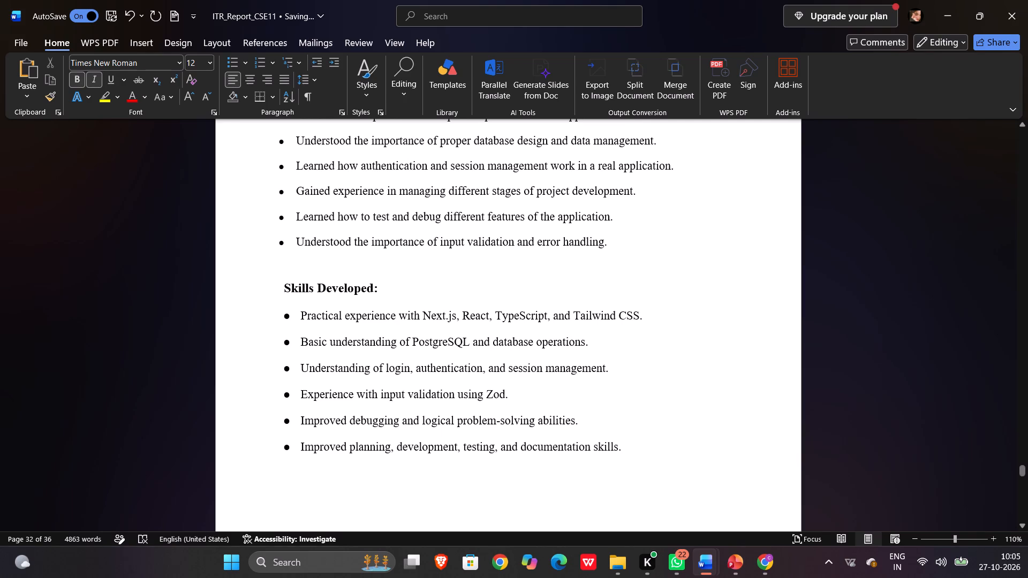
scroll(636, 379, down, 9)
scroll(636, 379, down, 19)
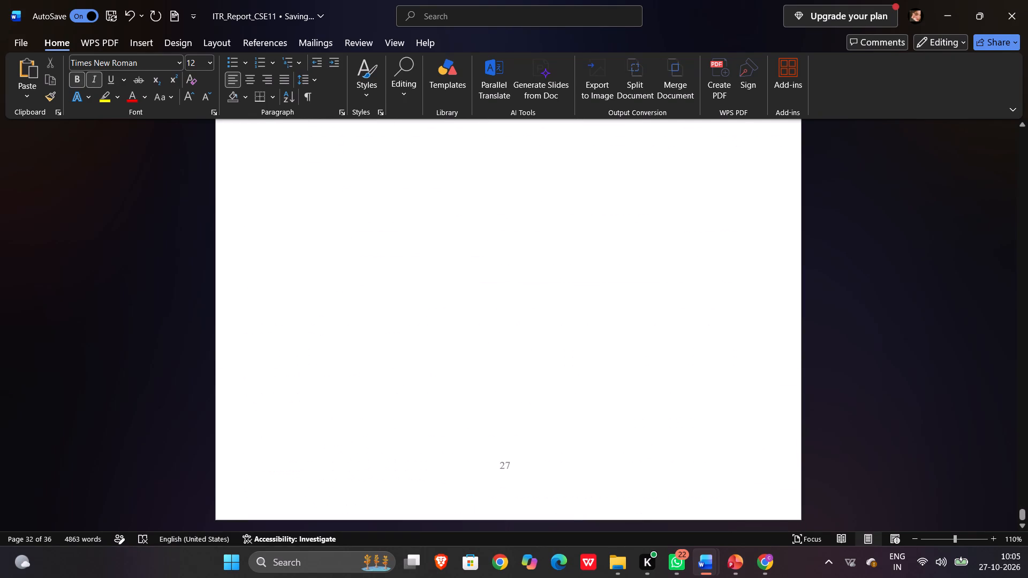
scroll(636, 379, up, 13)
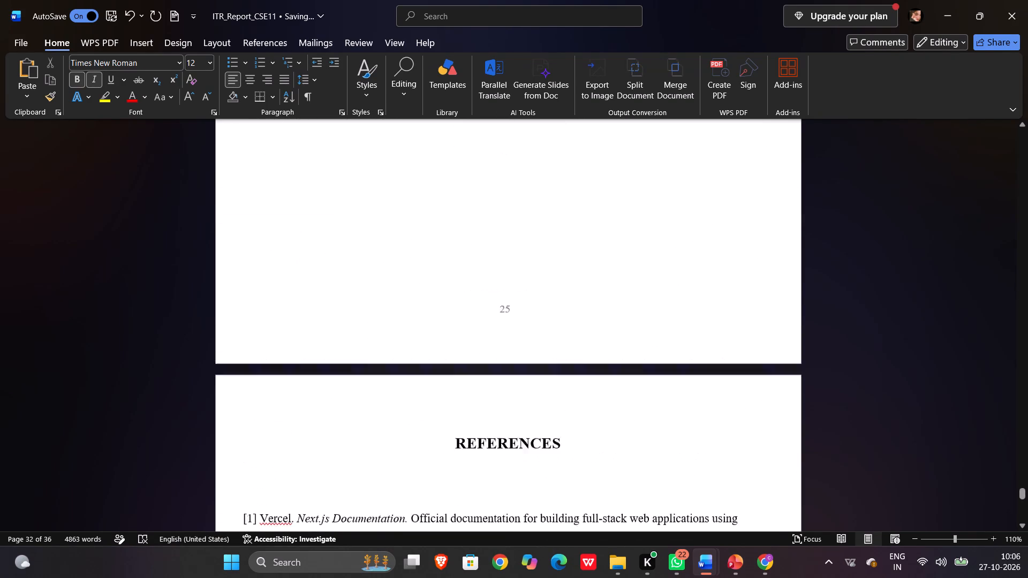
scroll(636, 379, up, 15)
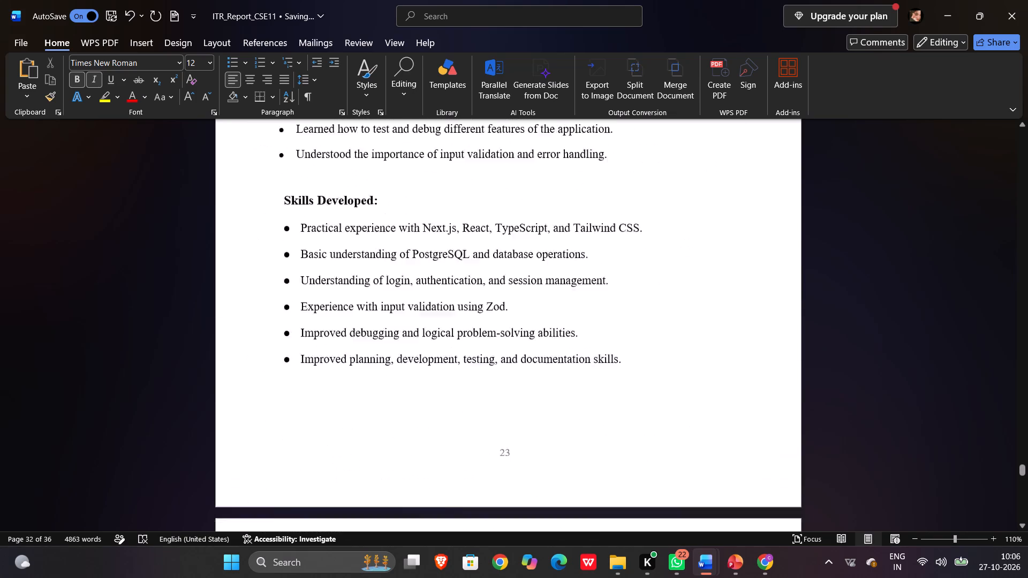
scroll(636, 379, up, 10)
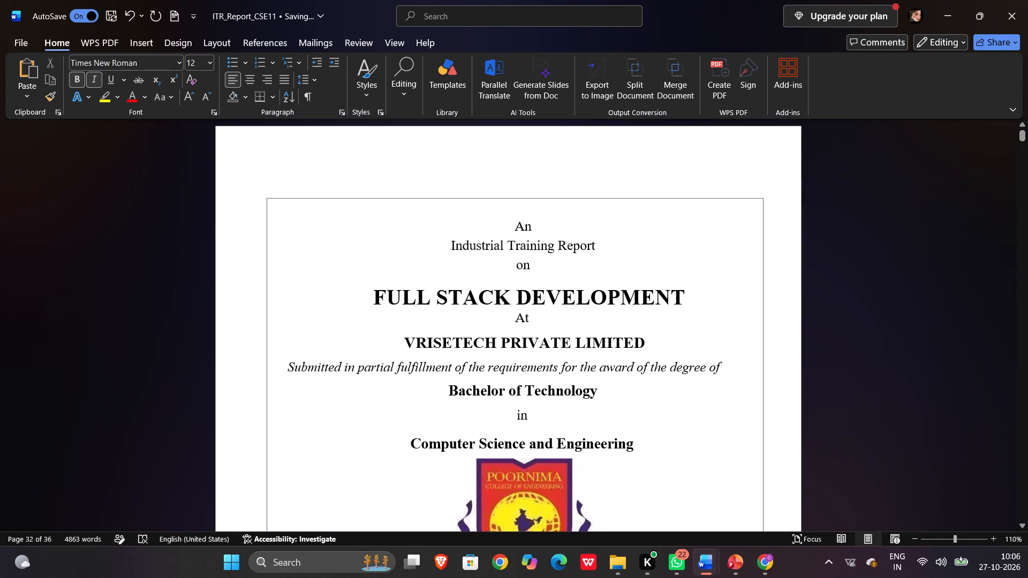
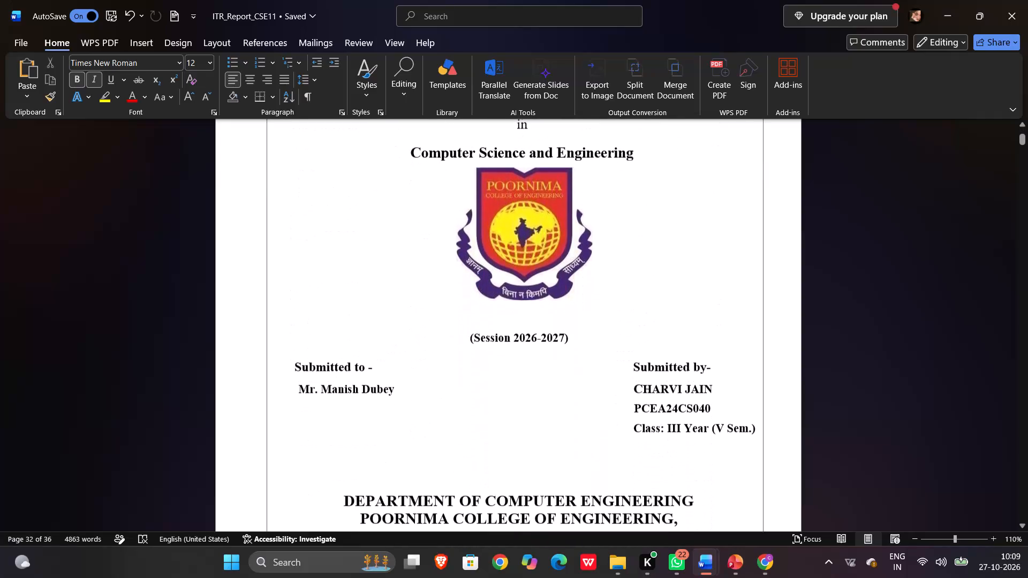
Review the report's front matter from the cover page through the declaration, and continue into the pages about the Smart Test Portal.
scroll(566, 374, down, 2)
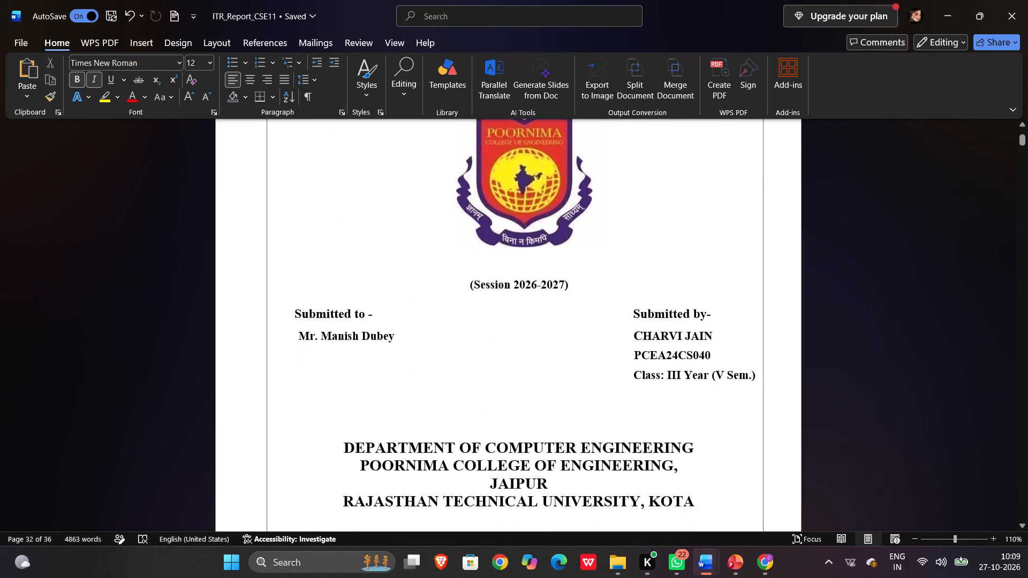
scroll(566, 374, down, 6)
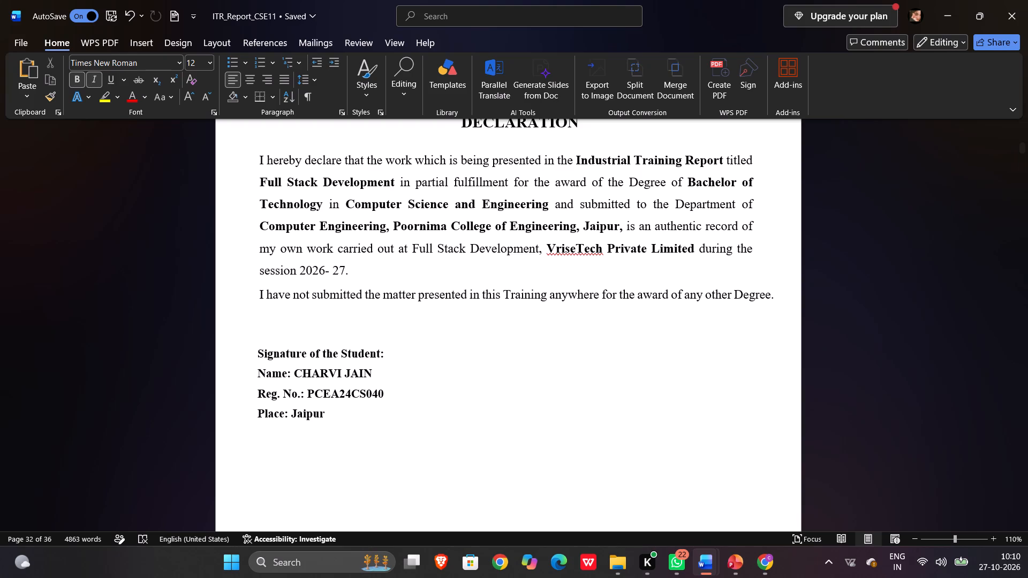
scroll(566, 374, down, 5)
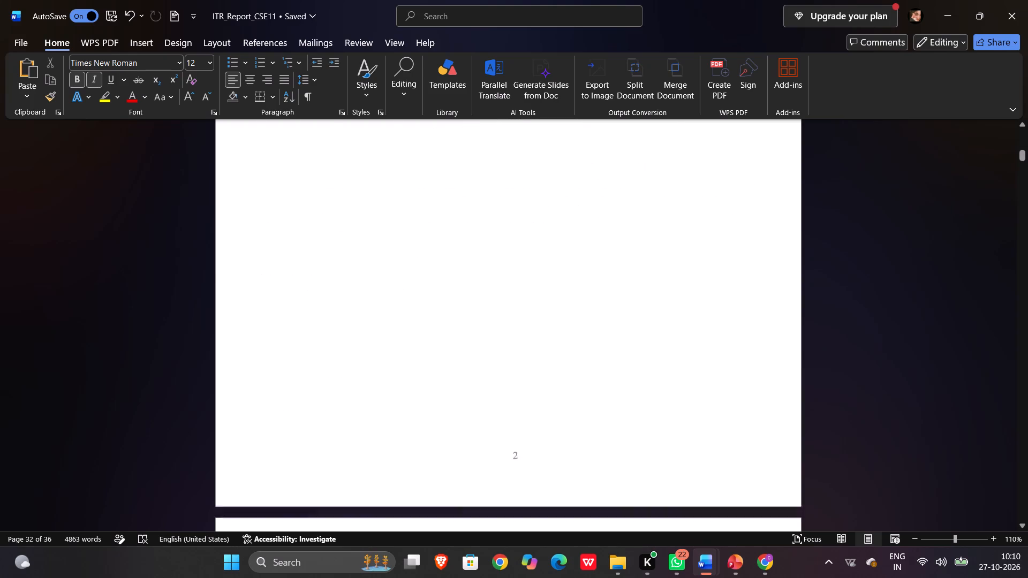
scroll(566, 374, down, 11)
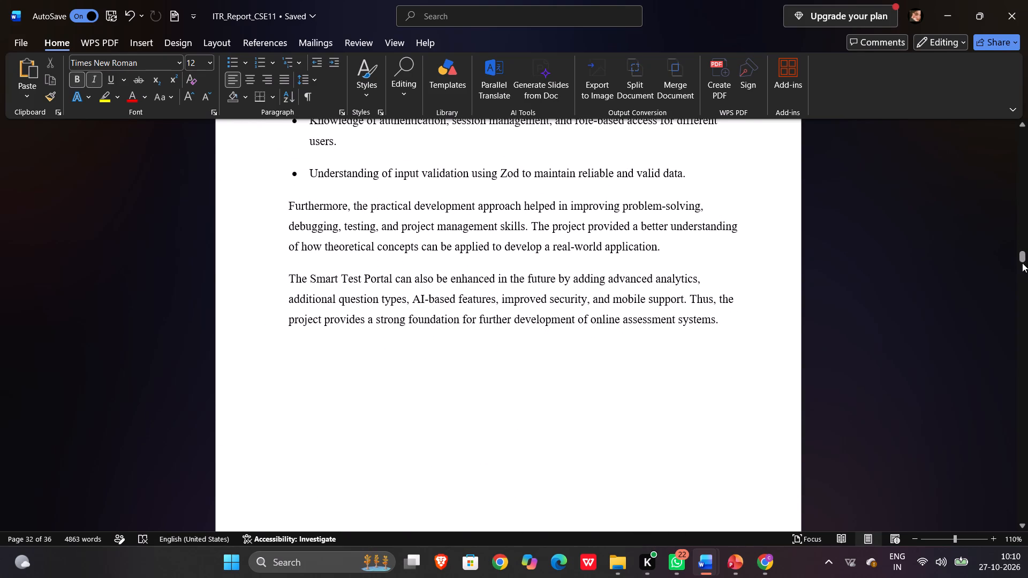
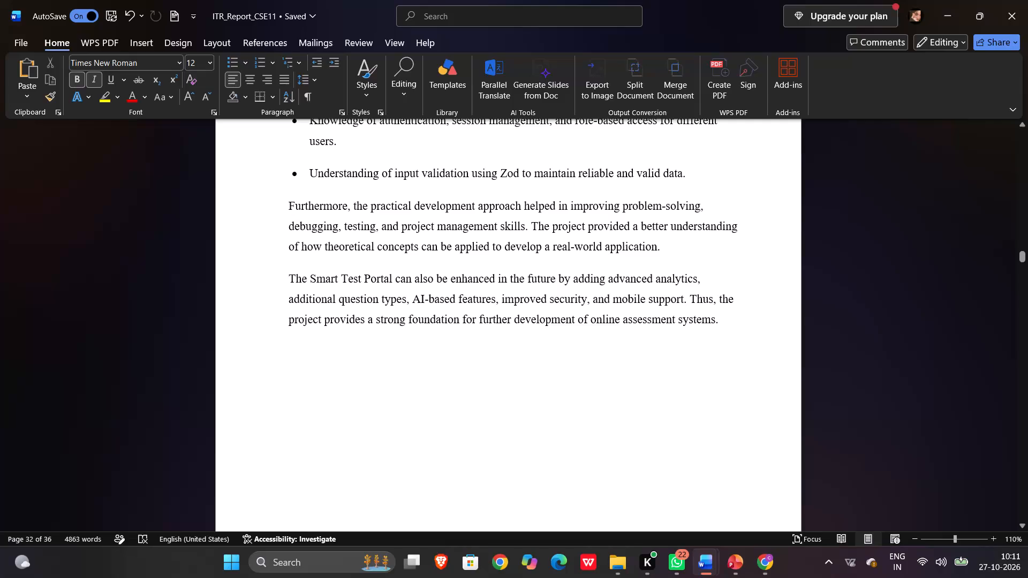
Return to the start of the report and review the cover page and the top of the declaration page.
click(704, 379)
scroll(704, 379, up, 7)
scroll(704, 379, up, 14)
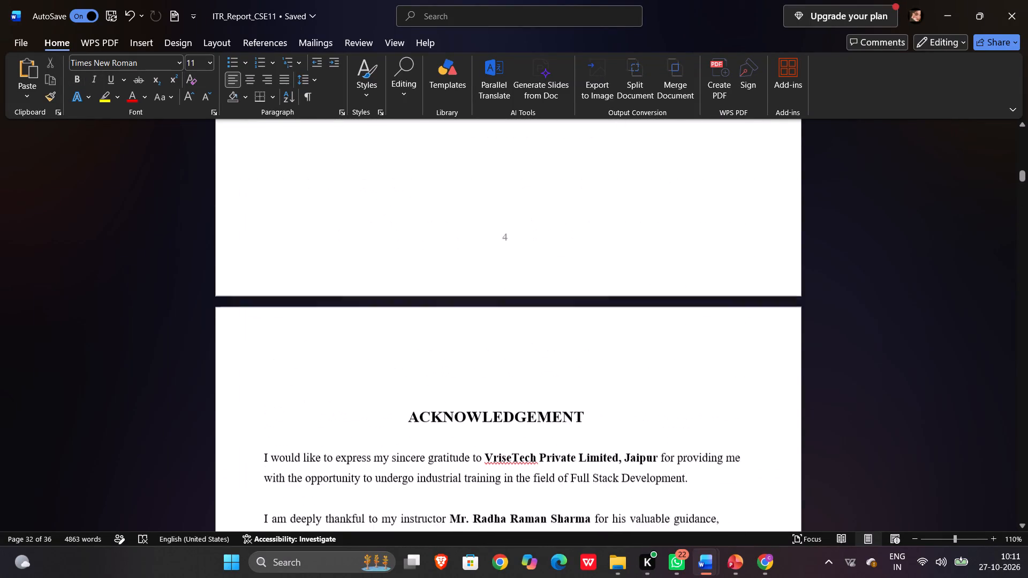
scroll(704, 379, up, 12)
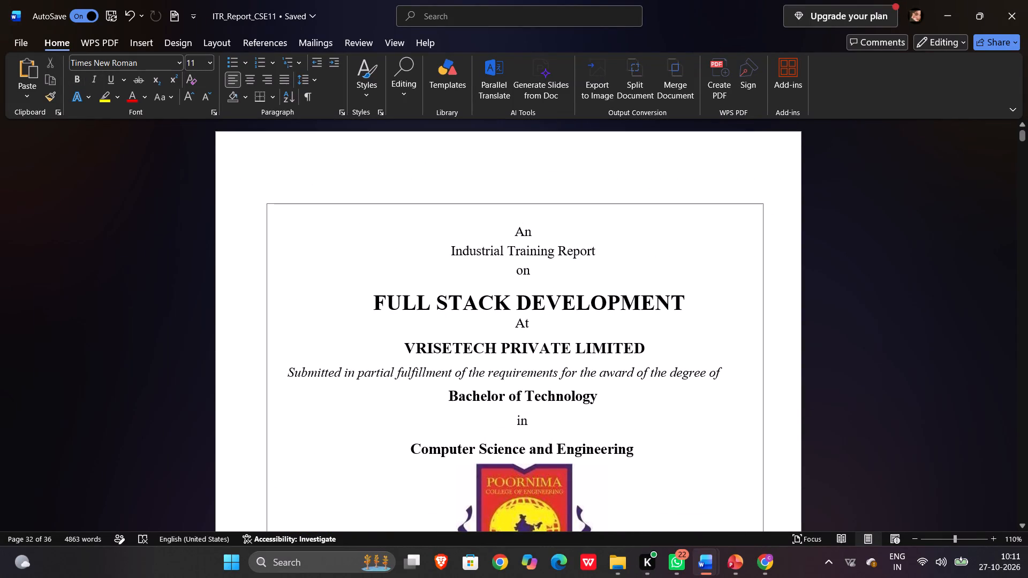
scroll(597, 412, down, 4)
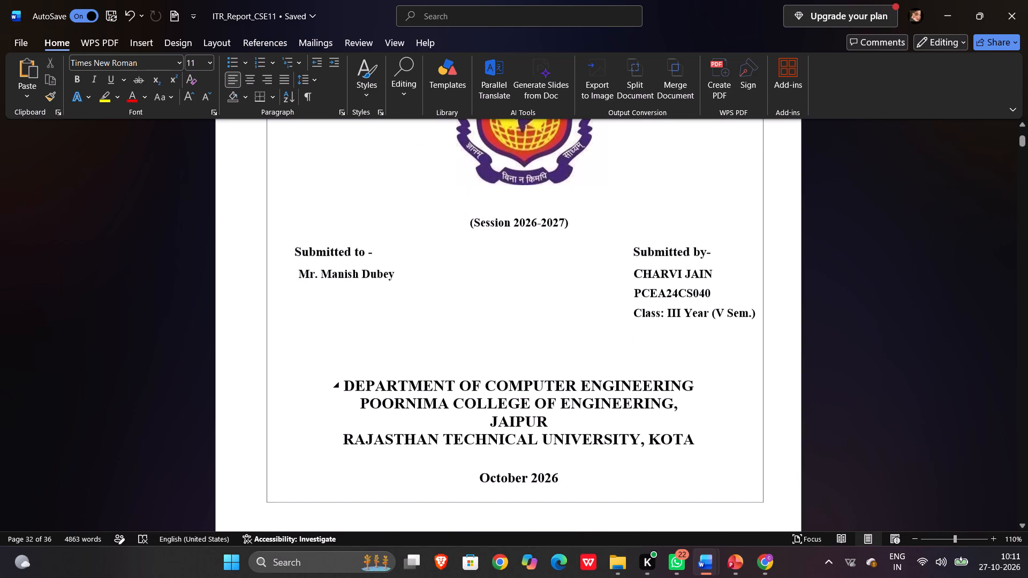
scroll(597, 412, down, 5)
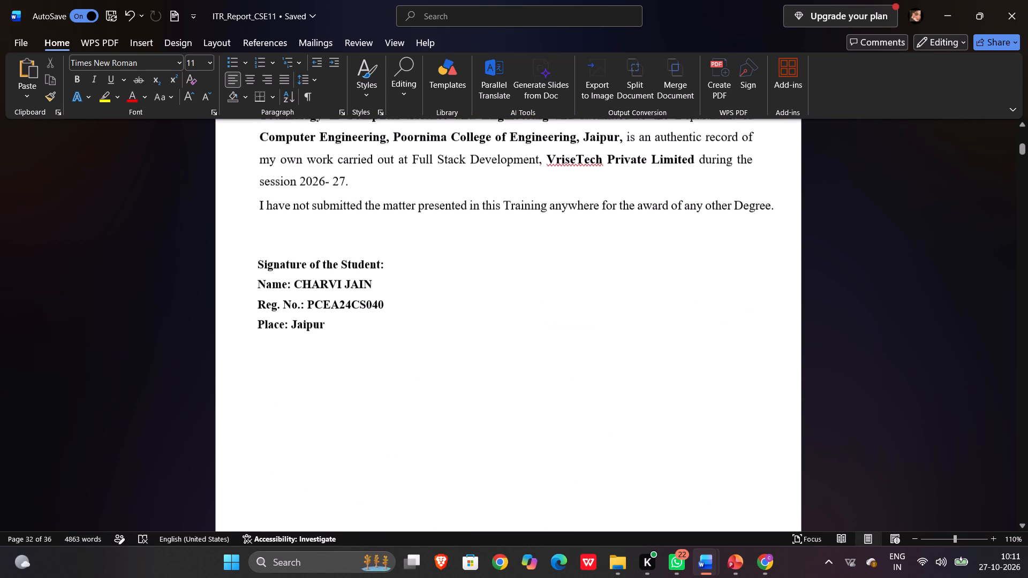
scroll(597, 412, up, 1)
drag(499, 267, 514, 264)
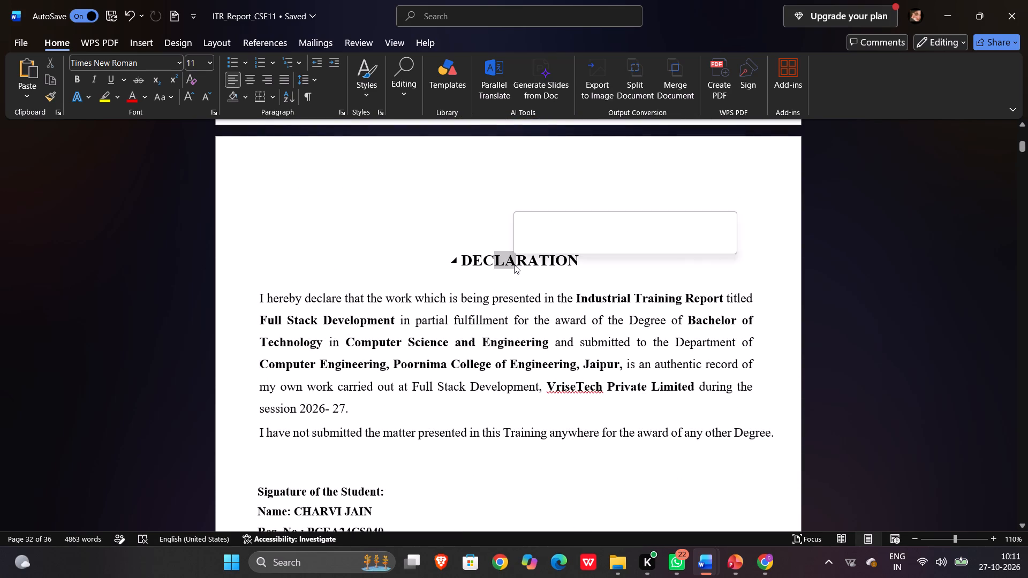
click(524, 276)
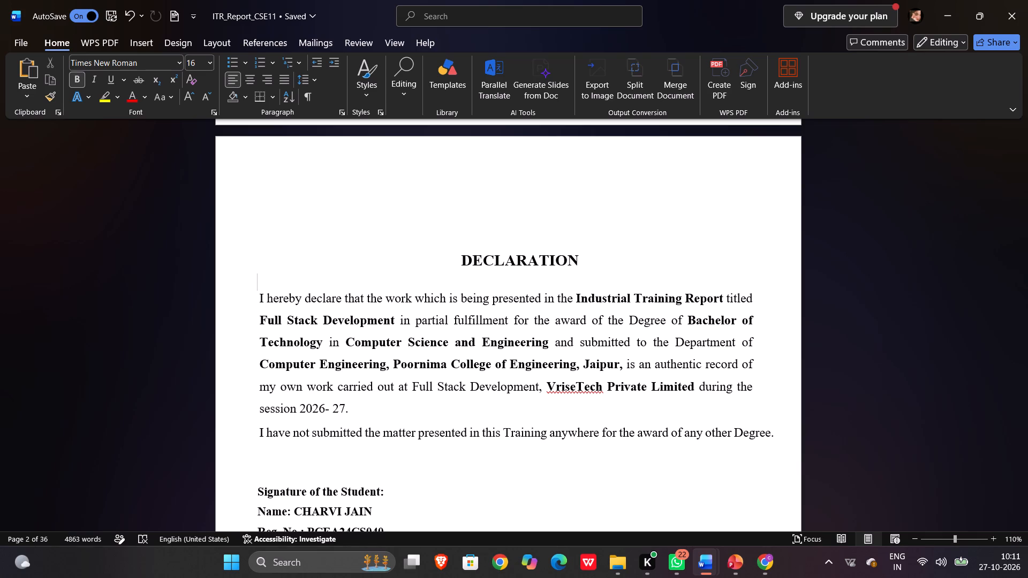
Check the declaration page's text and signature block, then review the company training certificate and the college certificate pages.
scroll(524, 276, down, 2)
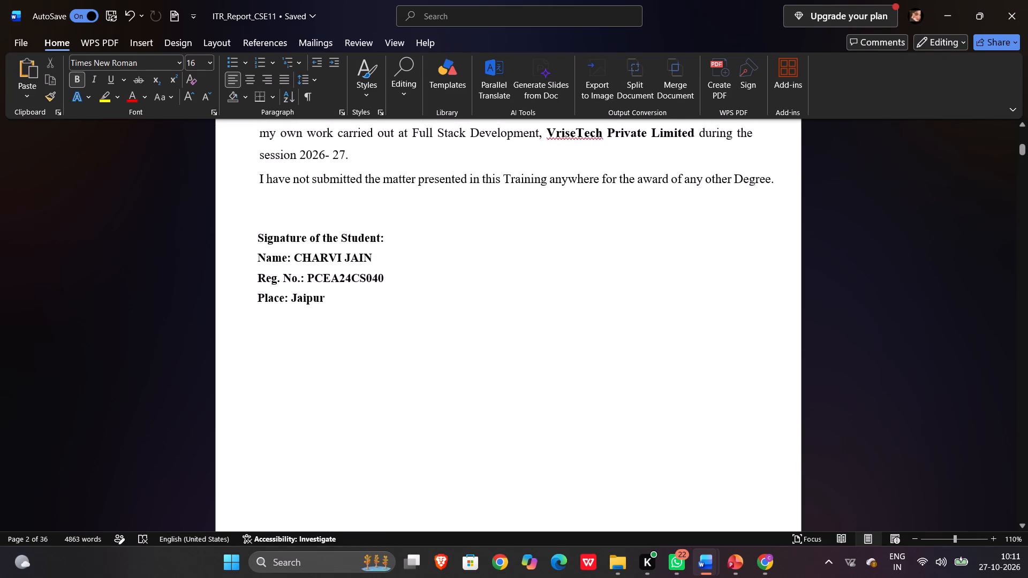
scroll(537, 255, down, 2)
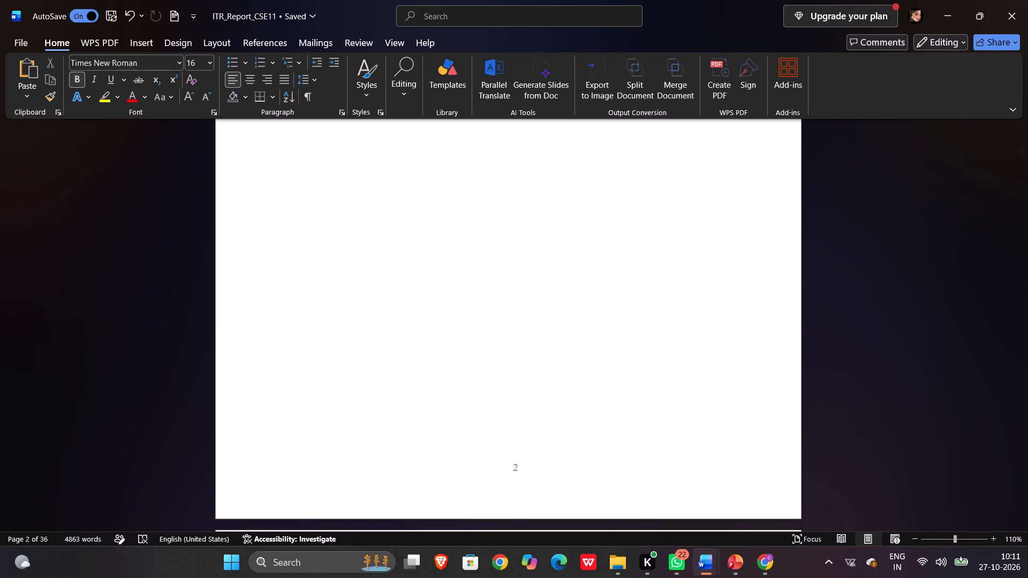
scroll(537, 255, up, 1)
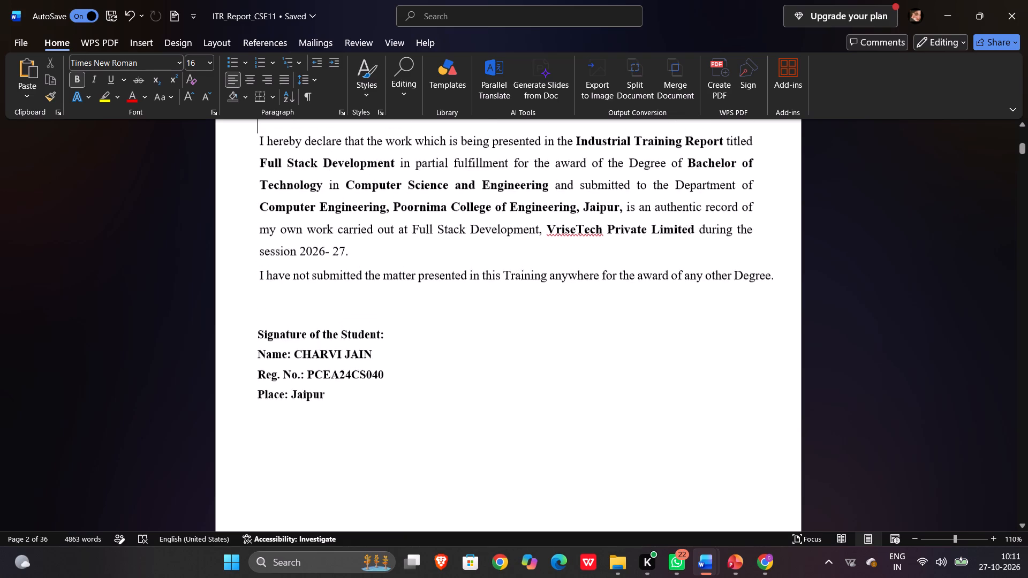
scroll(537, 255, up, 1)
scroll(537, 255, down, 3)
scroll(537, 255, up, 2)
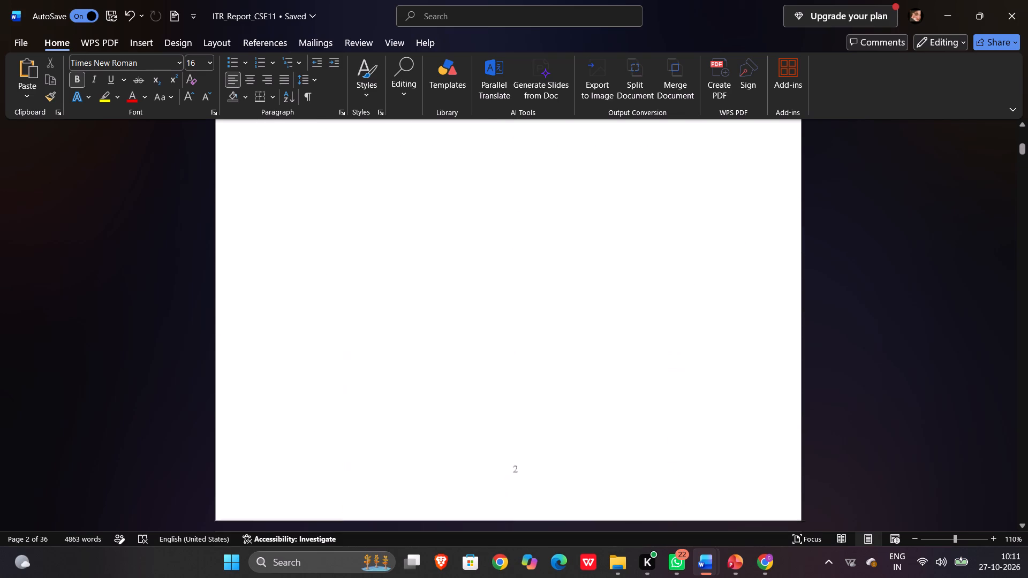
scroll(537, 255, up, 3)
click(583, 321)
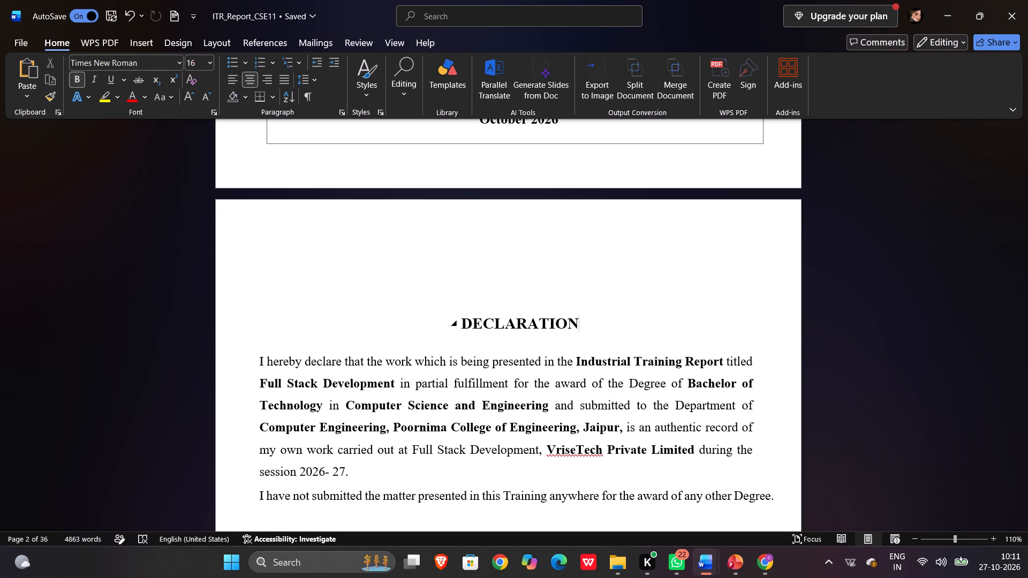
scroll(583, 321, down, 2)
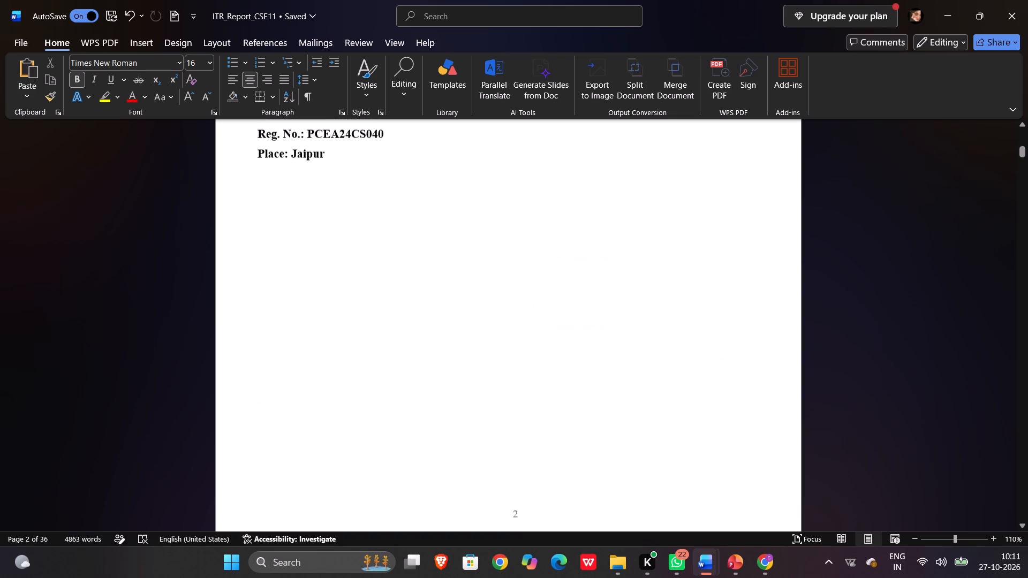
scroll(583, 321, down, 4)
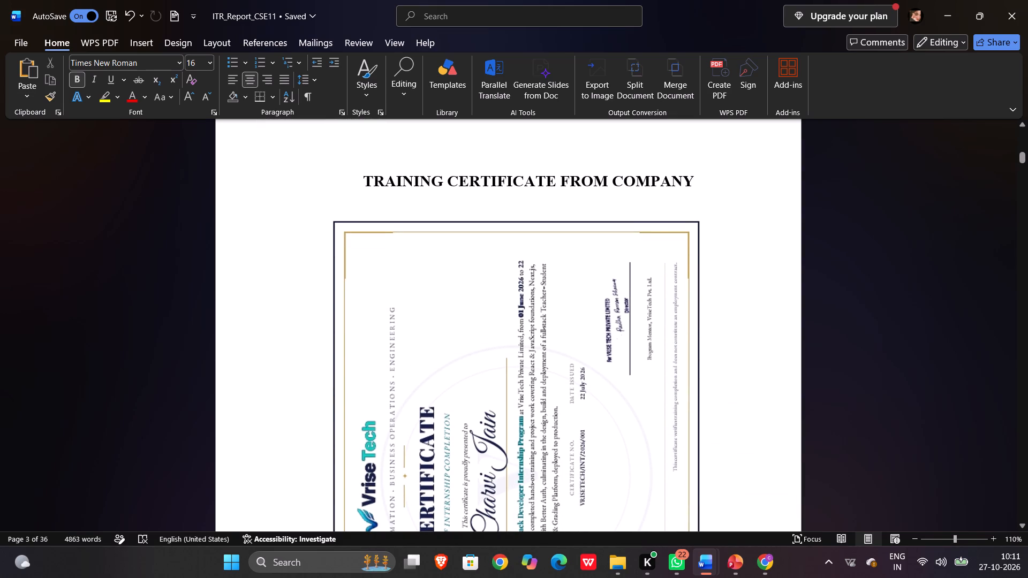
scroll(583, 321, down, 3)
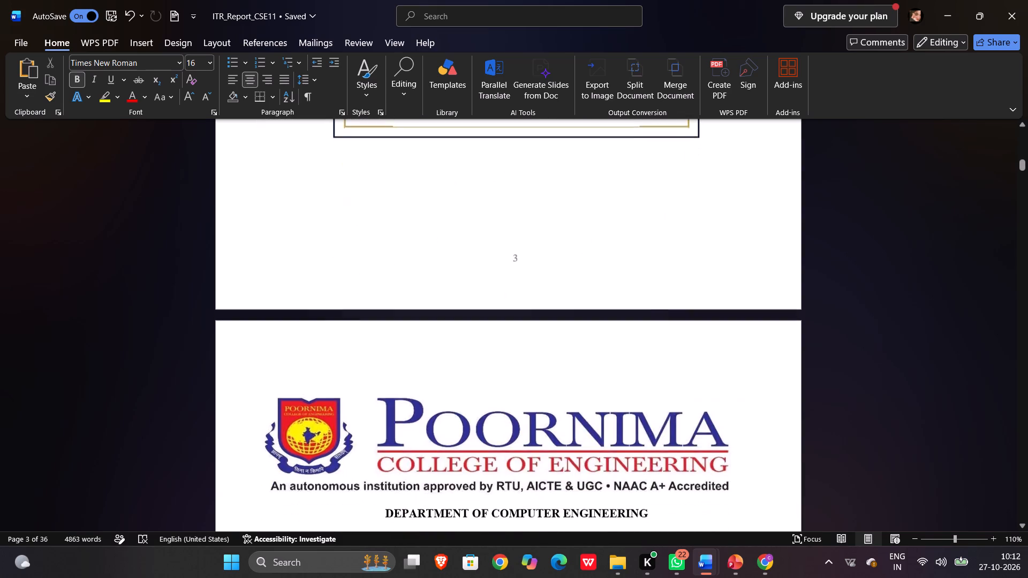
scroll(583, 321, down, 3)
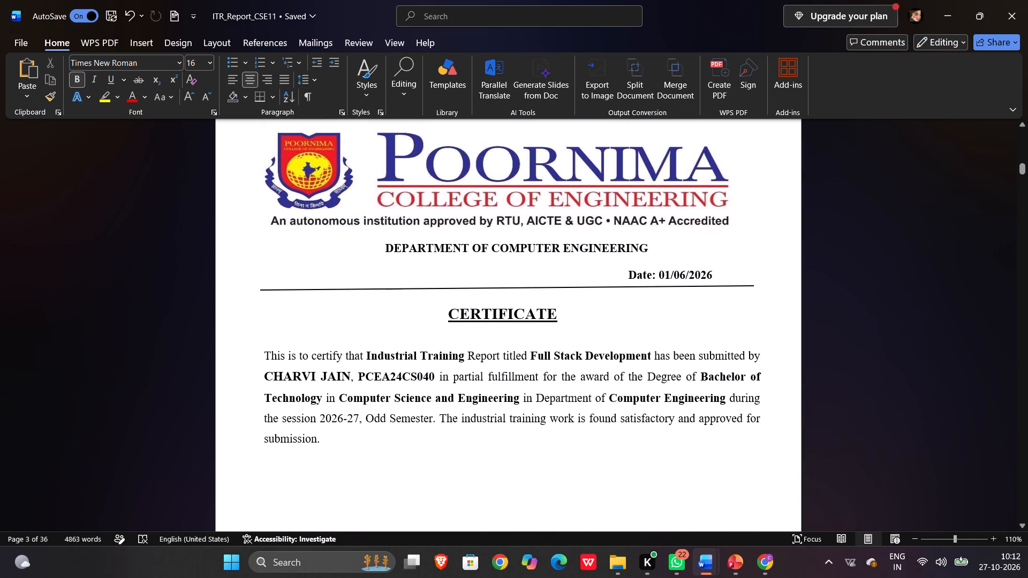
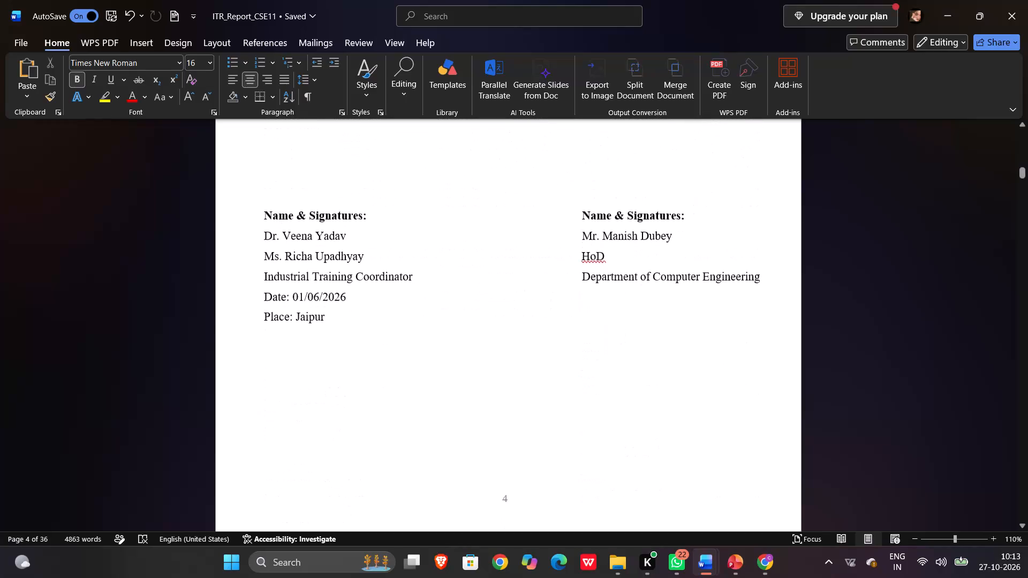
Review the acknowledgement page and the table of contents entries and page numbers for chapters 1 to 3.
scroll(583, 321, down, 2)
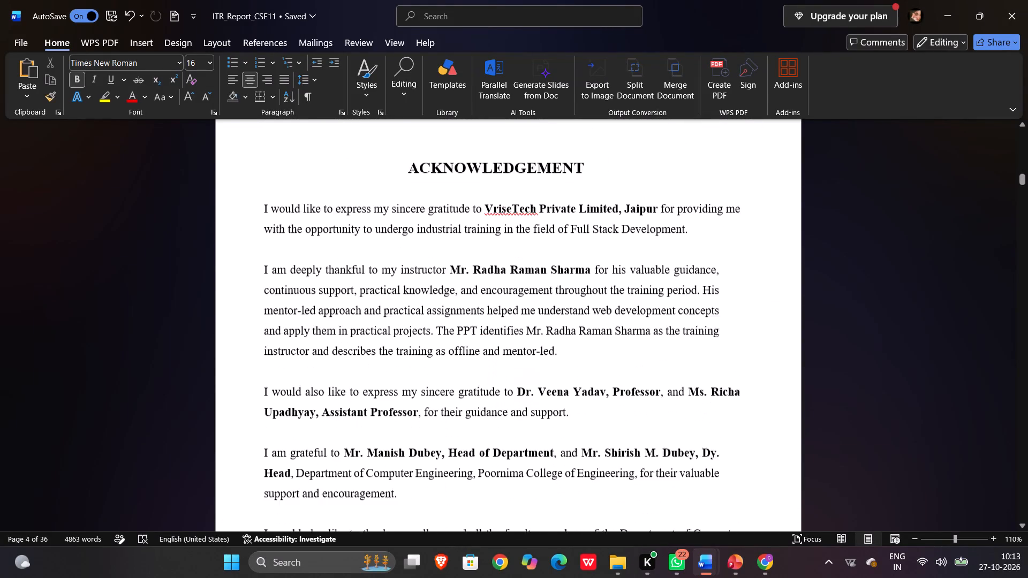
scroll(583, 321, down, 1)
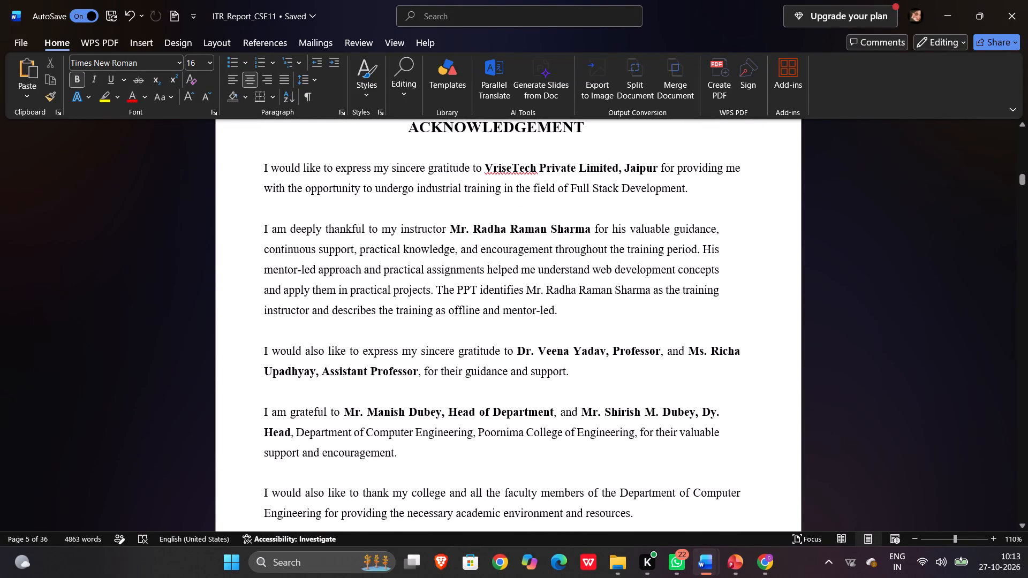
scroll(583, 321, down, 5)
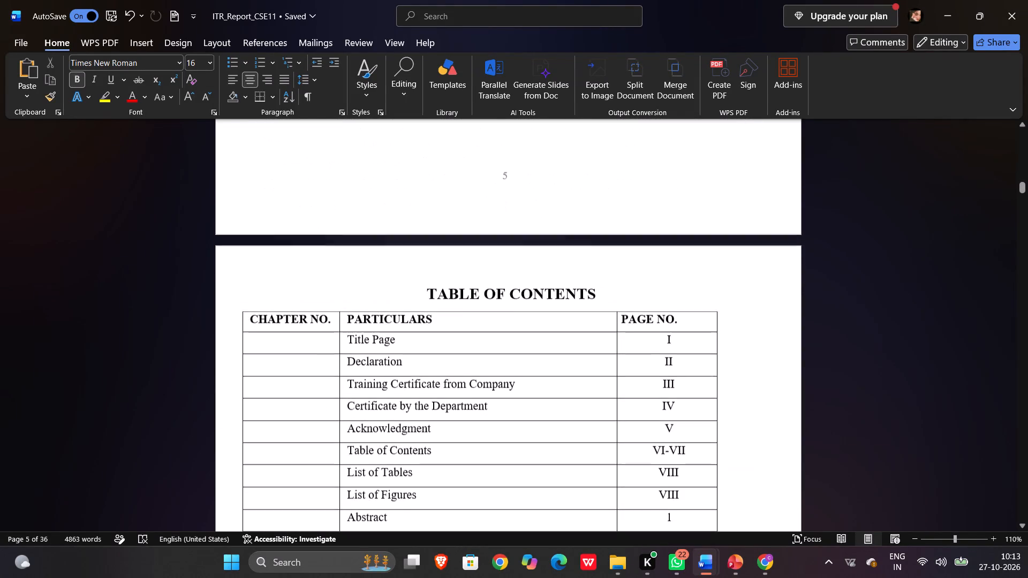
scroll(583, 321, down, 2)
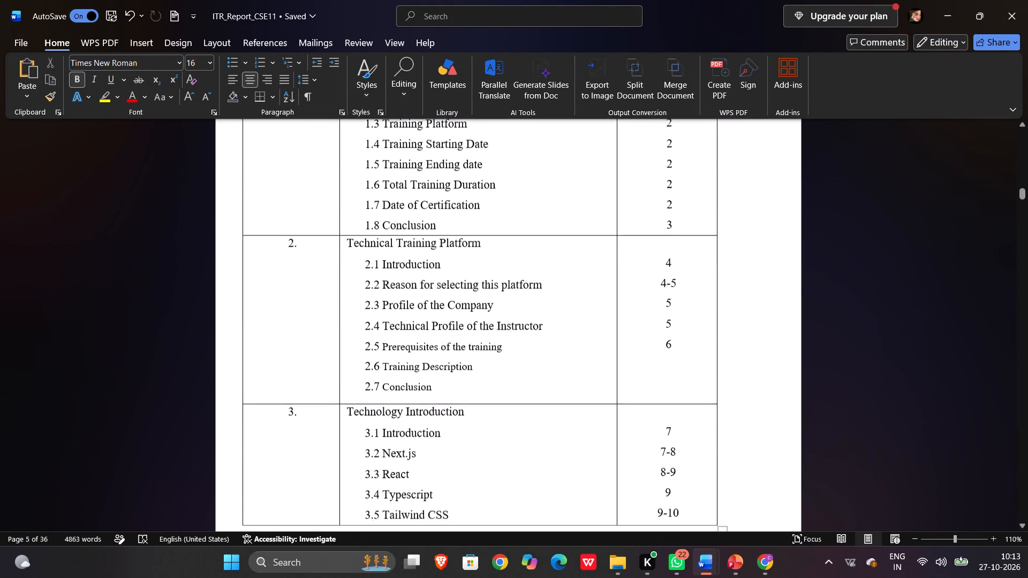
scroll(583, 321, down, 1)
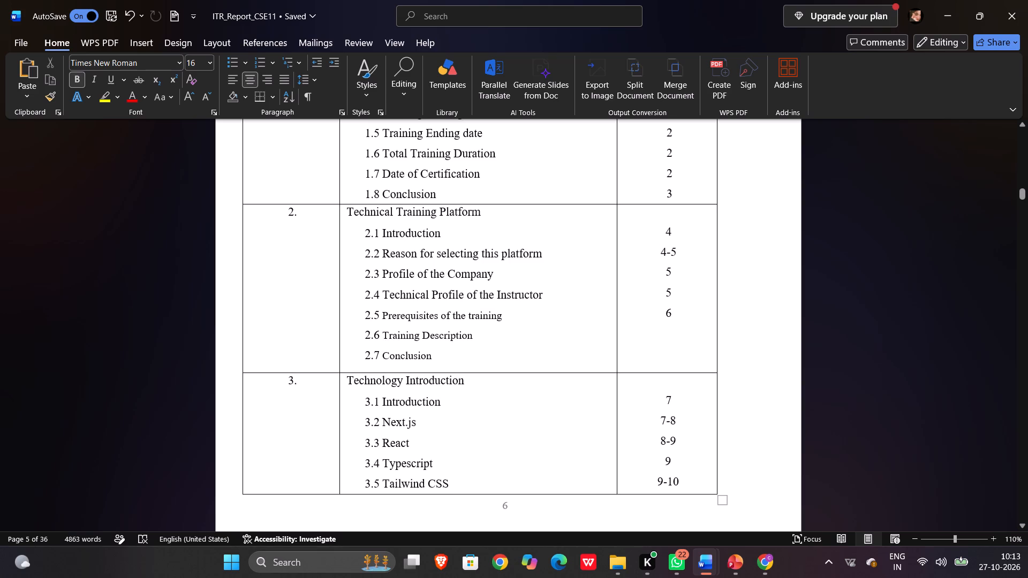
scroll(583, 321, down, 2)
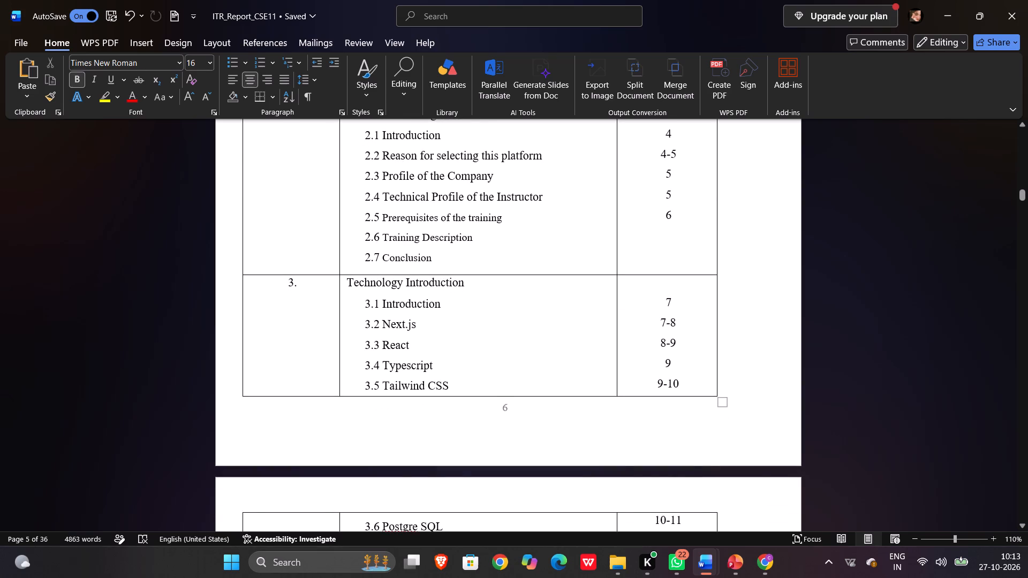
scroll(691, 246, up, 1)
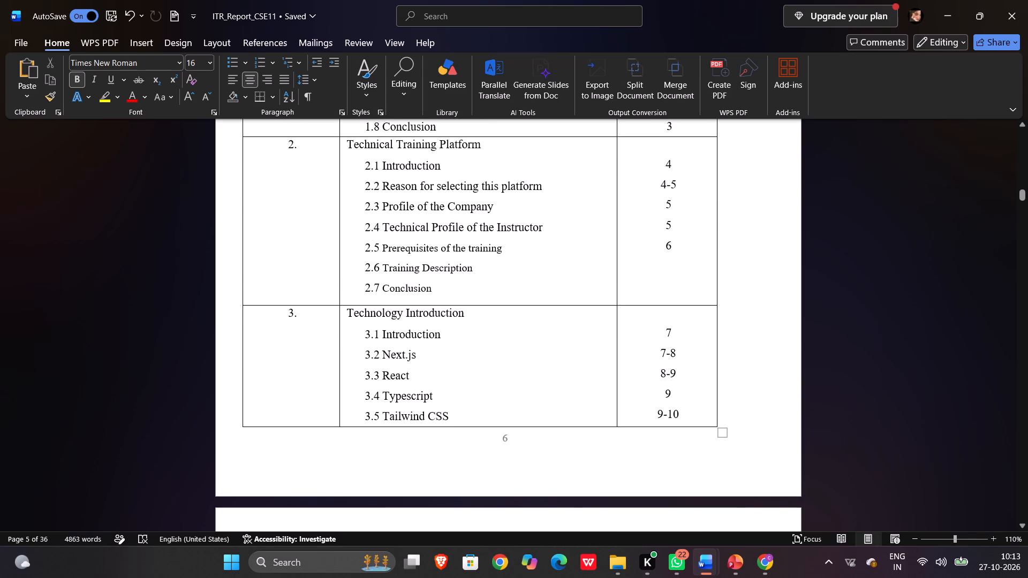
scroll(691, 246, down, 1)
scroll(691, 246, up, 1)
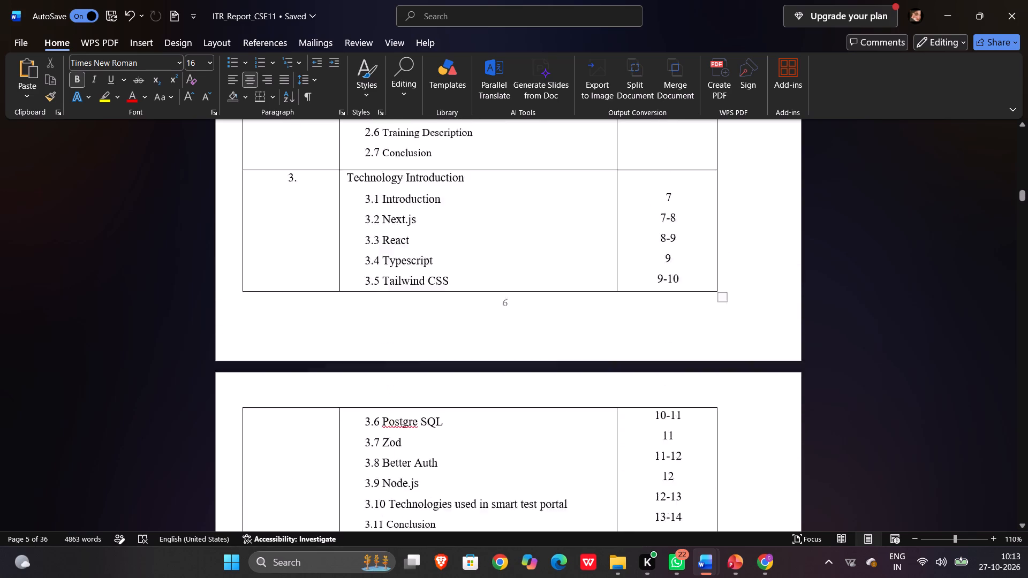
scroll(691, 246, up, 1)
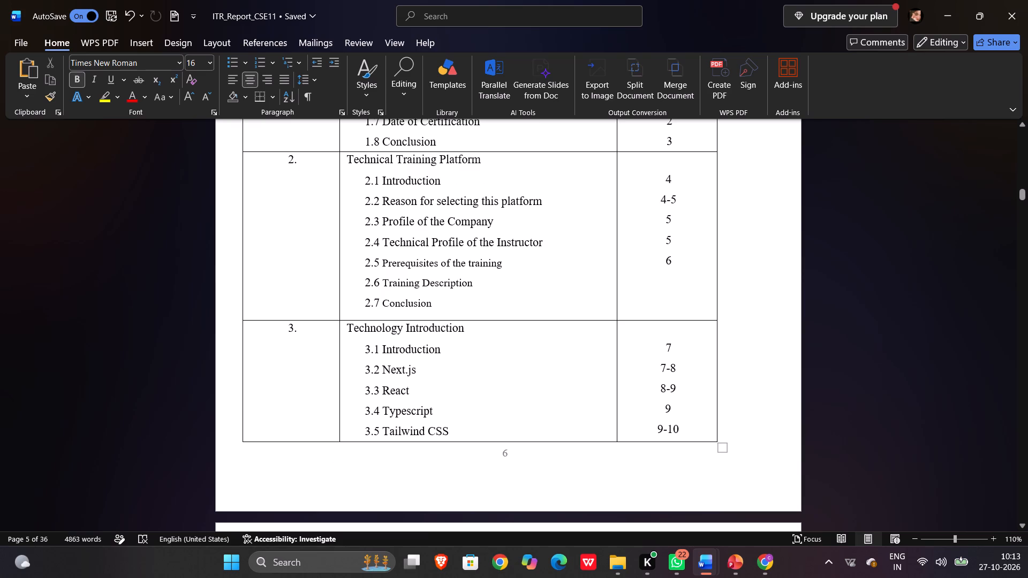
Set the table of contents page numbers for 2.4 Technical Profile of the Instructor and 2.5 Prerequisites of the training to 5-6.
click(669, 284)
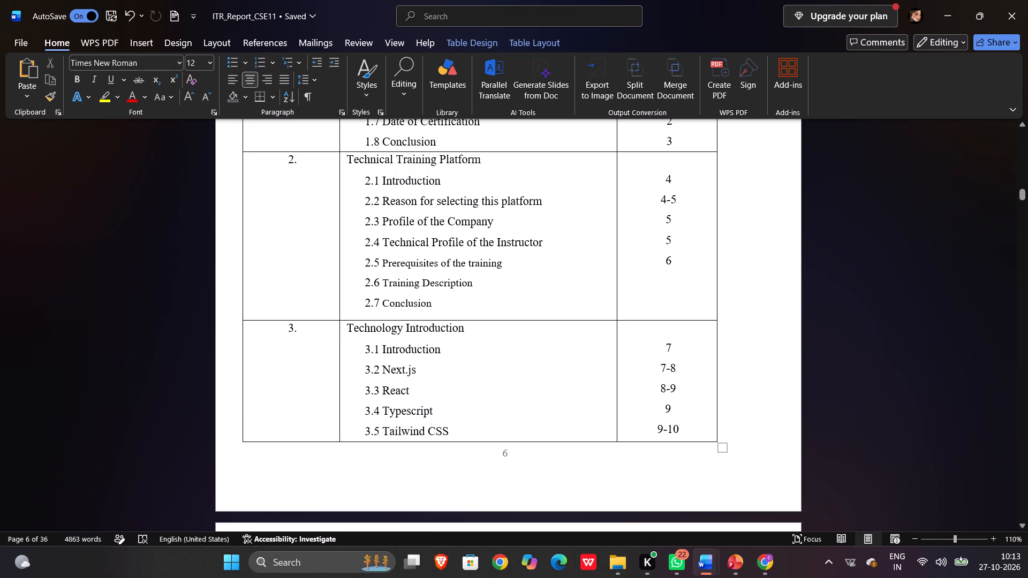
click(673, 239)
key(minus)
key(6)
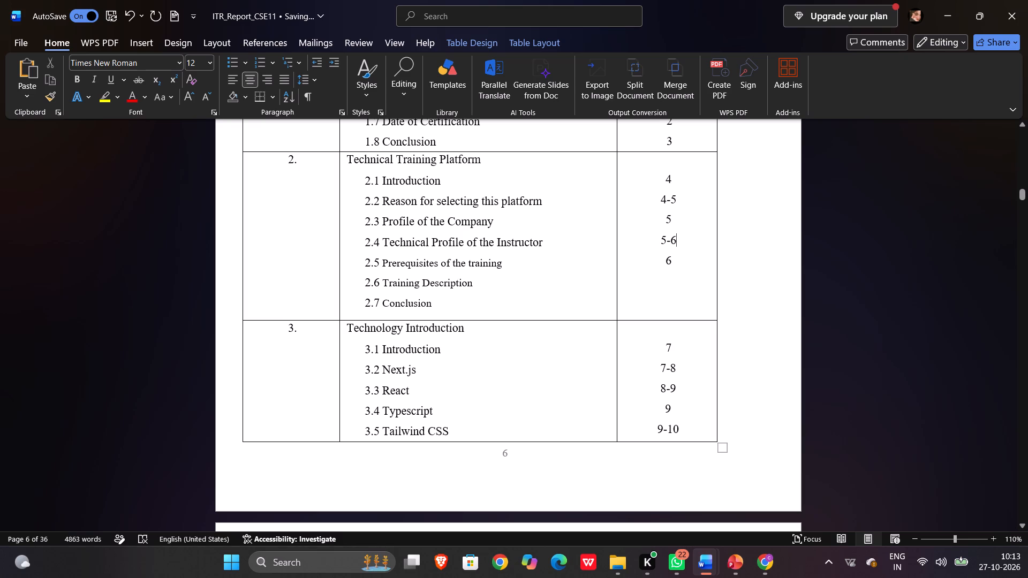
click(673, 261)
key(BackSpace)
text(5-7)
key(BackSpace)
key(6)
Add page number 6 for both 2.6 Training Description and 2.7 Conclusion in the table of contents.
click(664, 275)
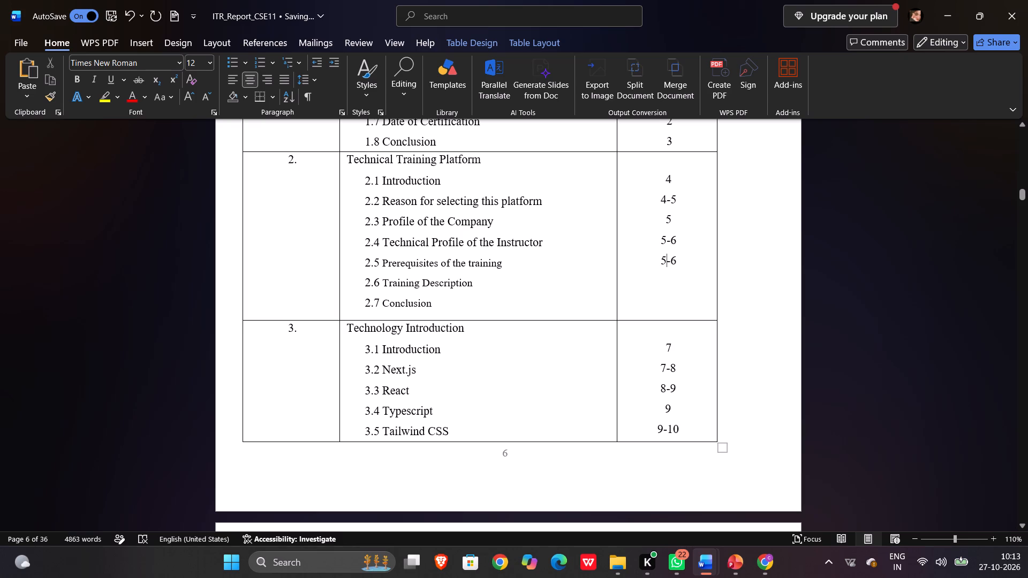
click(670, 280)
click(682, 279)
key(Return)
key(6)
key(Return)
key(6)
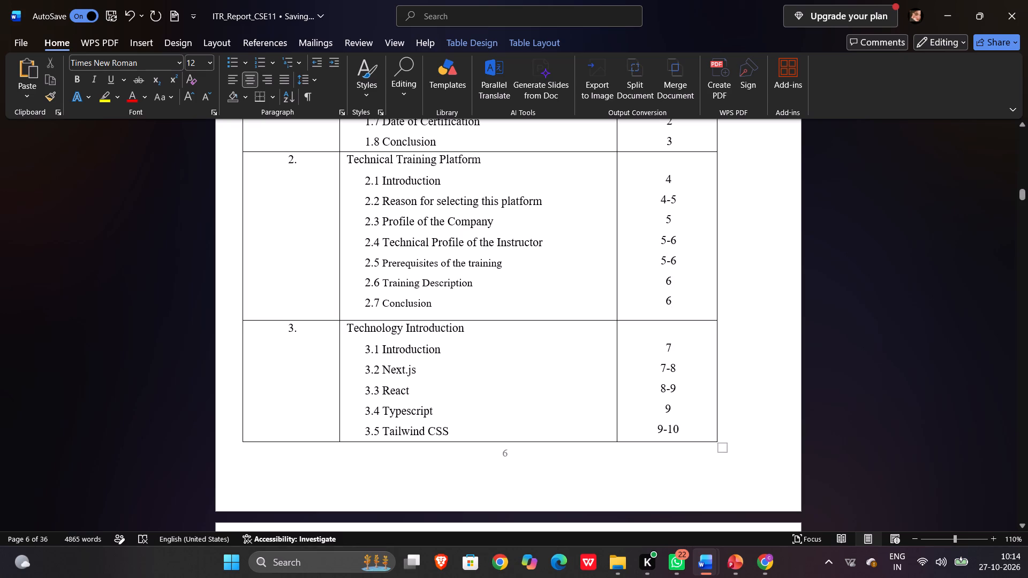
Check the chapter 4, chapter 5, References and Glimpses Of Training contents entries, then skim the abstract and chapter 3 pages.
scroll(727, 304, down, 3)
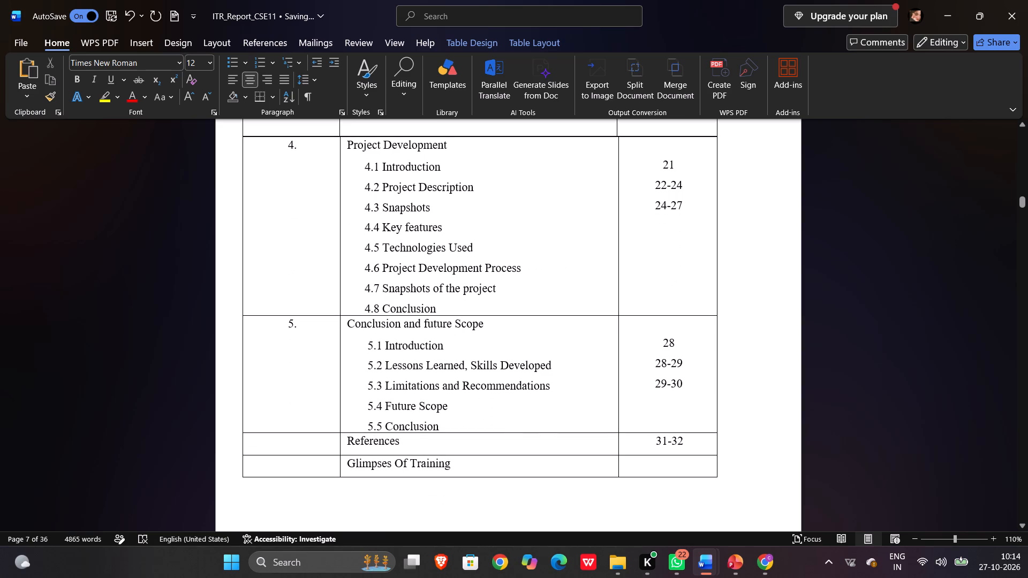
scroll(689, 263, down, 2)
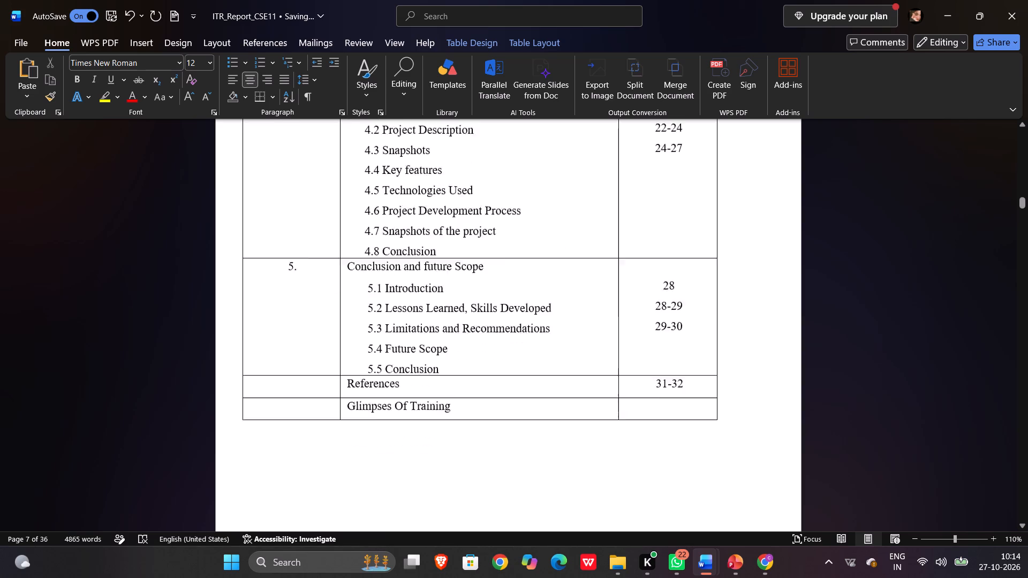
scroll(689, 263, down, 15)
scroll(689, 263, down, 9)
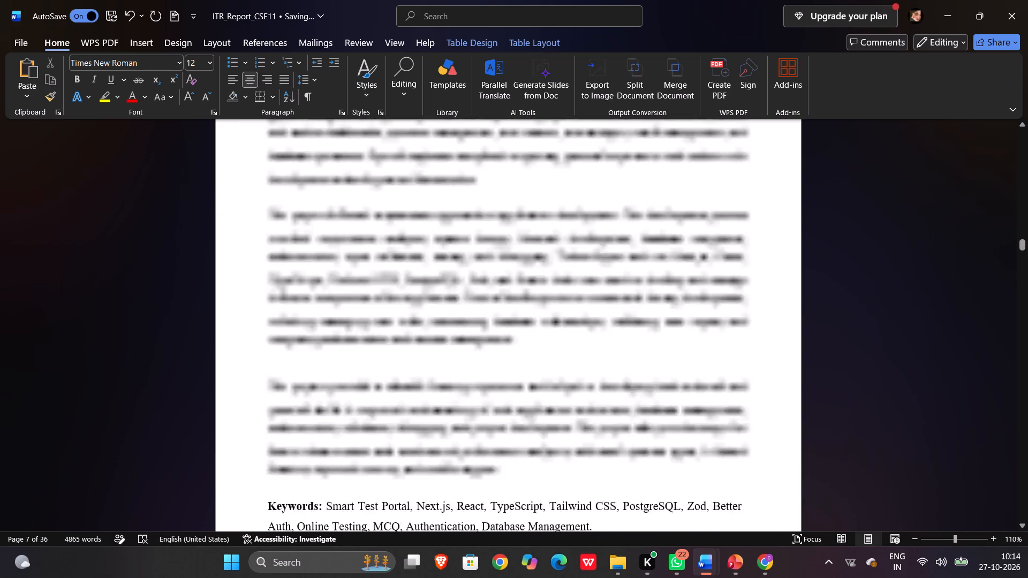
scroll(689, 263, down, 15)
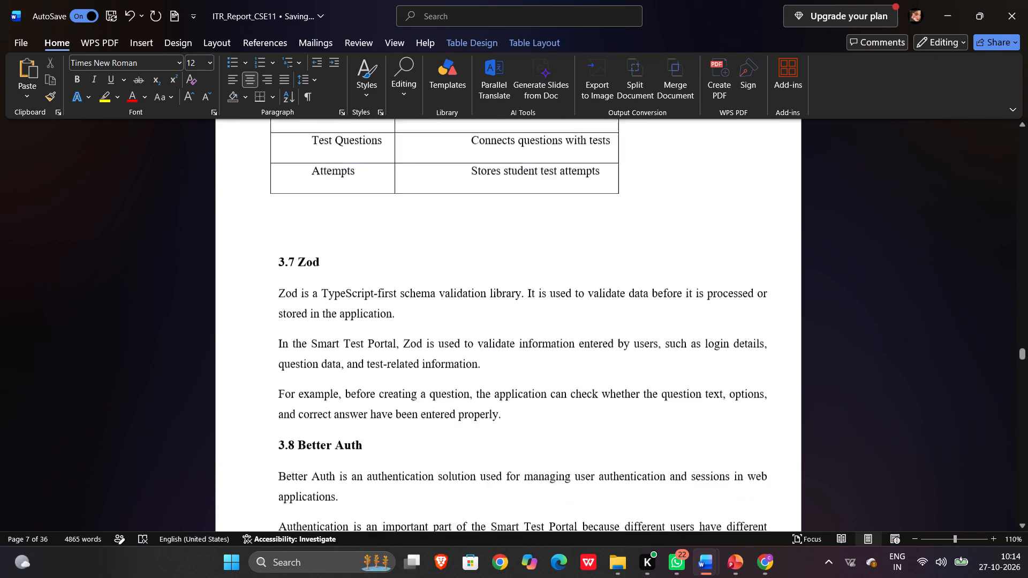
Go to the end of the report and check the references list and the page numbers it occupies.
click(1021, 373)
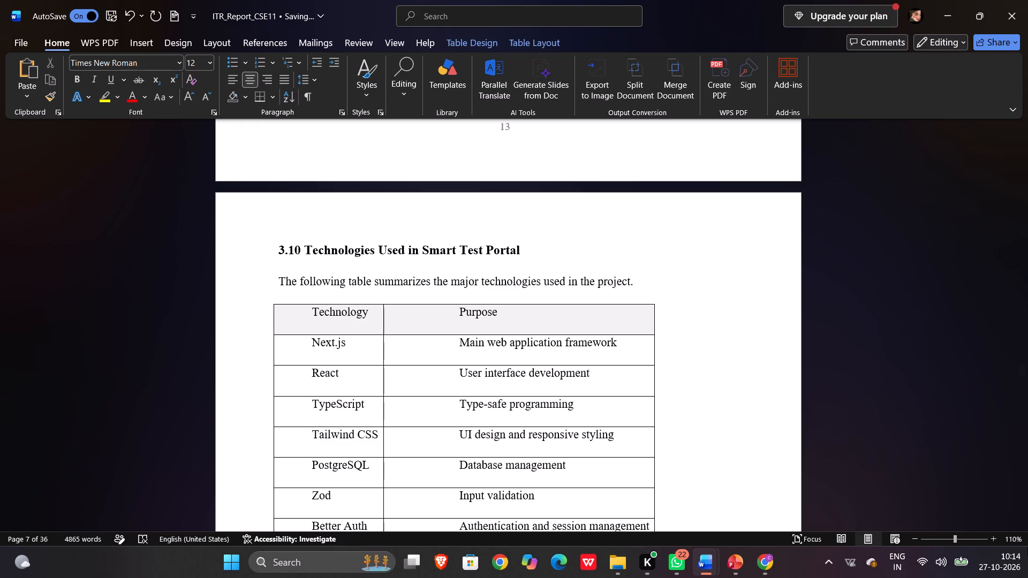
drag(1022, 370, 1004, 541)
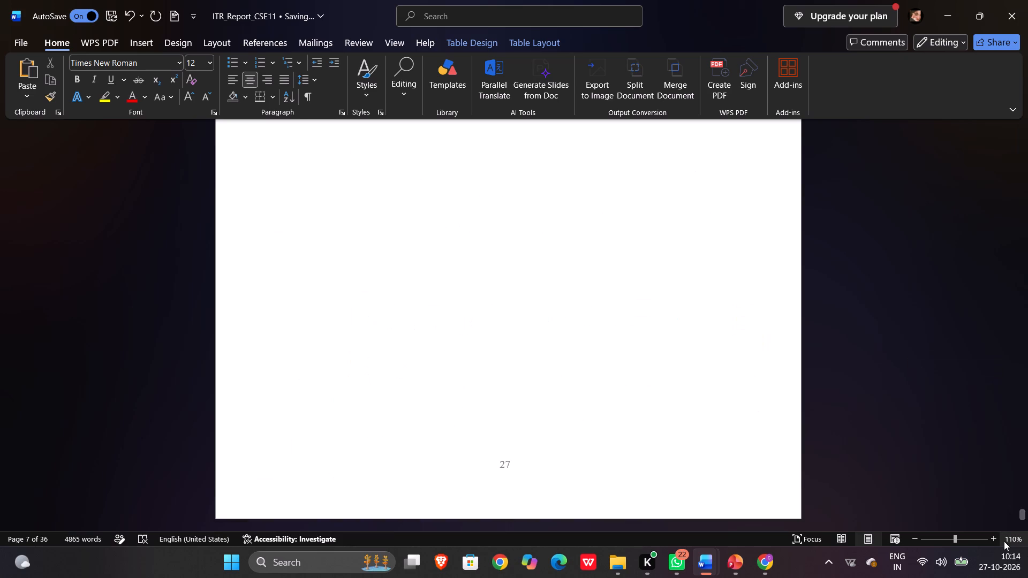
scroll(775, 256, up, 7)
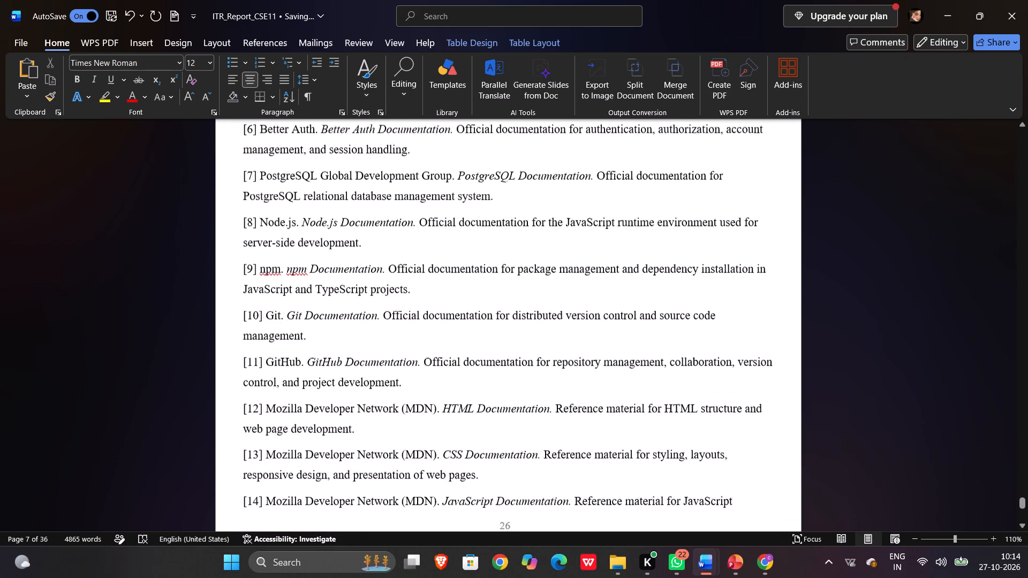
scroll(775, 256, up, 2)
scroll(775, 256, down, 1)
scroll(775, 256, up, 1)
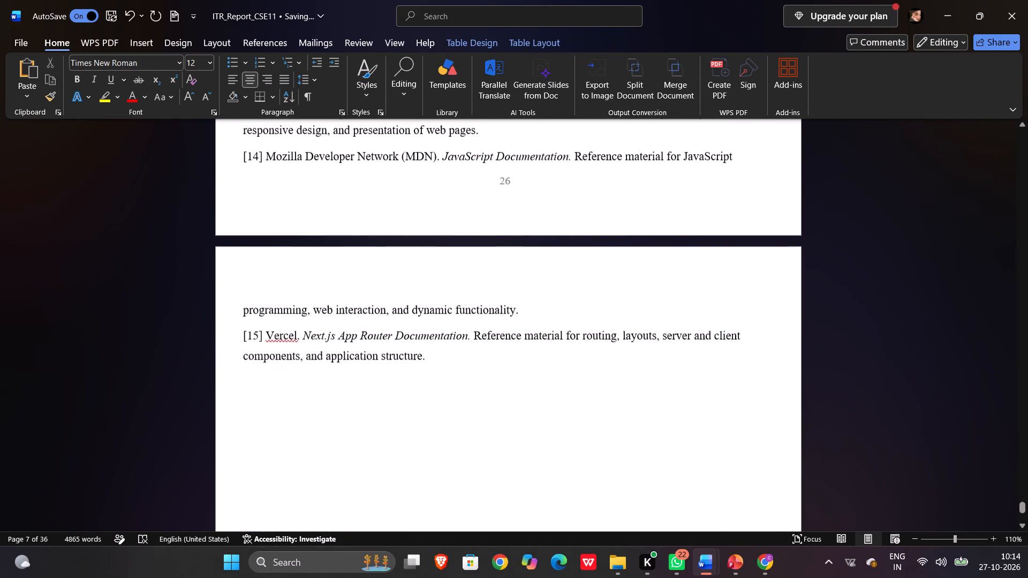
scroll(775, 256, up, 1)
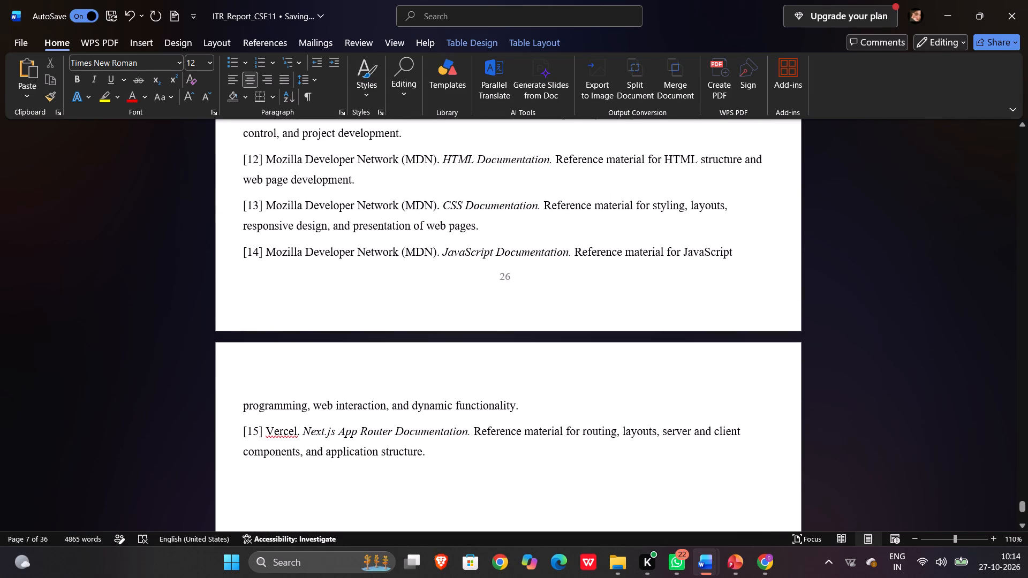
scroll(439, 454, down, 1)
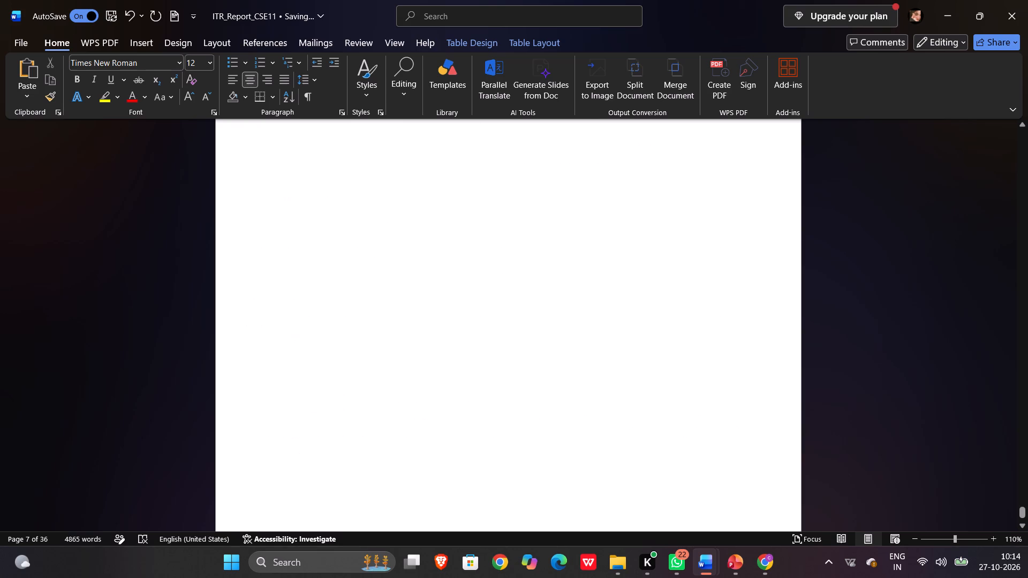
scroll(439, 454, down, 1)
scroll(439, 454, up, 3)
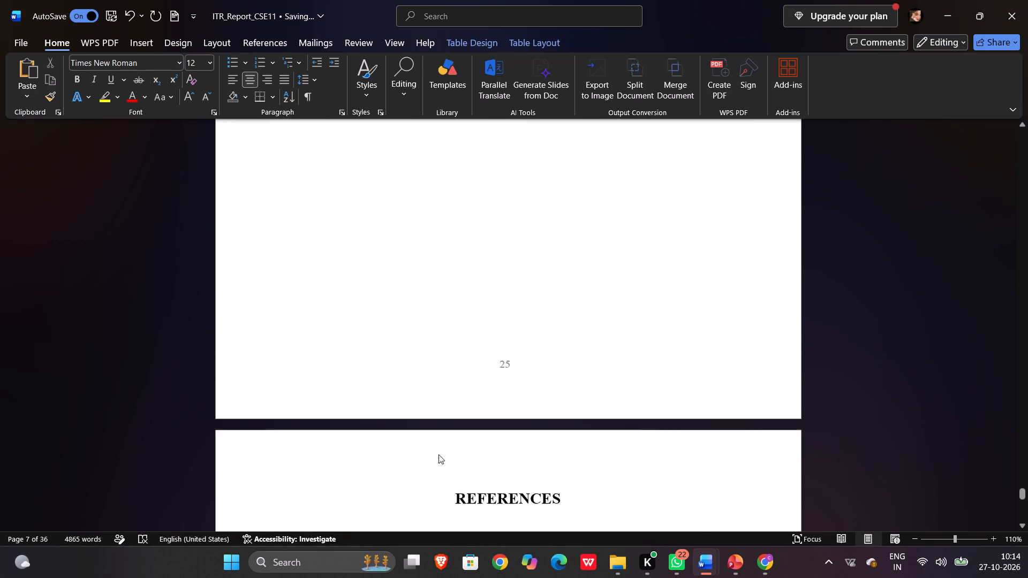
Look back through chapter 5 and chapter 4, checking which pages the sections, conclusion and dashboard snapshots fall on.
scroll(439, 454, up, 16)
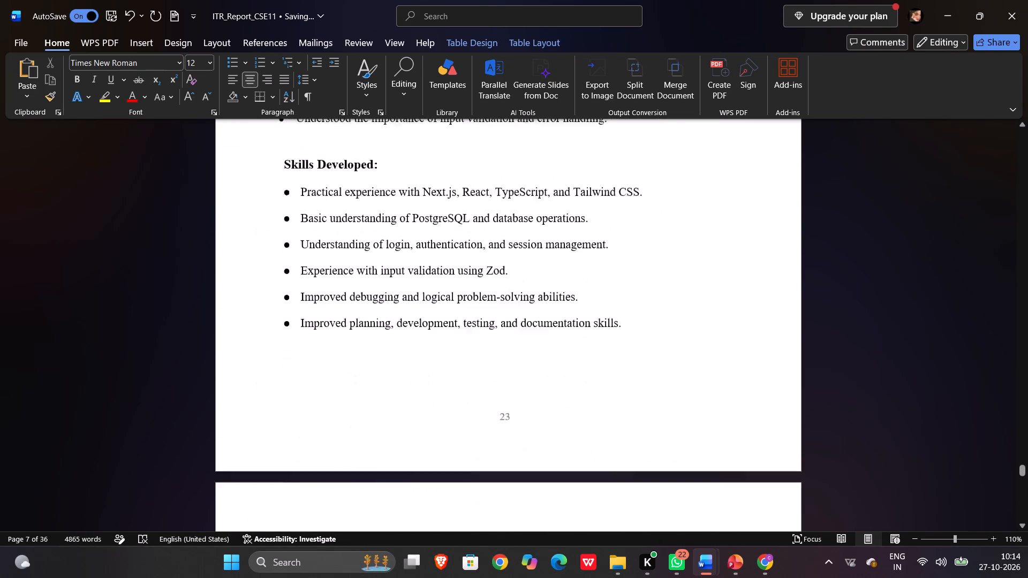
scroll(439, 454, up, 13)
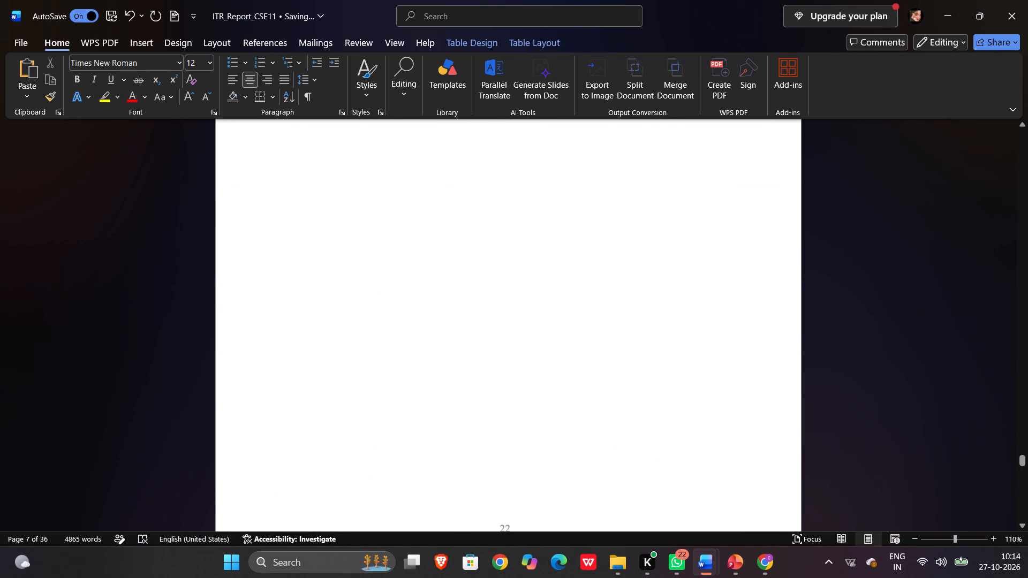
scroll(439, 454, up, 8)
scroll(439, 454, down, 1)
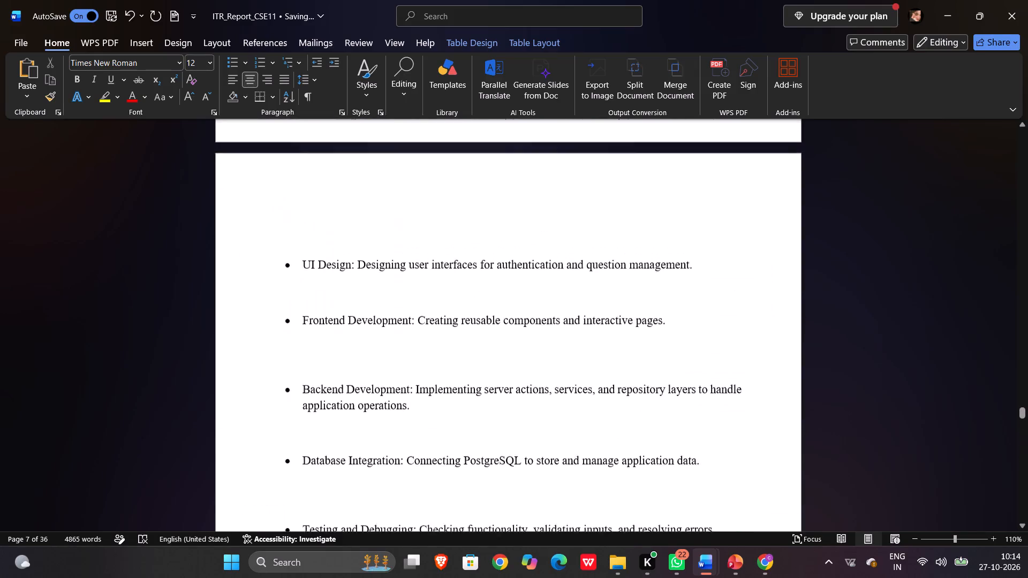
scroll(439, 454, down, 6)
scroll(439, 454, up, 1)
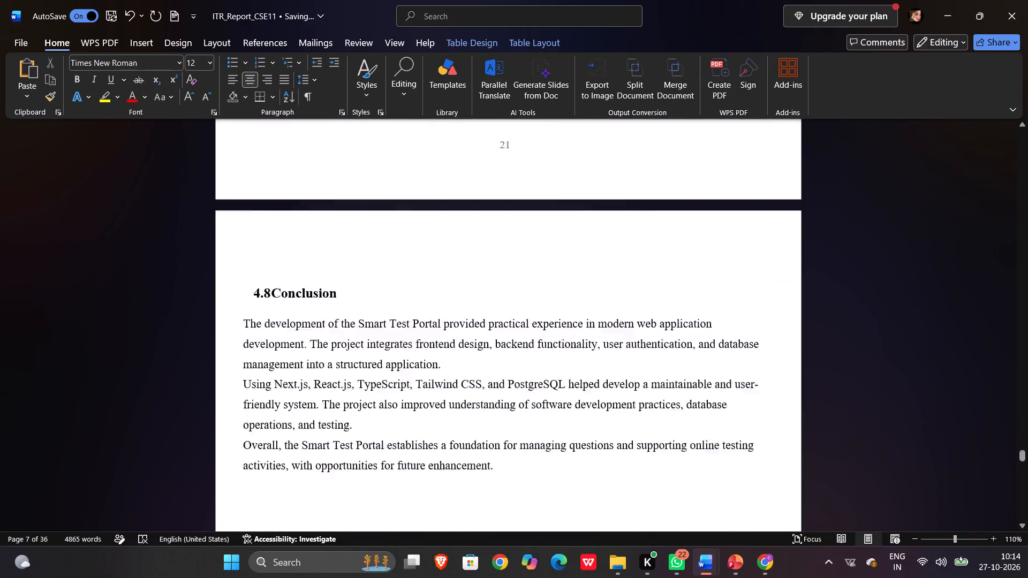
scroll(439, 454, up, 5)
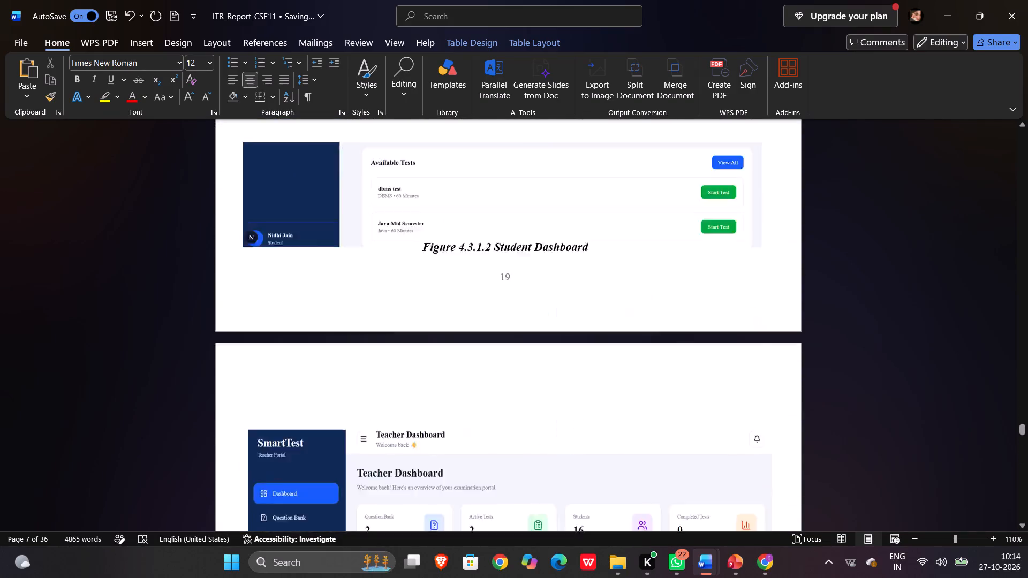
scroll(439, 454, up, 18)
scroll(439, 454, up, 9)
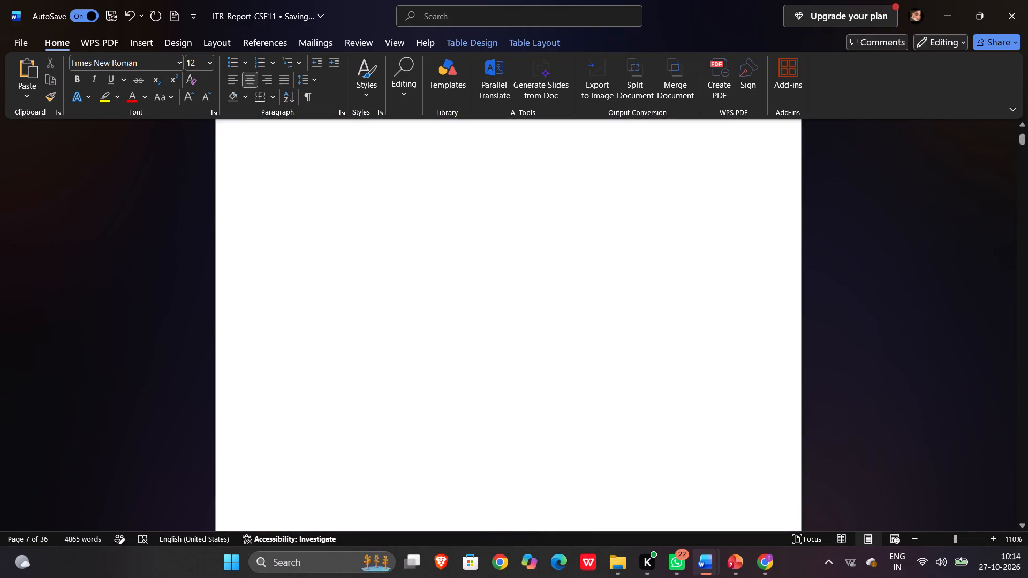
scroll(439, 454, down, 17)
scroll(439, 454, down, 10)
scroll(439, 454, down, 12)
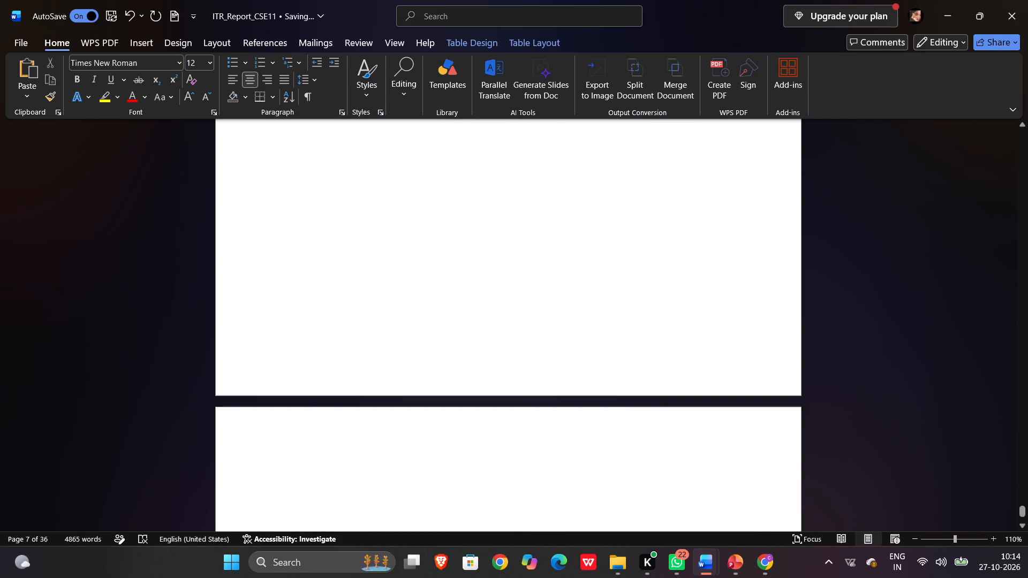
Check the report's final page and its page number, then skim back through the chapters and List of Figures to the cover page.
scroll(509, 406, down, 2)
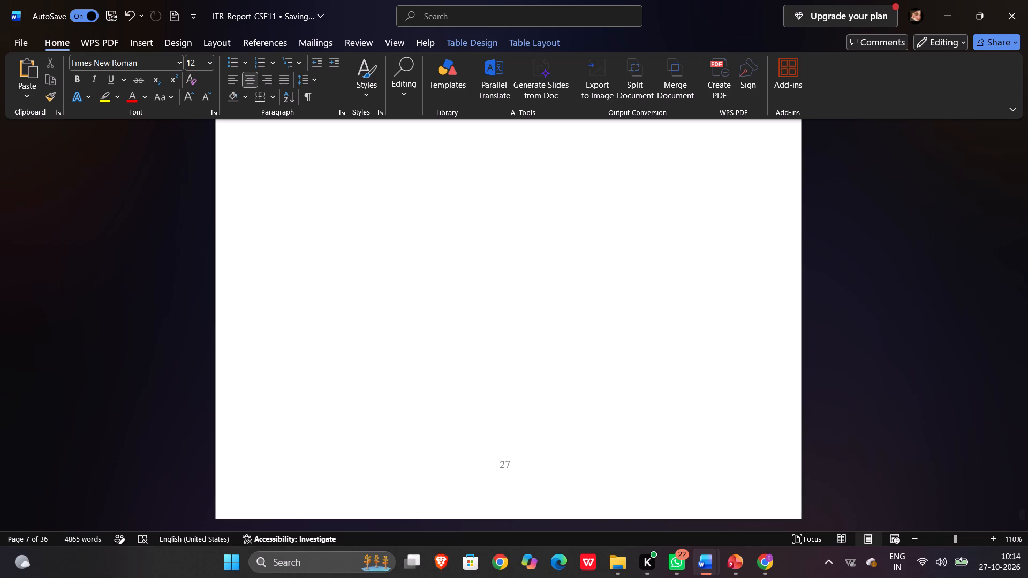
scroll(509, 406, down, 7)
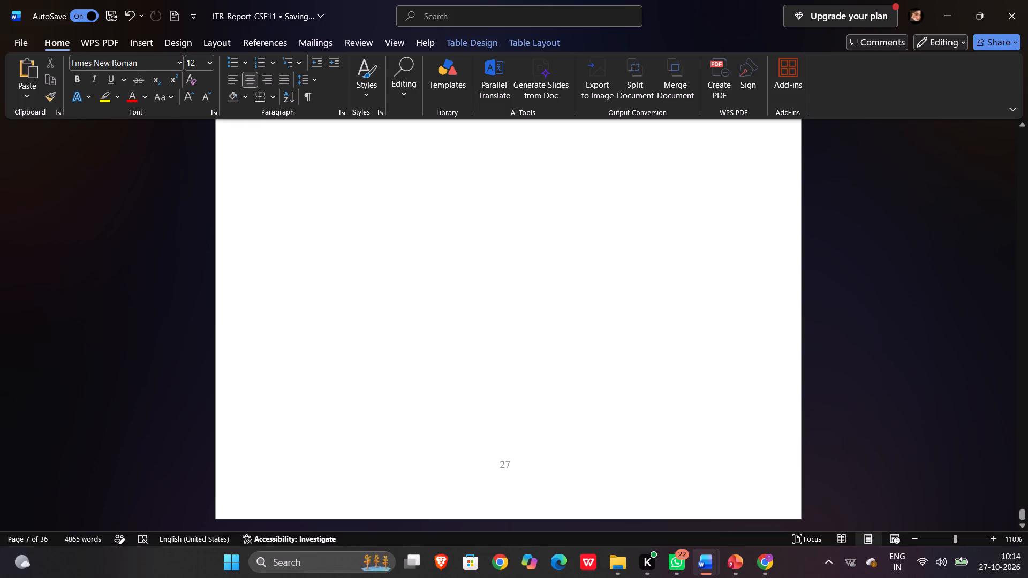
scroll(509, 406, down, 6)
scroll(509, 406, up, 10)
scroll(509, 406, up, 12)
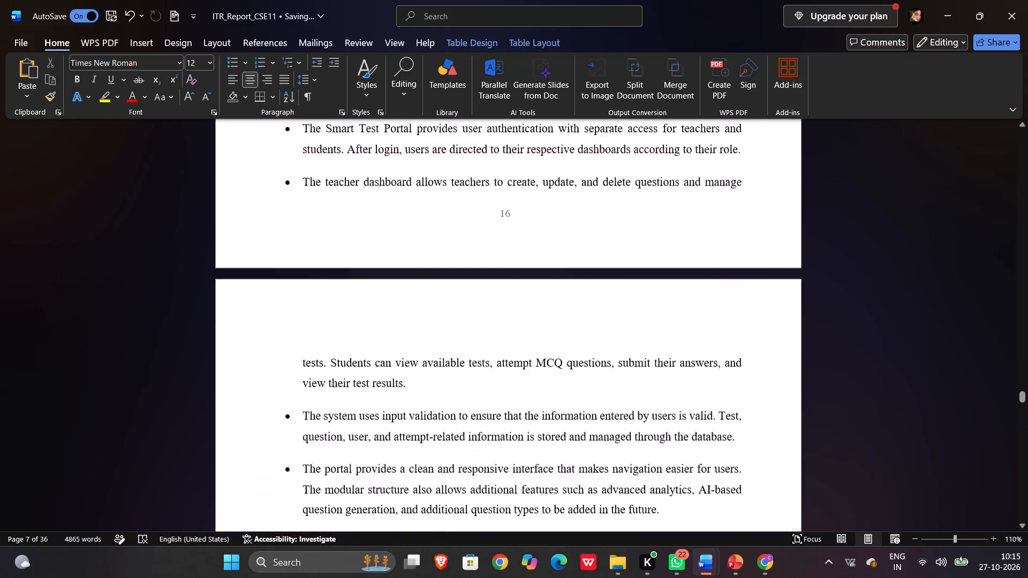
scroll(509, 406, up, 12)
scroll(509, 406, up, 13)
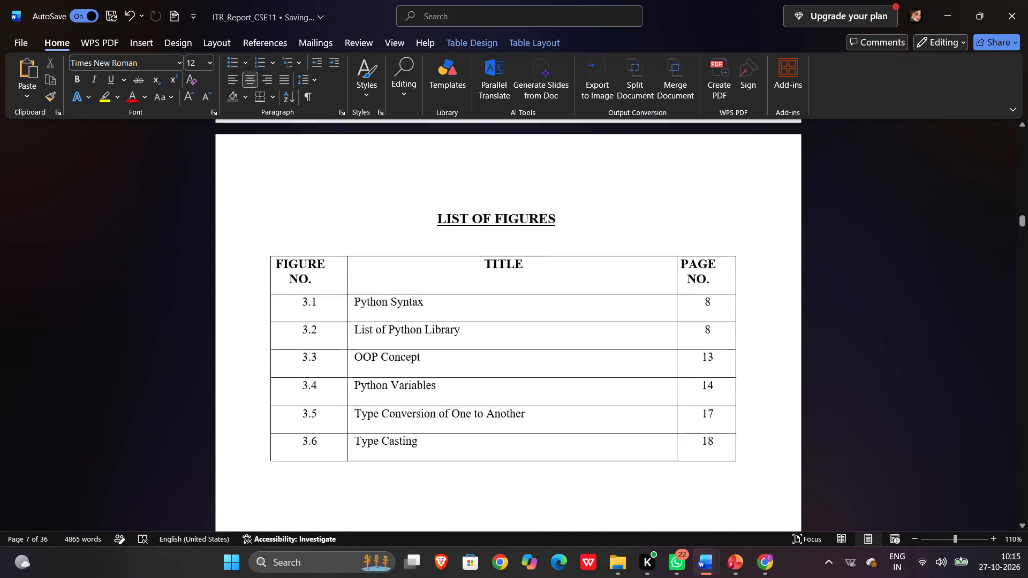
scroll(509, 406, up, 11)
scroll(509, 406, up, 14)
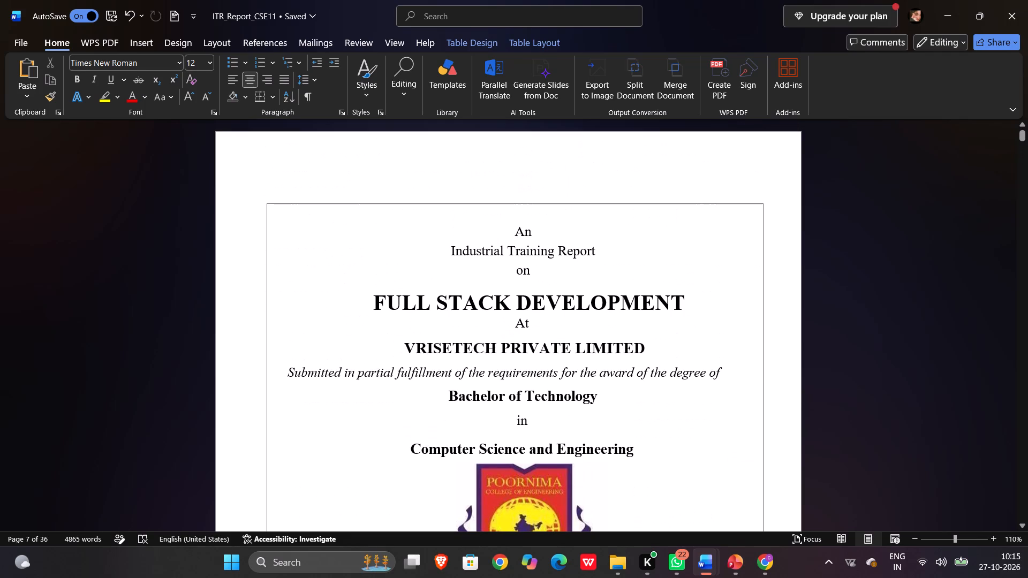
scroll(509, 406, down, 1)
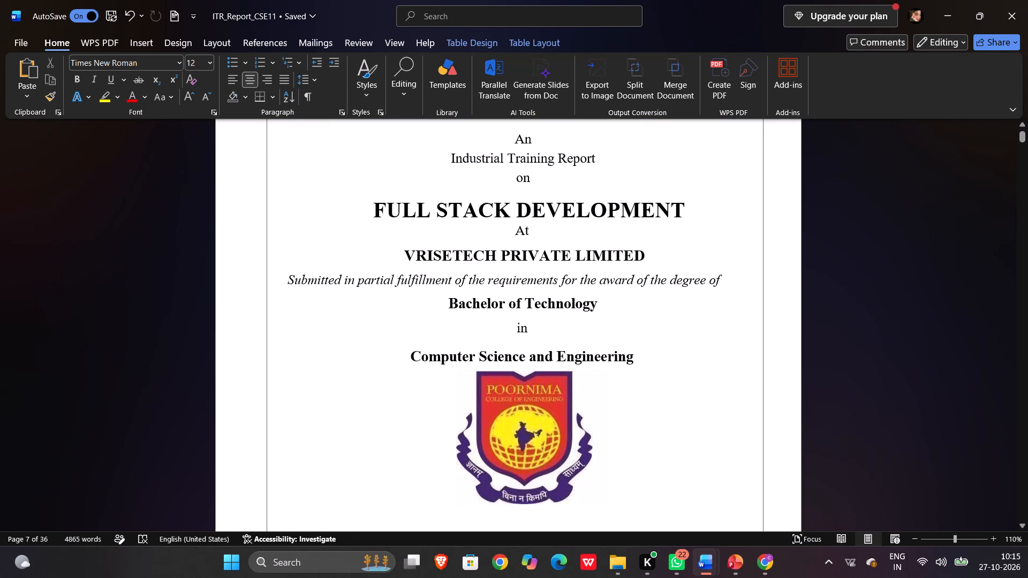
Skim the report from the cover page through the certificates, acknowledgement and table of contents to the start of chapter 1.
click(664, 368)
scroll(664, 368, down, 3)
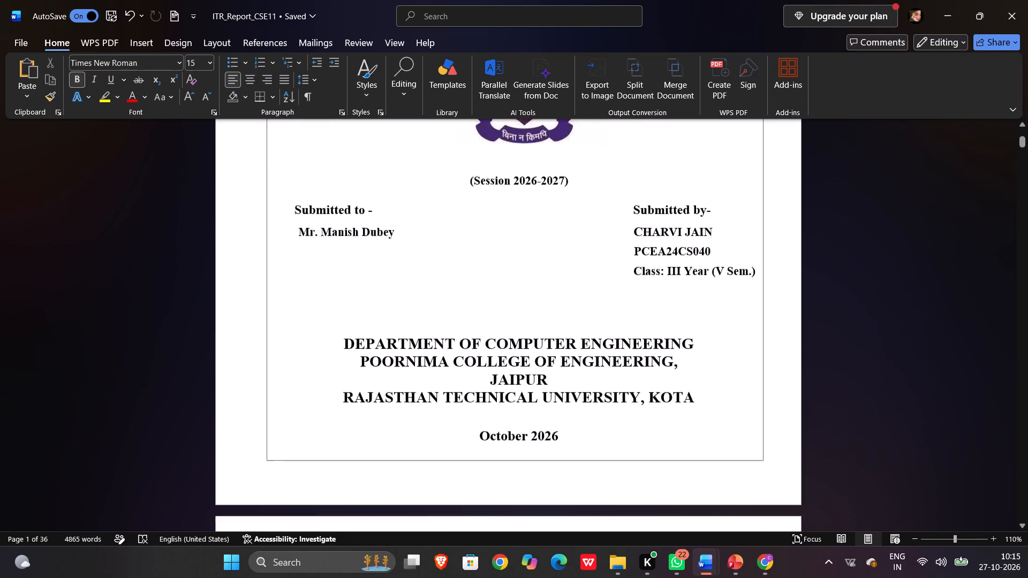
scroll(664, 368, down, 9)
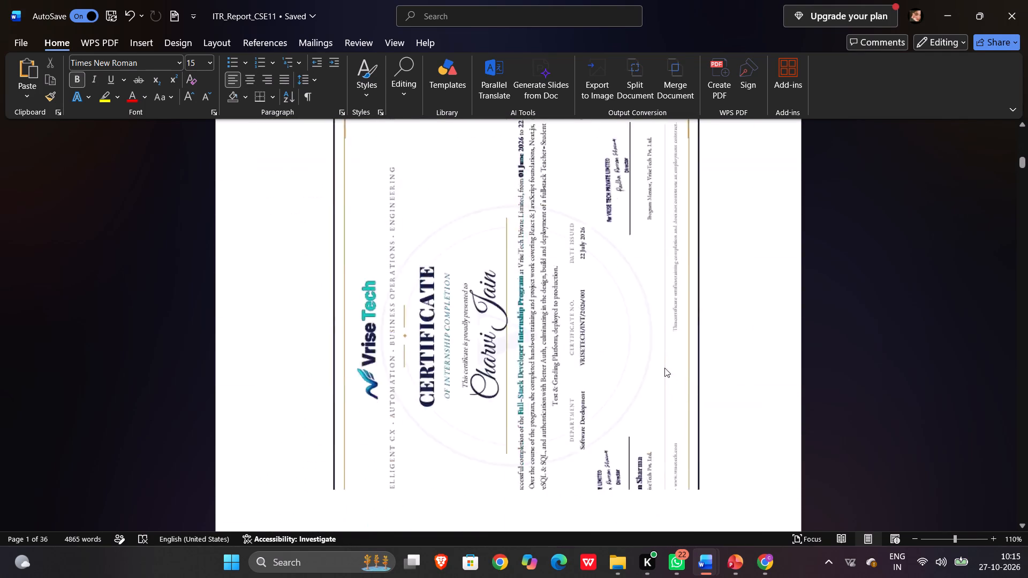
scroll(664, 368, down, 8)
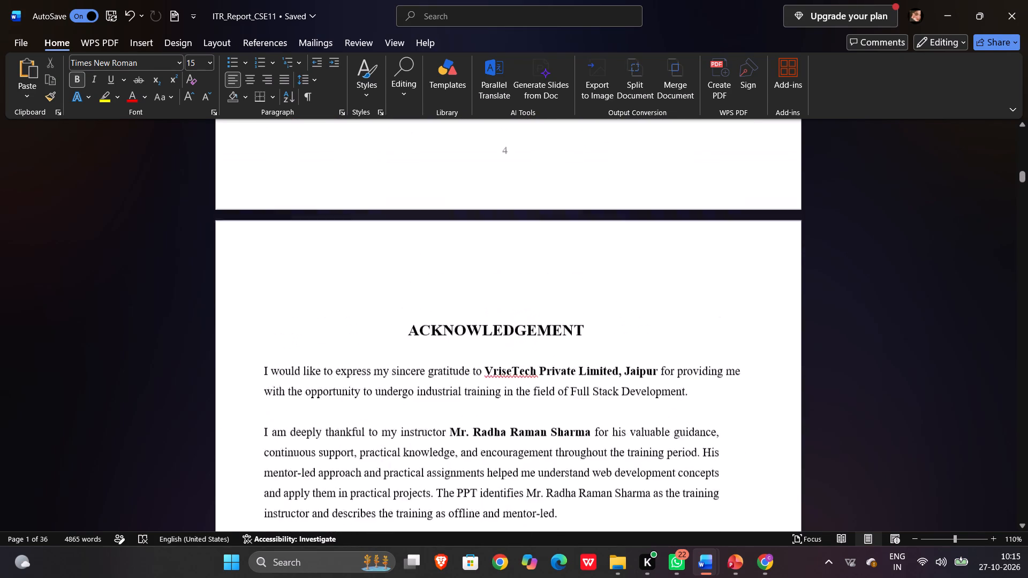
scroll(664, 368, down, 6)
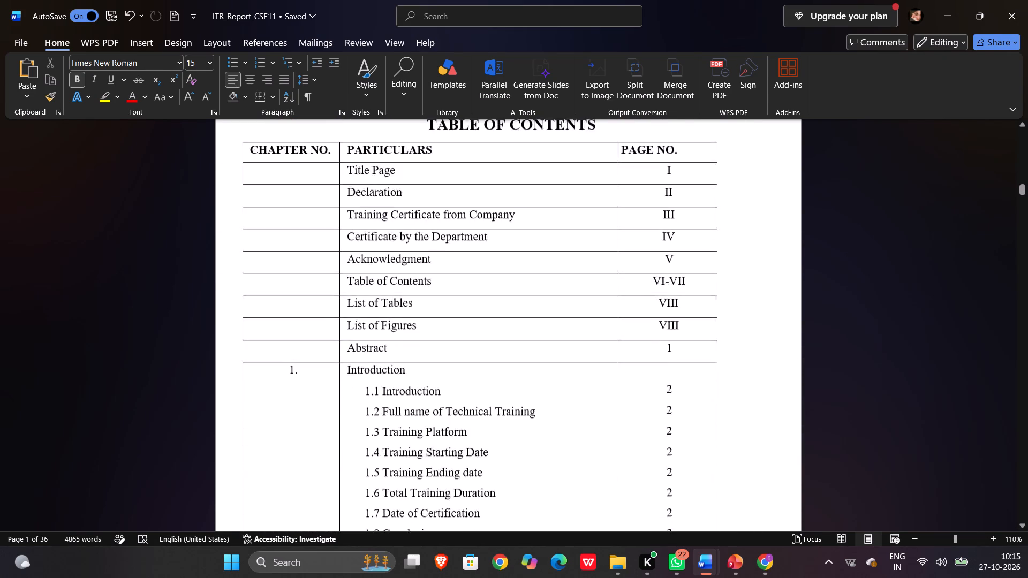
scroll(664, 368, down, 9)
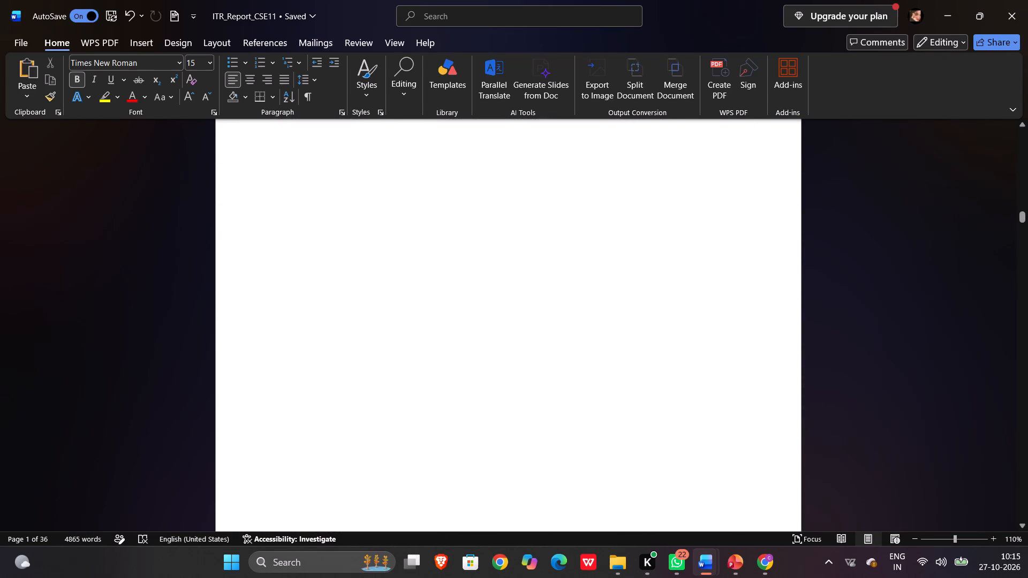
scroll(664, 368, down, 6)
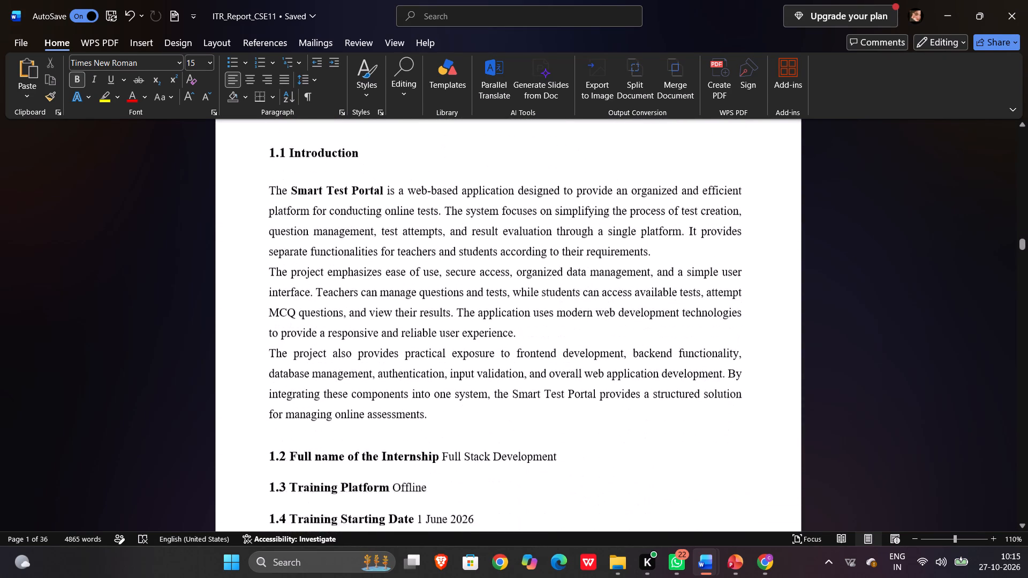
scroll(664, 368, up, 1)
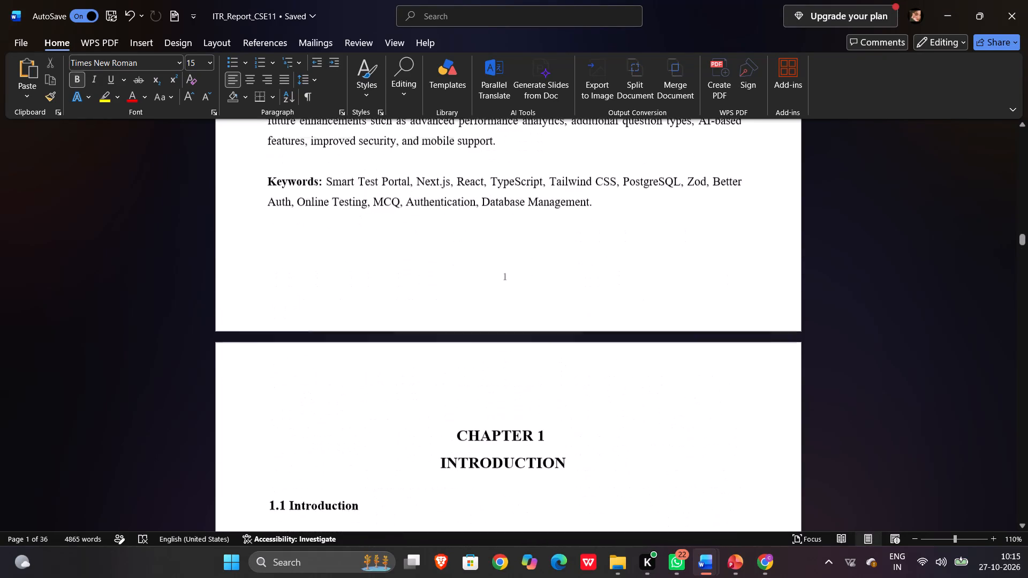
scroll(664, 368, up, 1)
scroll(664, 368, down, 2)
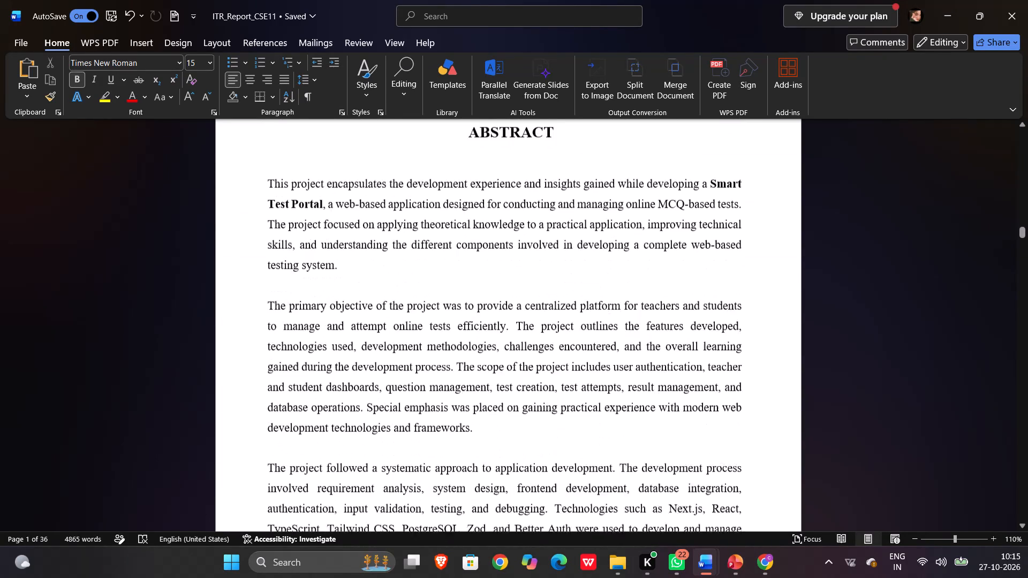
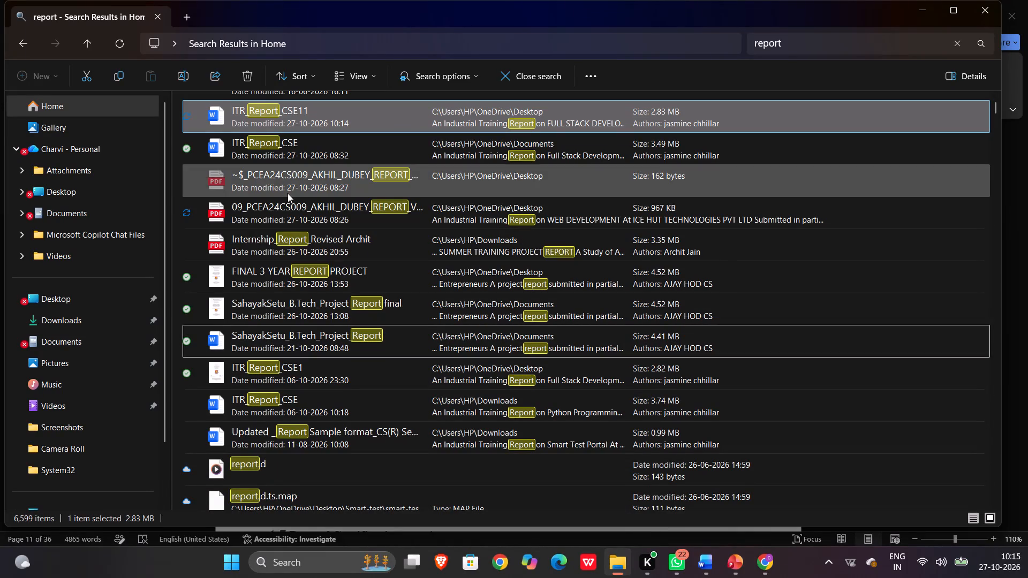
Open the V Semester web development training report PDF, stored on the Desktop, from the File Explorer search results.
click(298, 204)
key(Return)
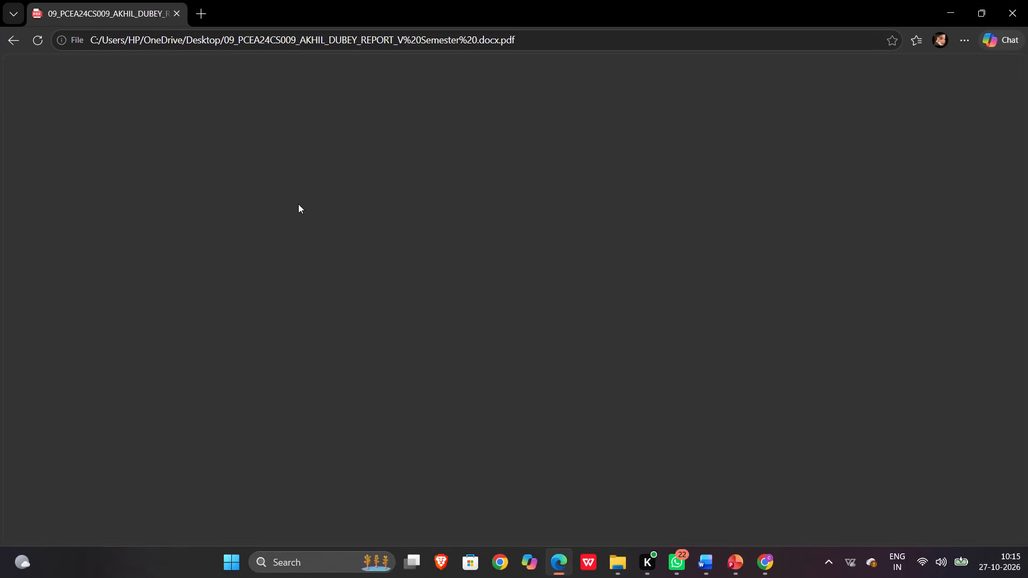
Skim the PDF version of the report from the declaration through chapters 1 and 2 to the JavaScript section of chapter 3.
scroll(483, 343, down, 8)
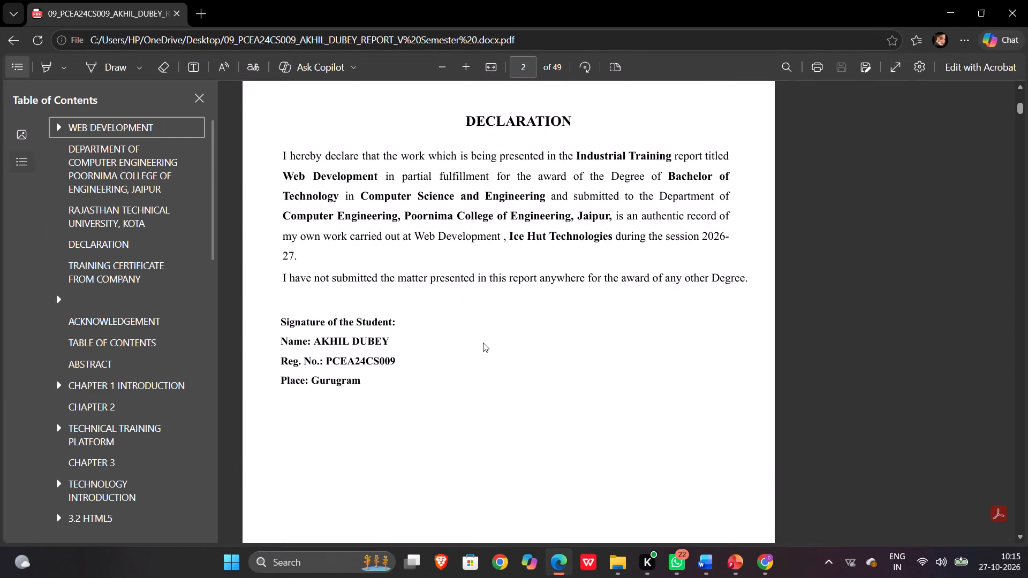
scroll(483, 343, down, 14)
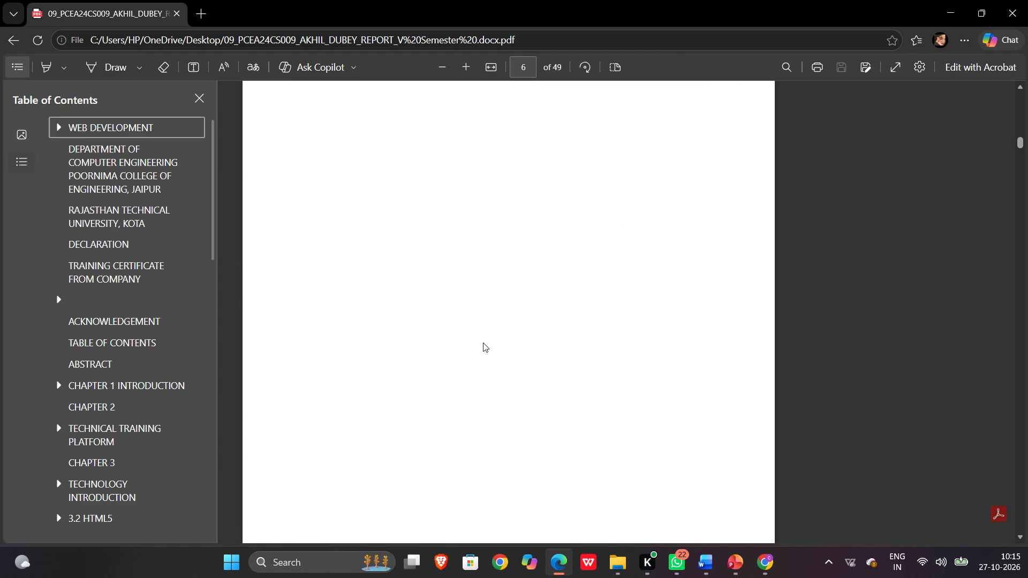
scroll(483, 343, down, 13)
scroll(483, 343, down, 13)
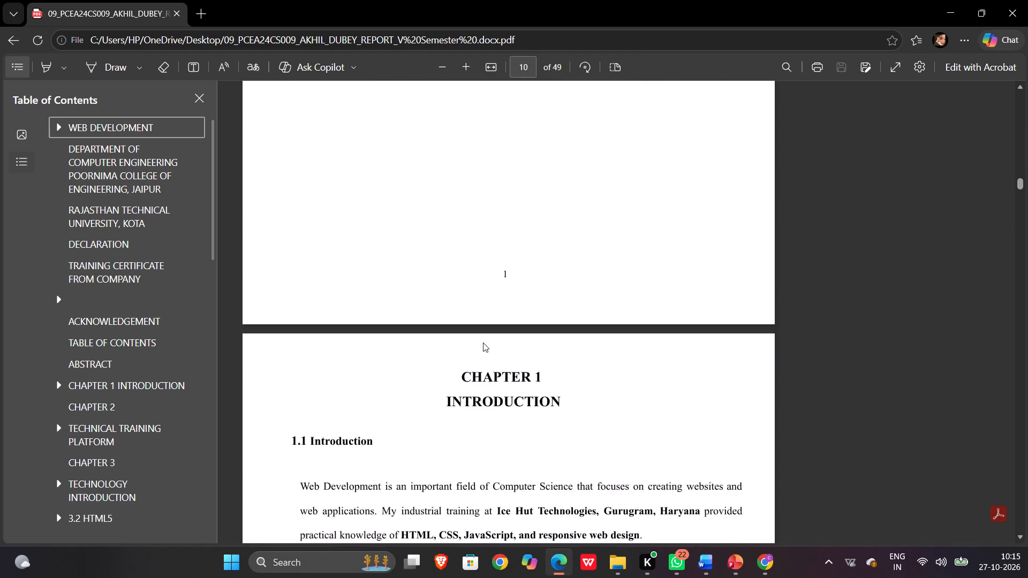
scroll(483, 343, down, 19)
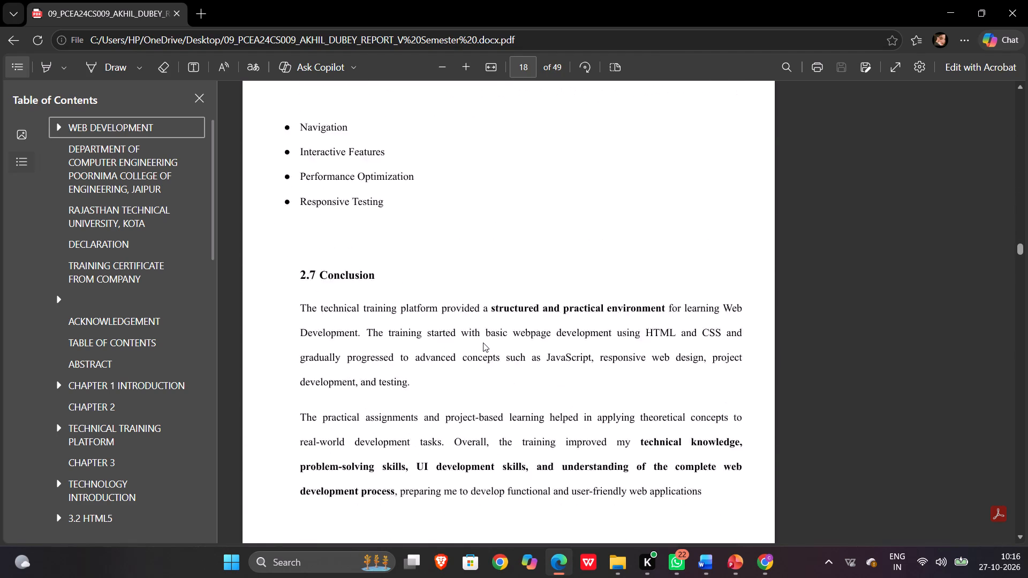
scroll(483, 343, down, 11)
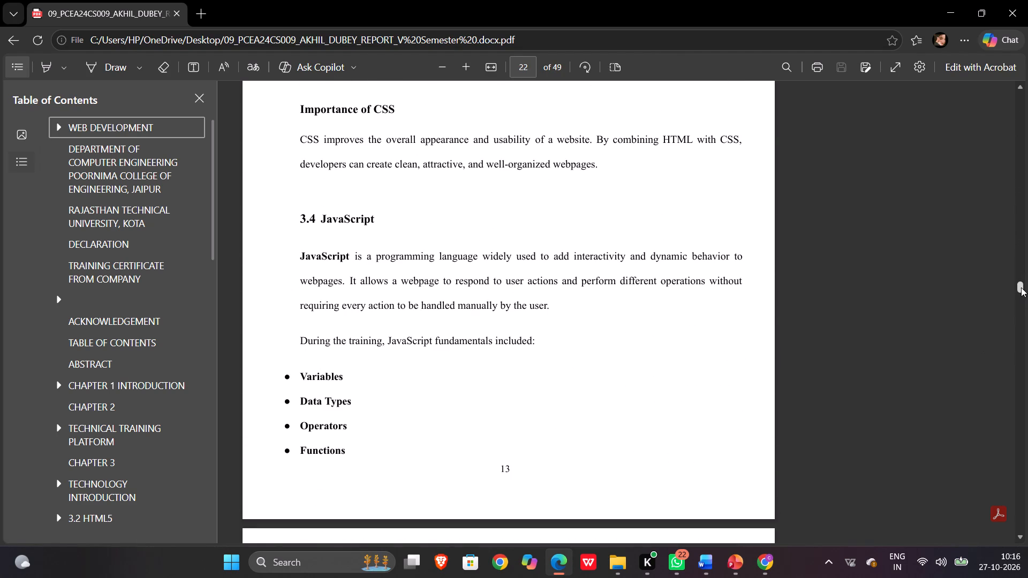
Check the PDF's closing references and chapter 4 snapshots, then look over the cover page and the JavaScript topics in chapter 3.
drag(1022, 290, 1016, 554)
scroll(625, 418, up, 9)
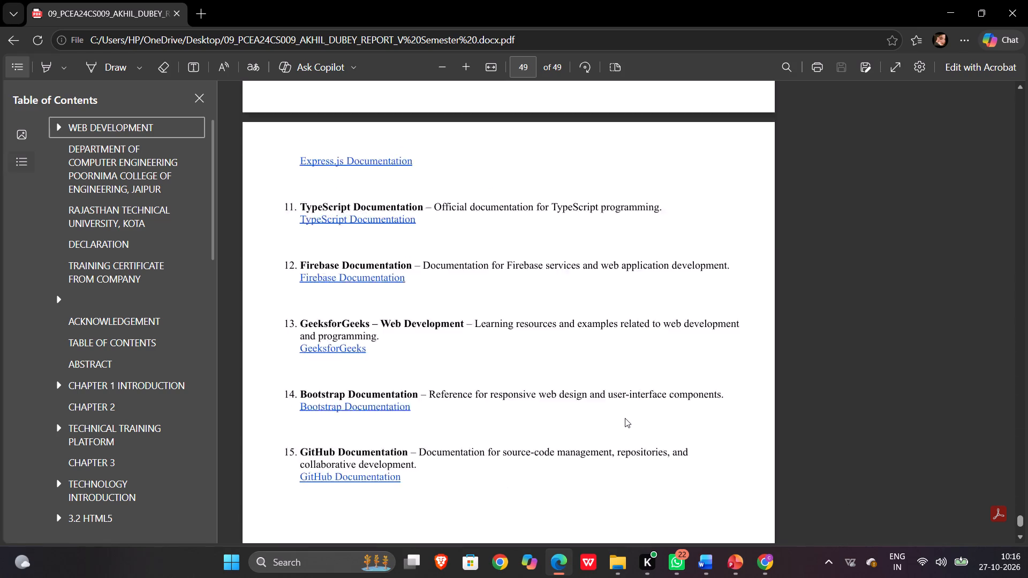
scroll(625, 418, up, 20)
scroll(625, 418, up, 3)
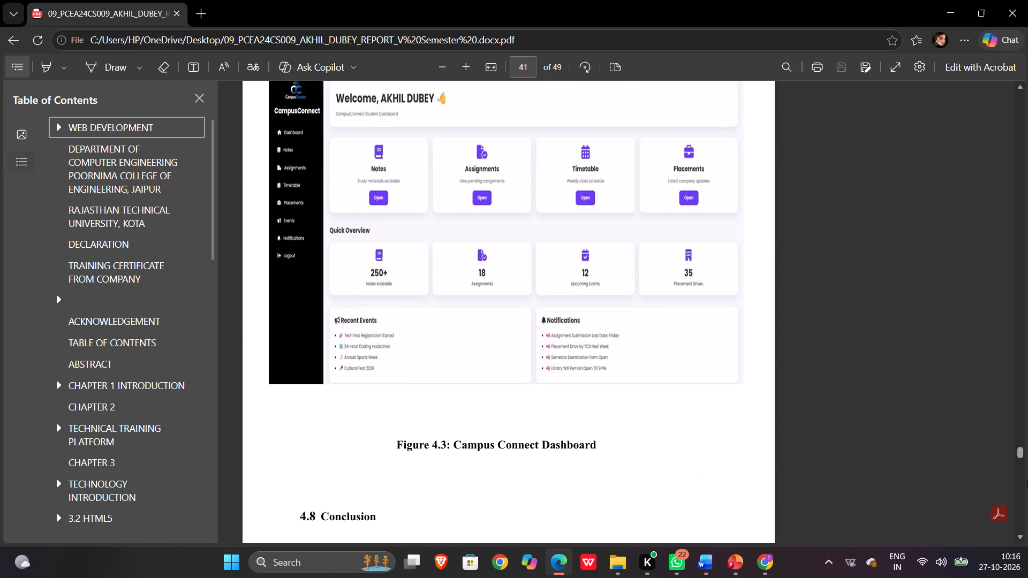
click(1024, 452)
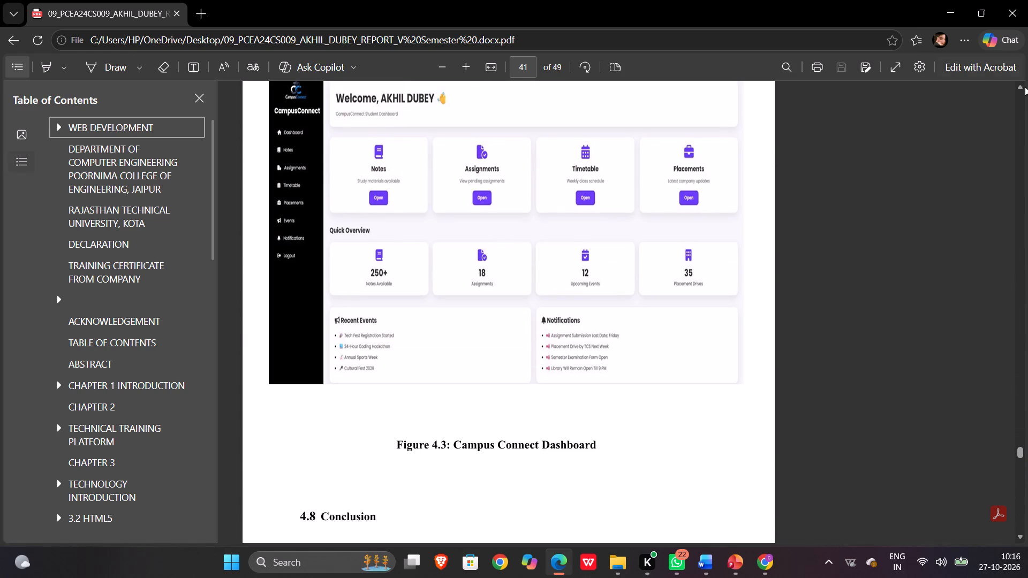
triple_click(1022, 88)
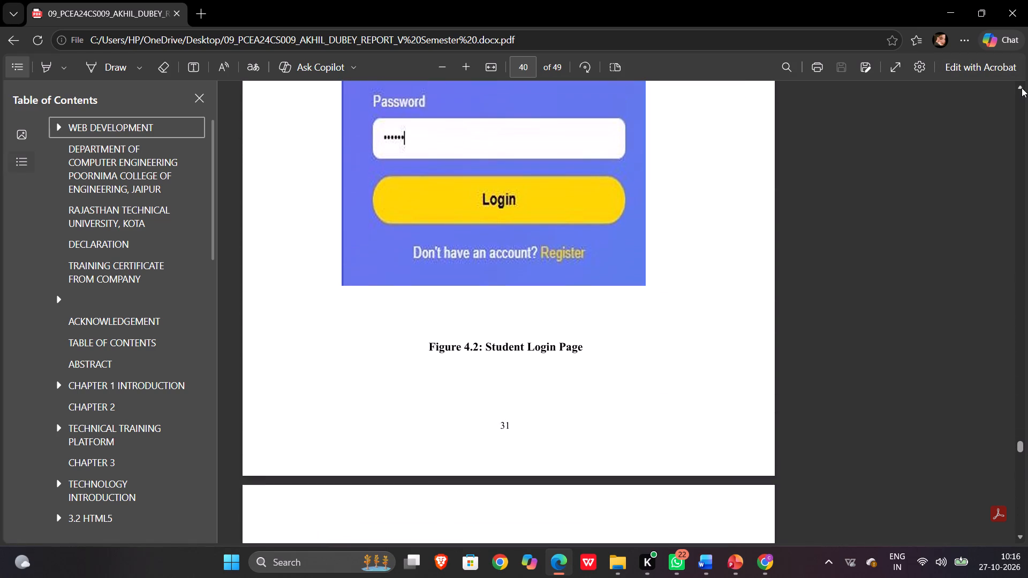
drag(1020, 443, 1001, 94)
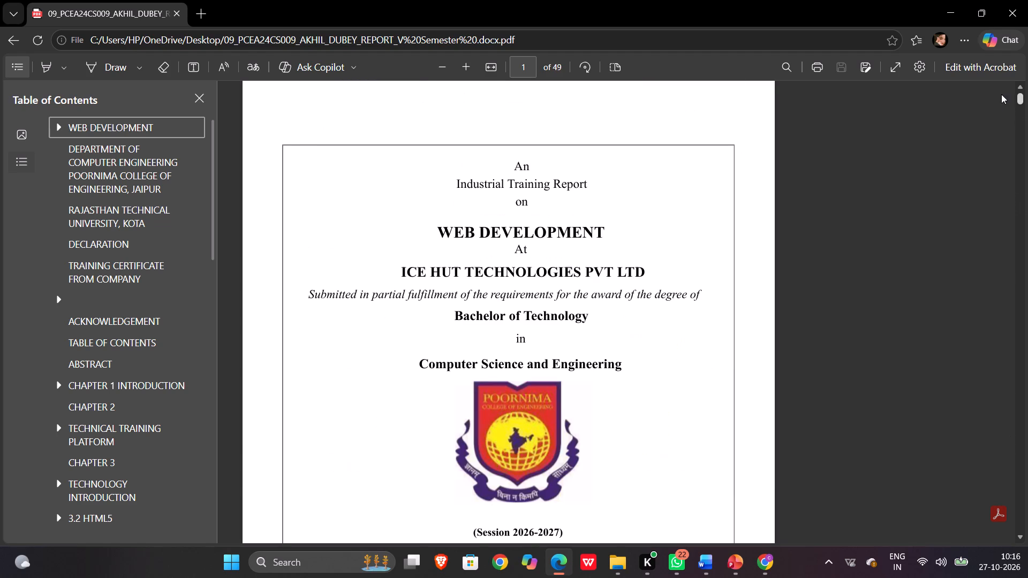
drag(1001, 94, 1000, 41)
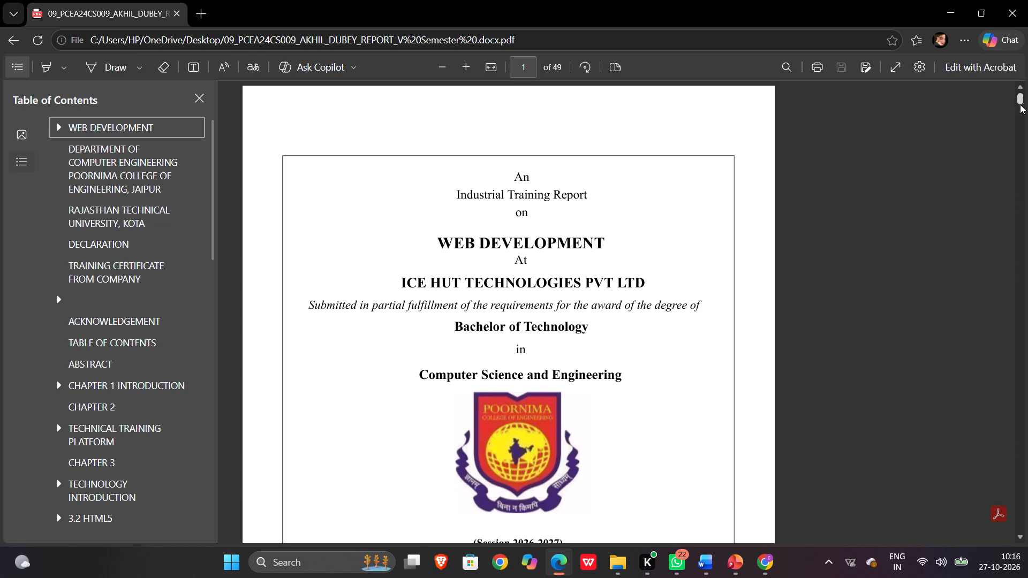
drag(1019, 95, 1027, 287)
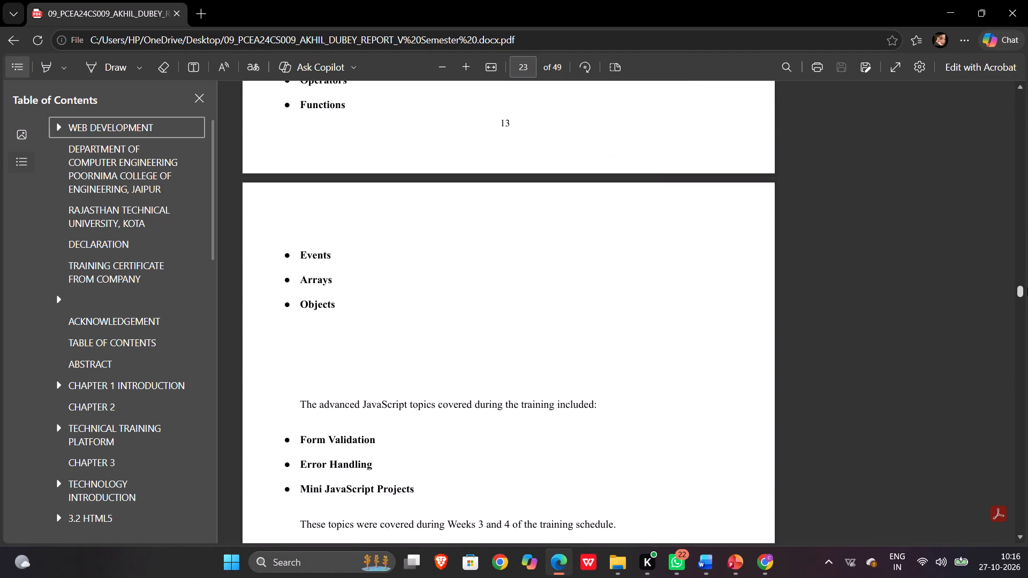
Switch to the ITR_Report_CSE11 document in Word and try to select the footer page number below section 1.8 Conclusion.
click(595, 522)
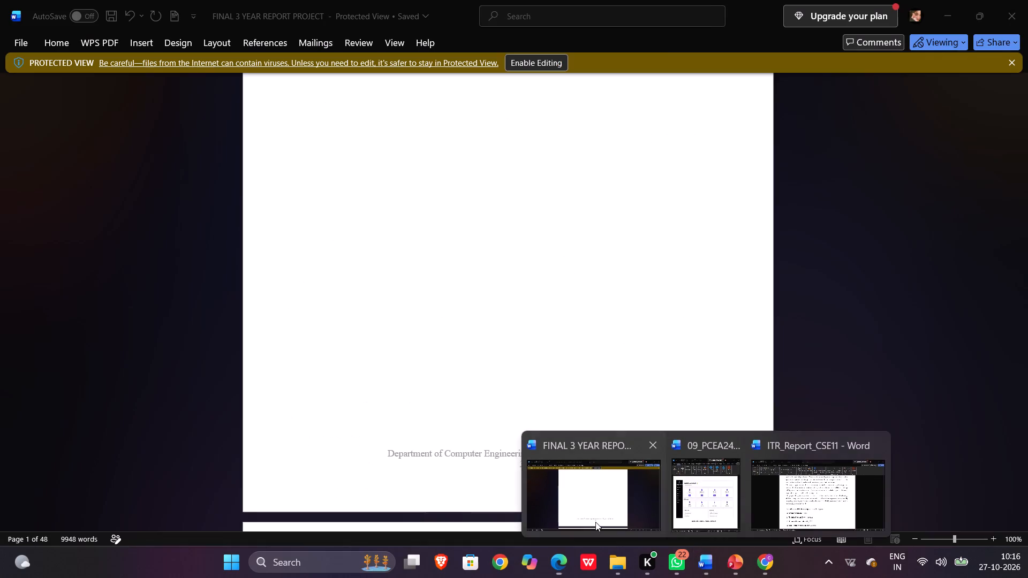
click(530, 463)
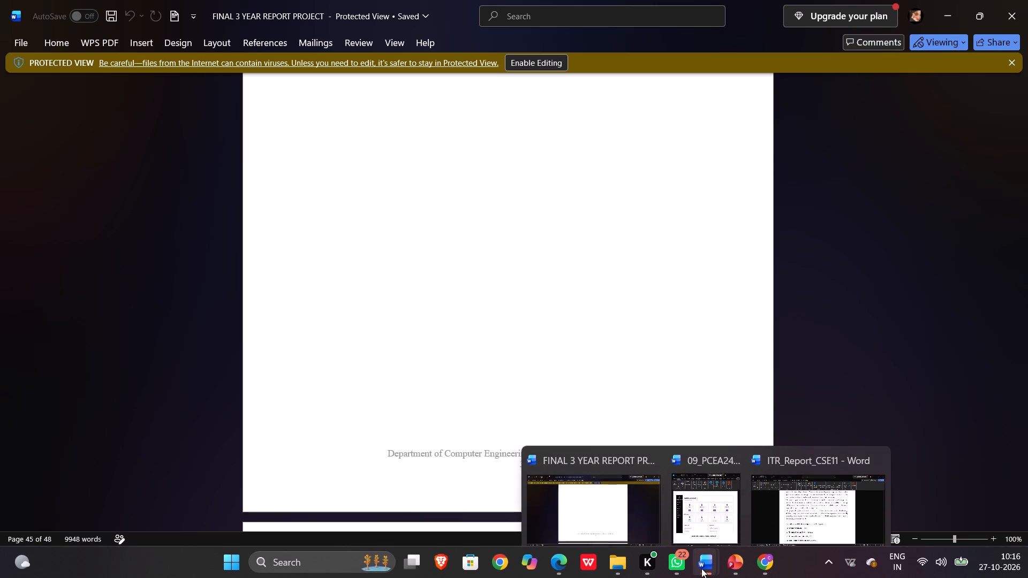
click(704, 511)
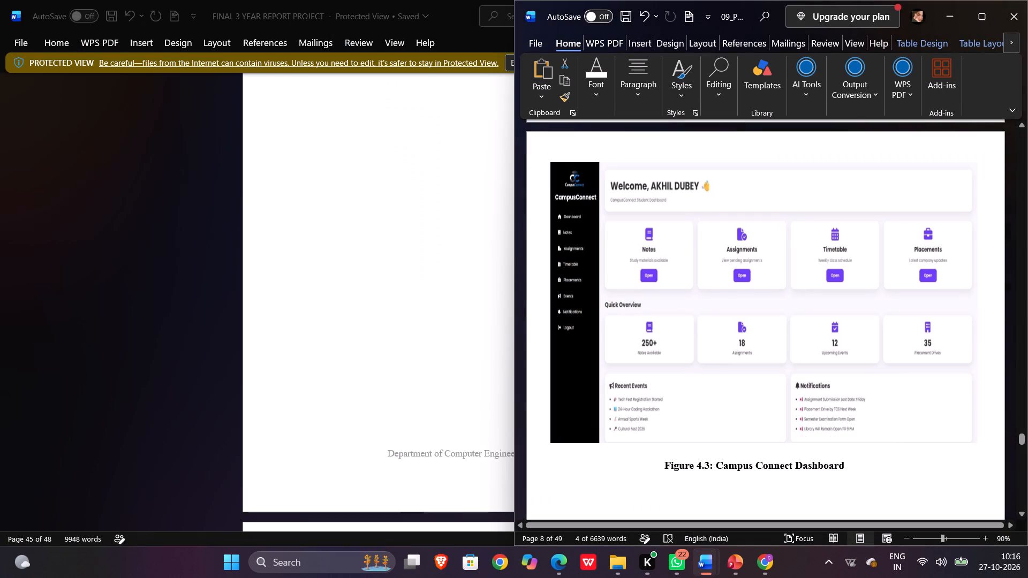
click(781, 513)
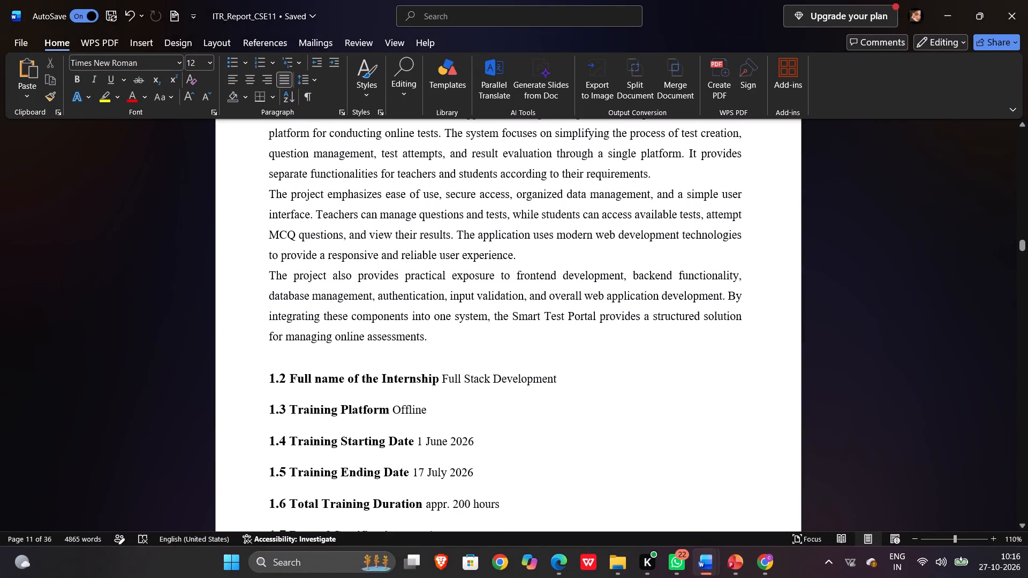
scroll(477, 402, down, 2)
click(506, 236)
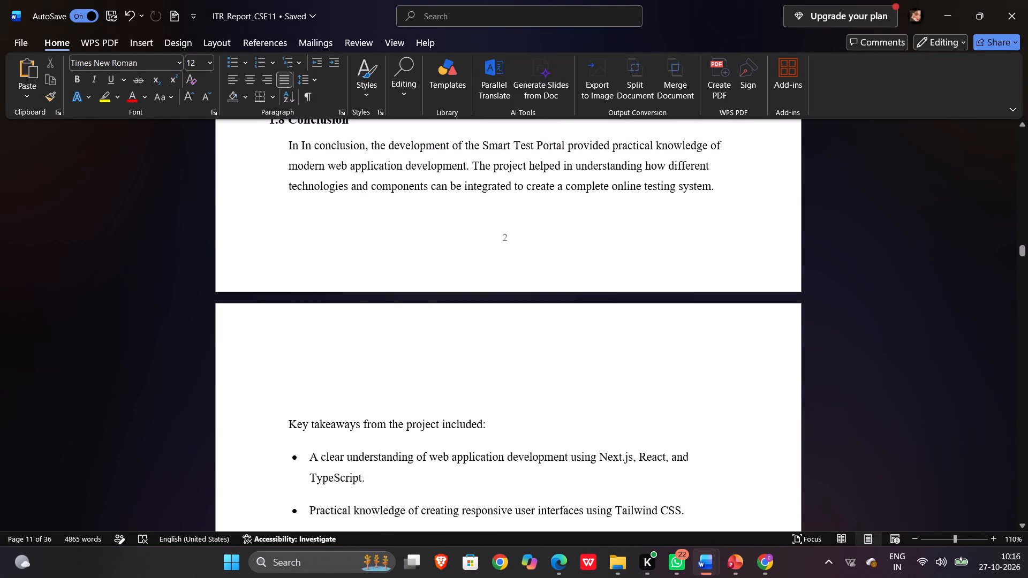
click(517, 238)
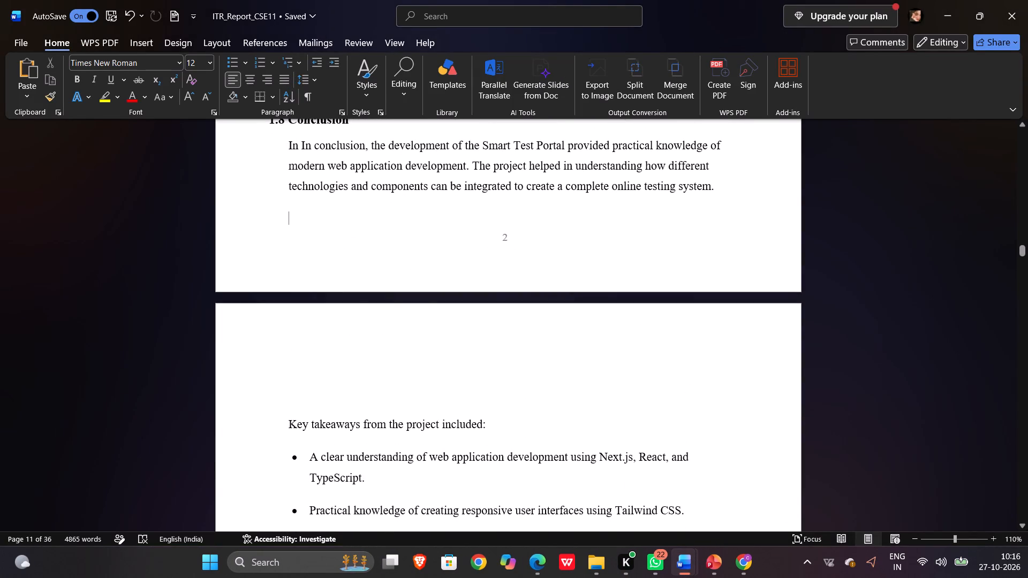
drag(511, 236, 497, 236)
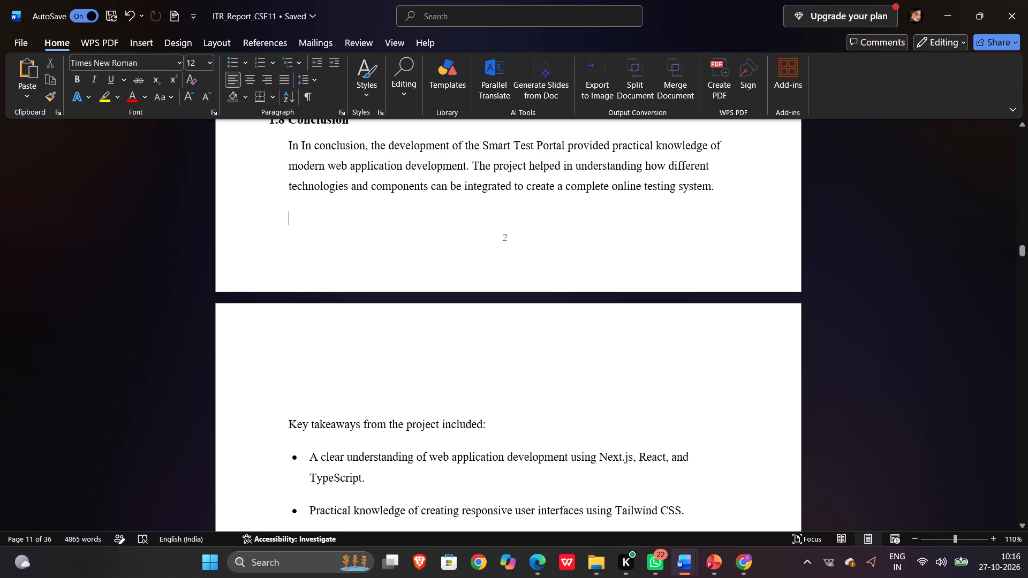
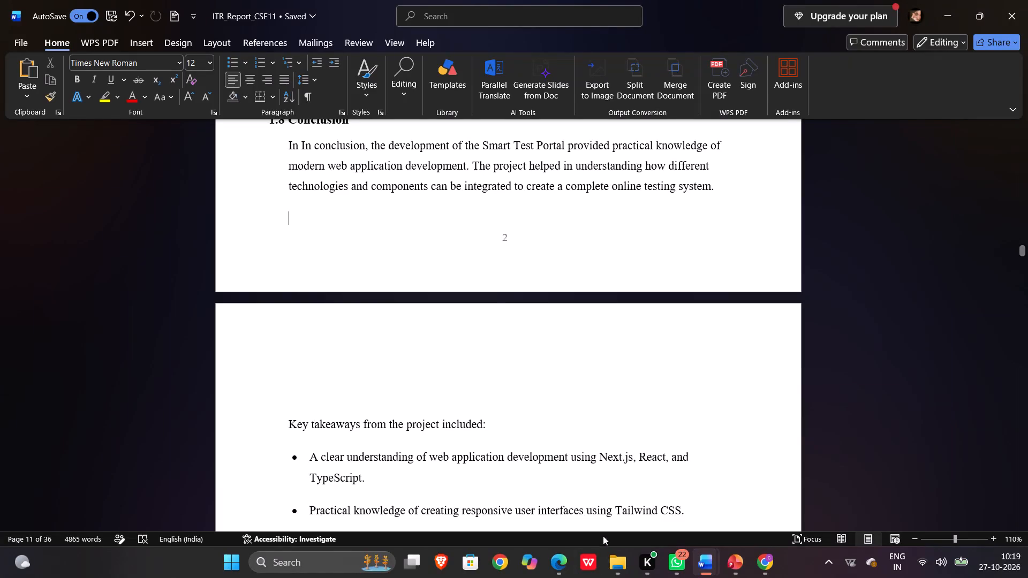
Switch to File Explorer, search the Home files for "research" and open the Research paper DIP Word document.
click(613, 571)
scroll(251, 351, up, 6)
click(782, 44)
key(BackSpace)
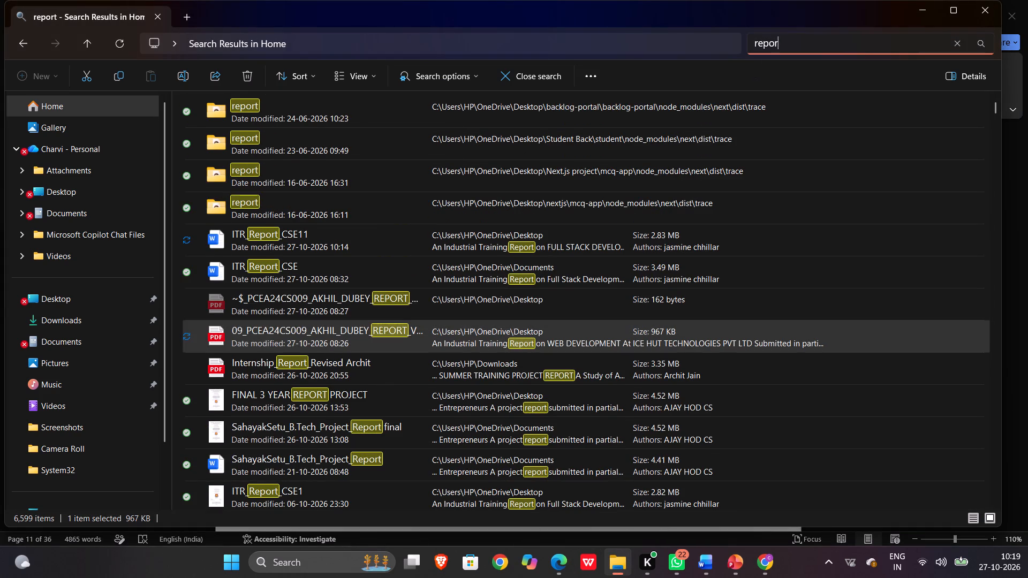
key(BackSpace)
key(BackSpace)
key(BackSpace)
text(search)
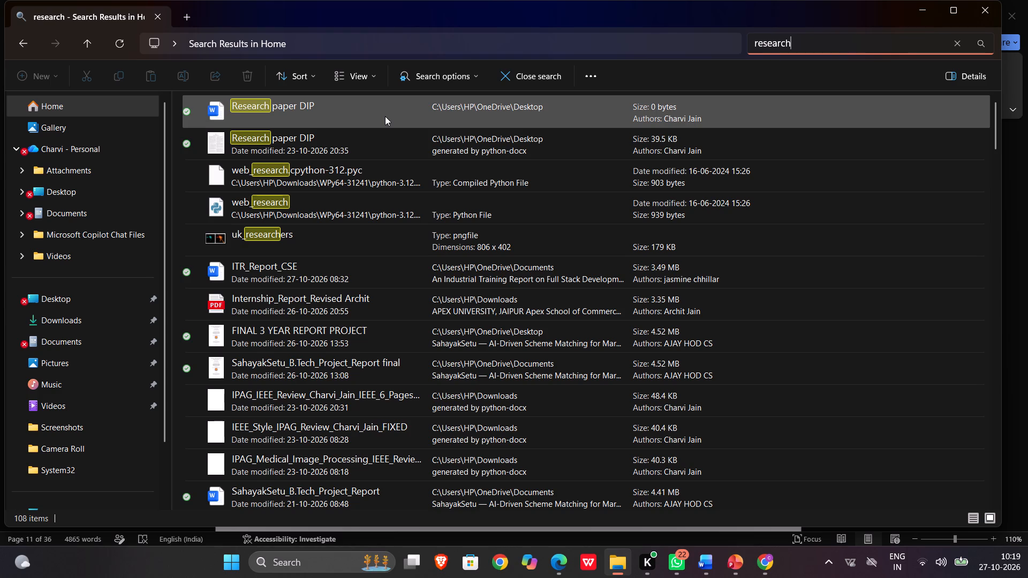
click(343, 115)
key(Return)
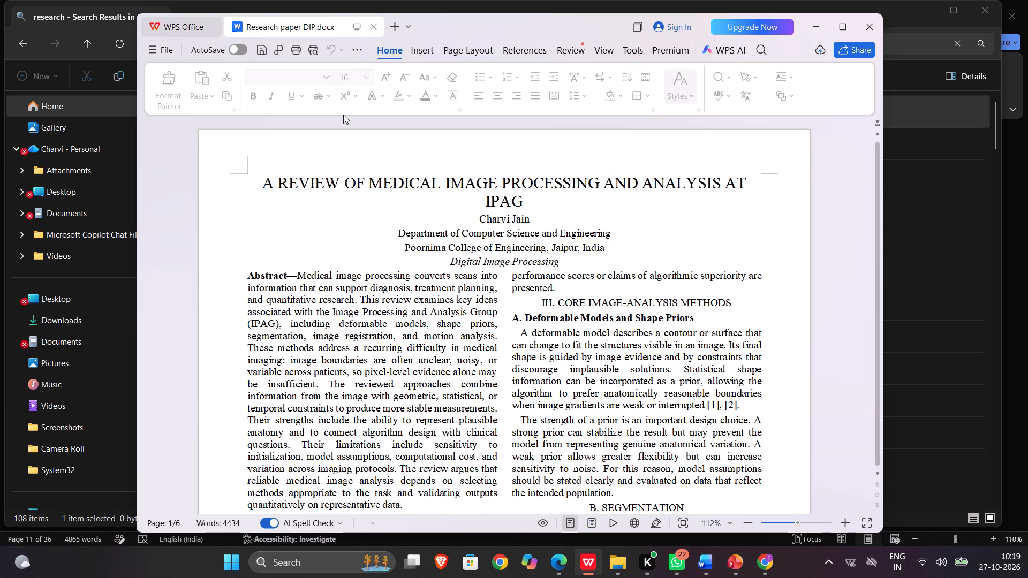
Skim the medical image processing paper's two-column pages, return to its title page and close the document.
scroll(445, 250, down, 3)
scroll(590, 381, down, 4)
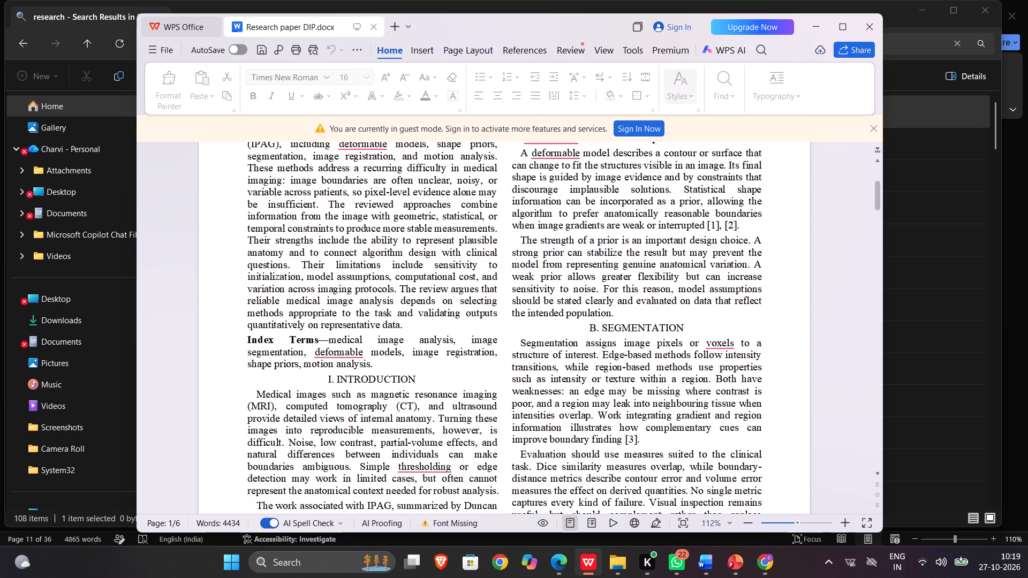
scroll(590, 381, down, 20)
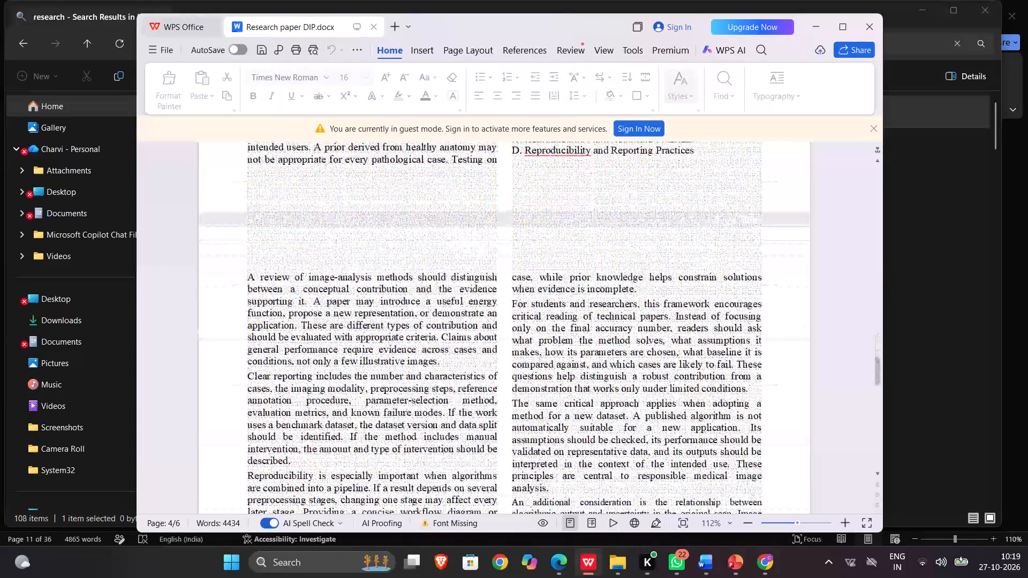
scroll(590, 381, down, 11)
scroll(590, 381, up, 15)
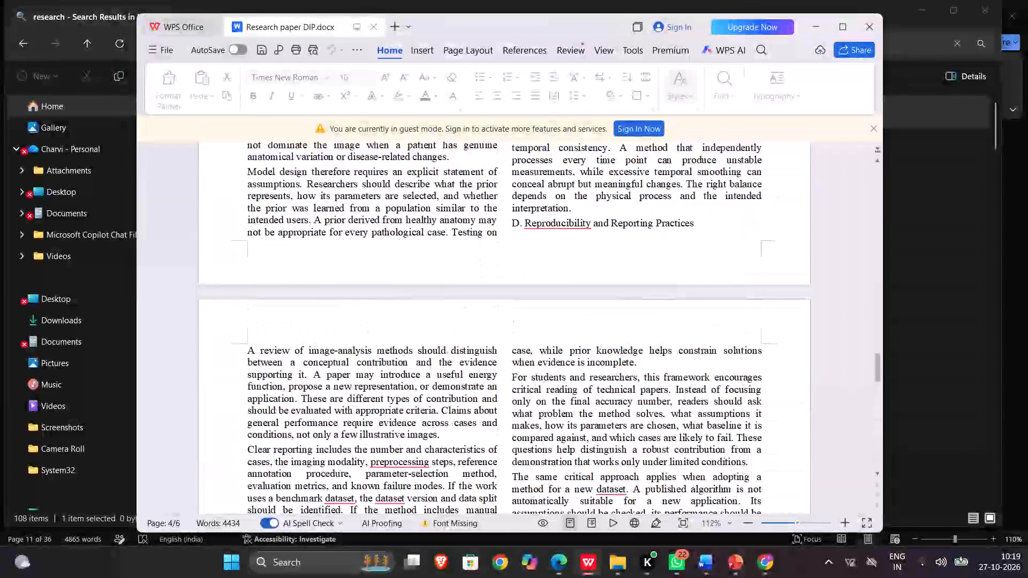
scroll(590, 381, up, 14)
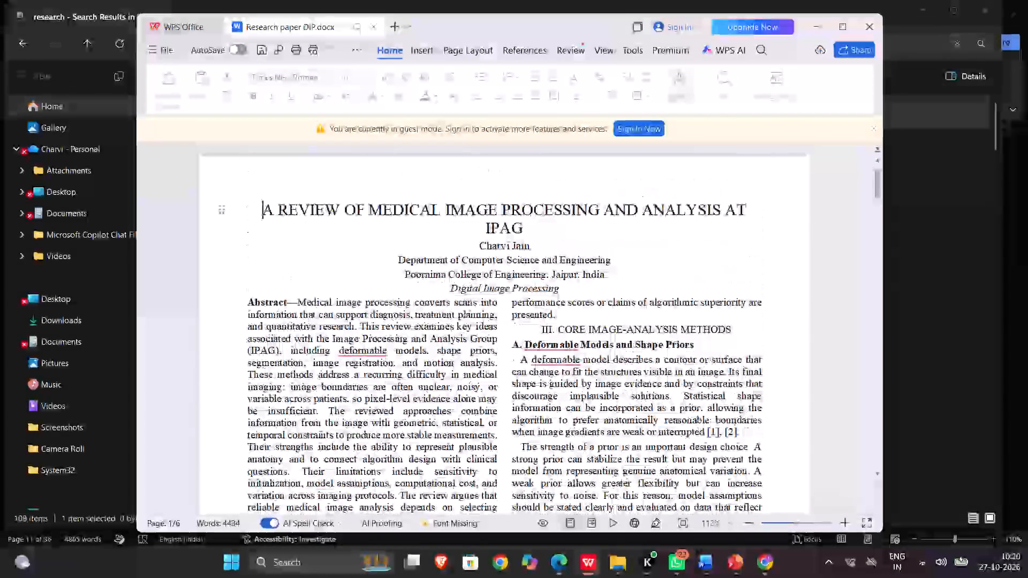
click(861, 21)
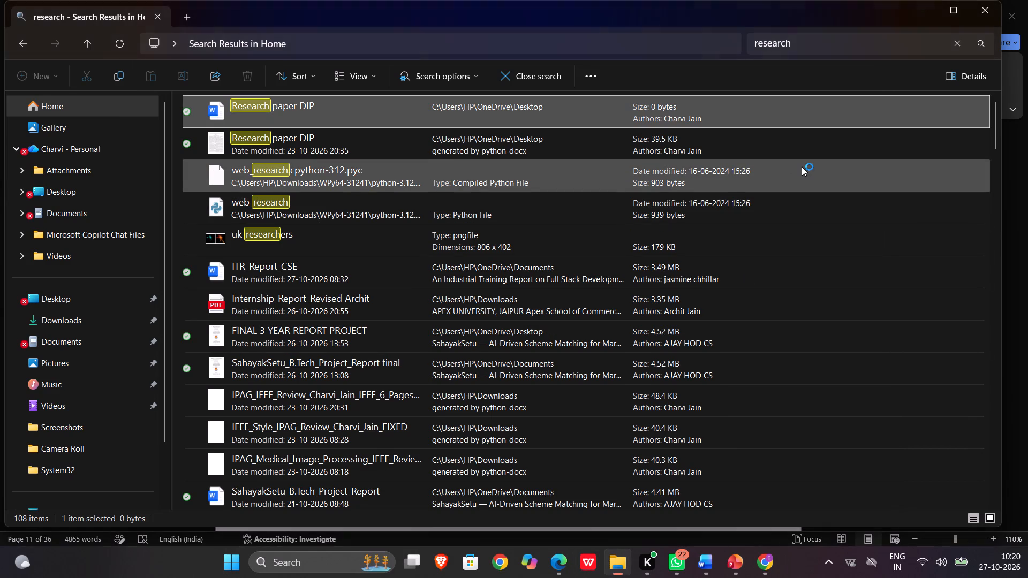
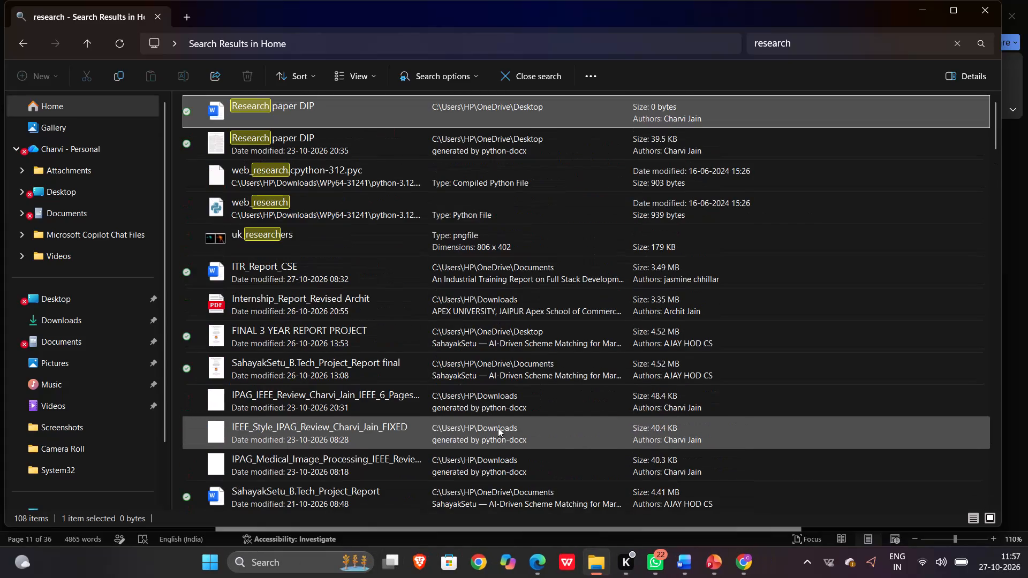
Close the File Explorer window showing the "research" search results.
scroll(938, 131, up, 8)
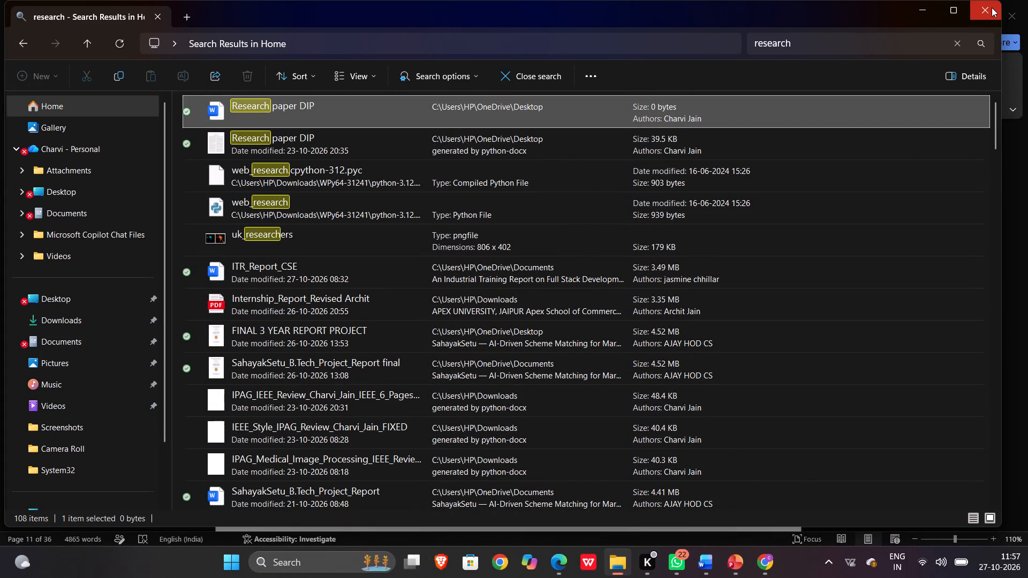
click(992, 7)
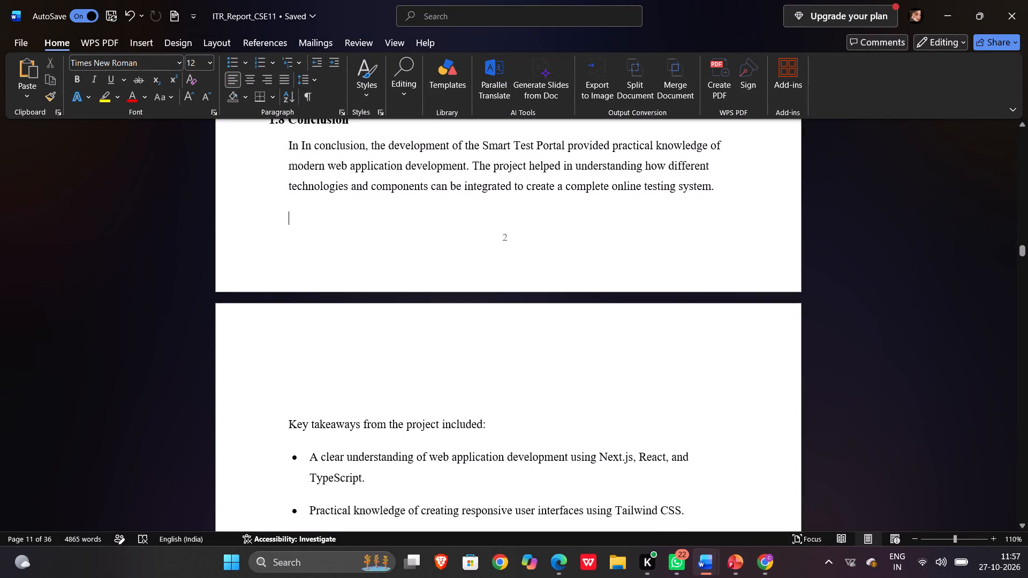
Switch to Edge and close the window with the reference training report PDF.
click(553, 561)
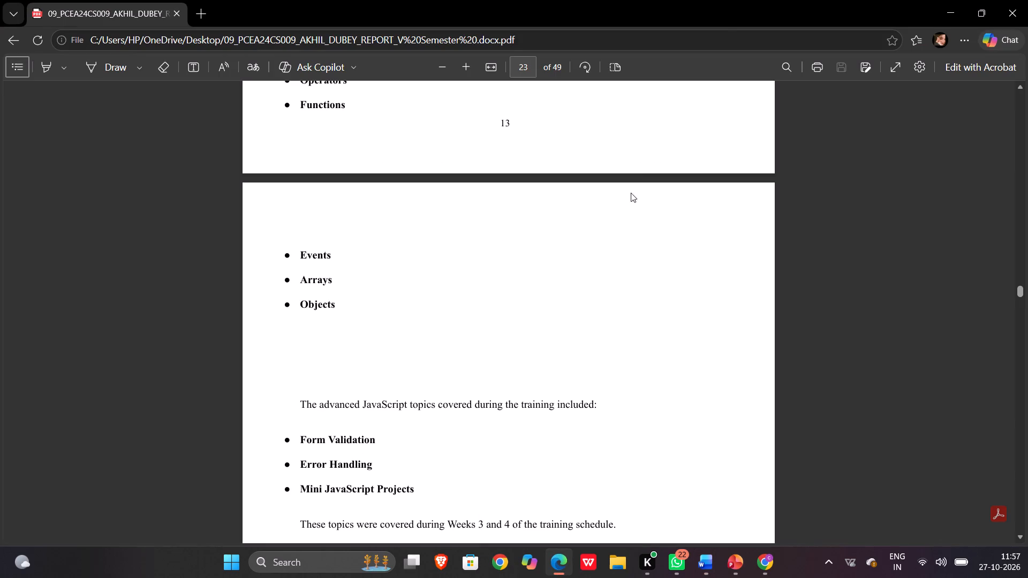
click(1019, 0)
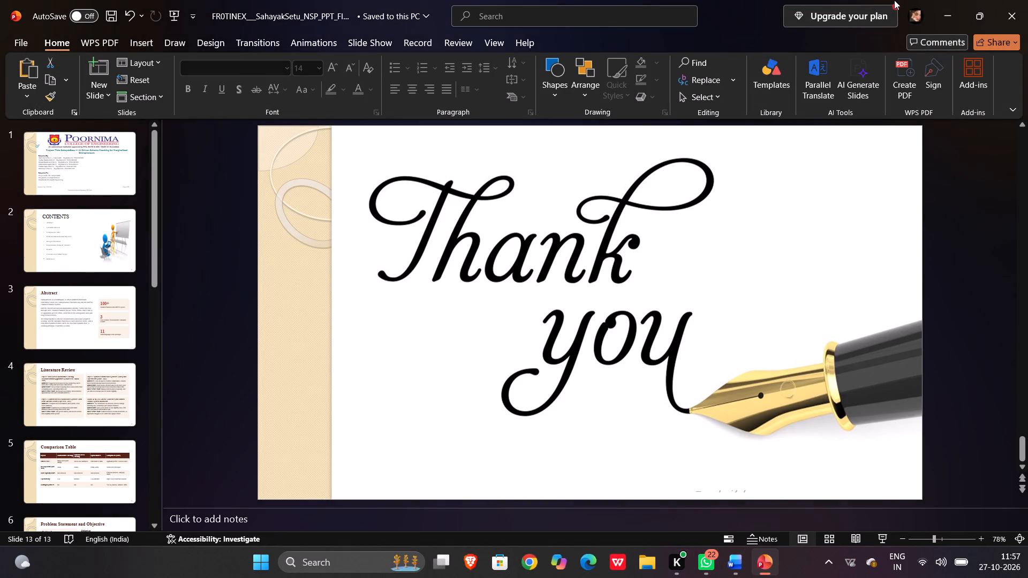
Close the SahayakSetu presentation without saving its changes.
click(1020, 0)
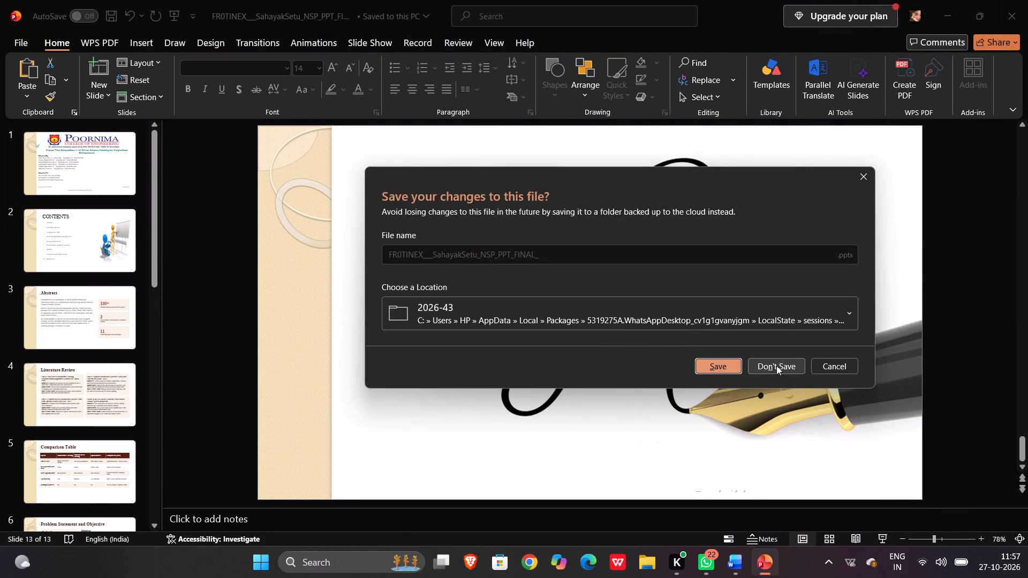
click(865, 167)
click(1021, 0)
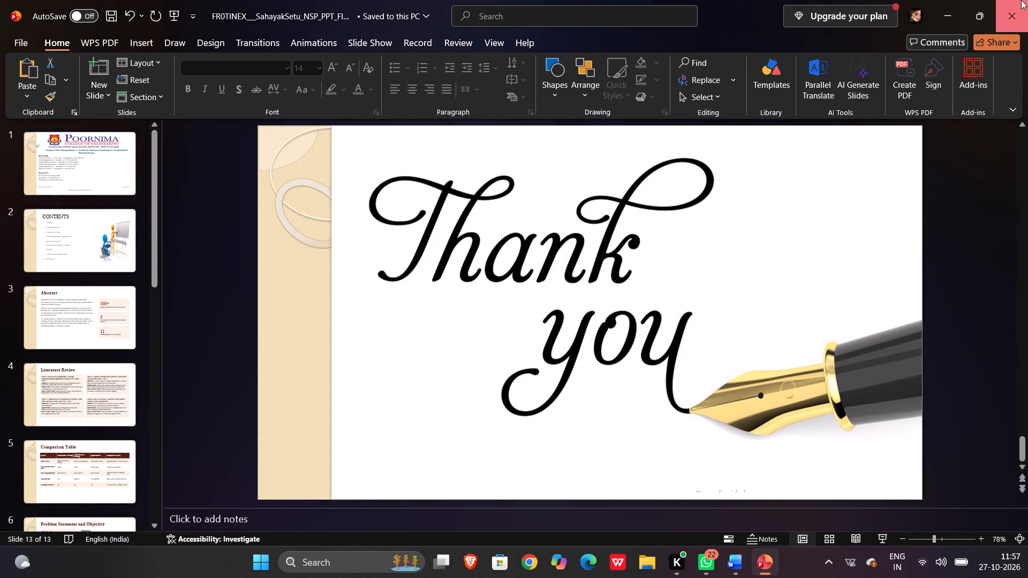
click(773, 362)
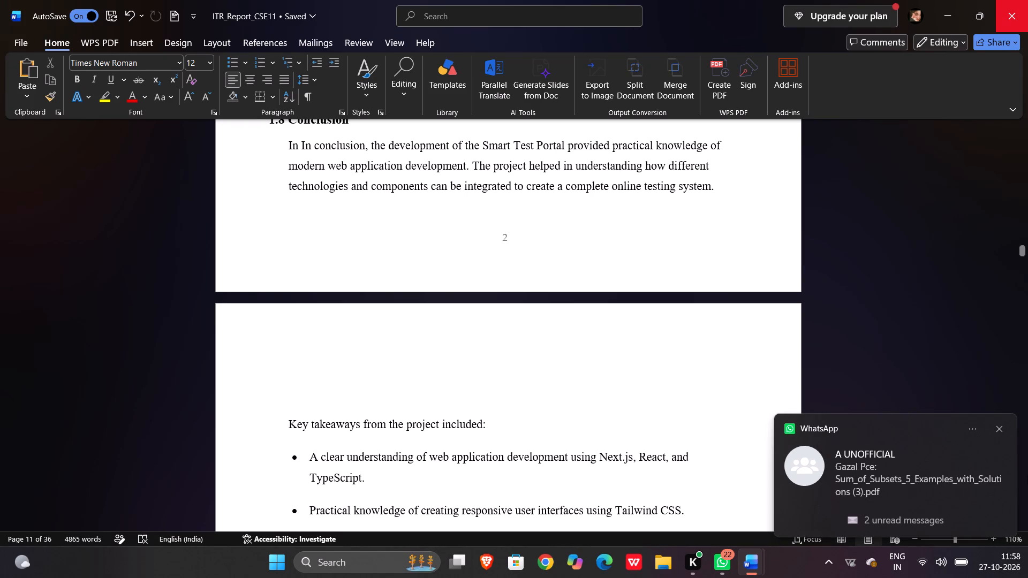
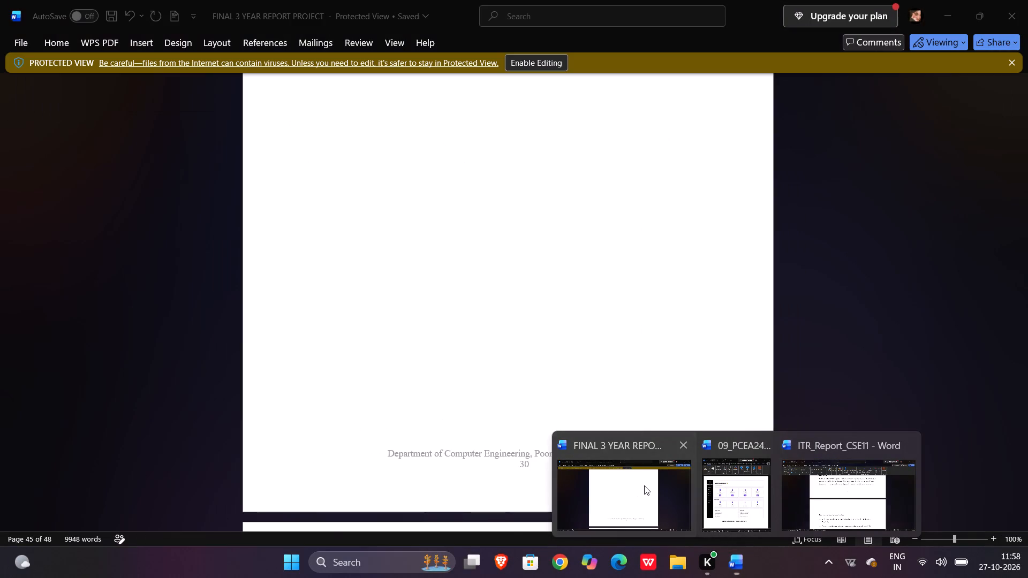
scroll(509, 277, up, 7)
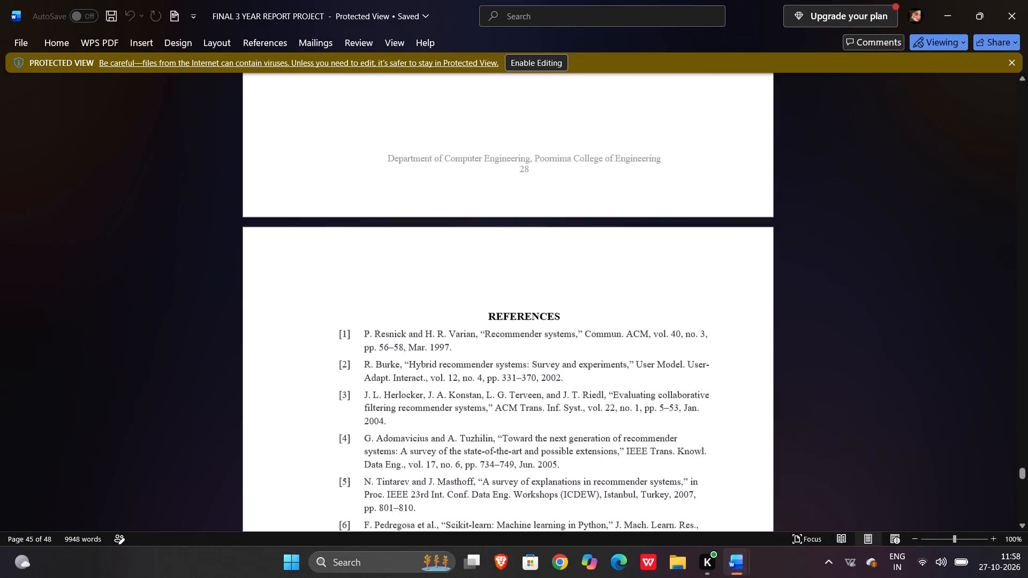
scroll(509, 277, up, 9)
scroll(509, 277, up, 14)
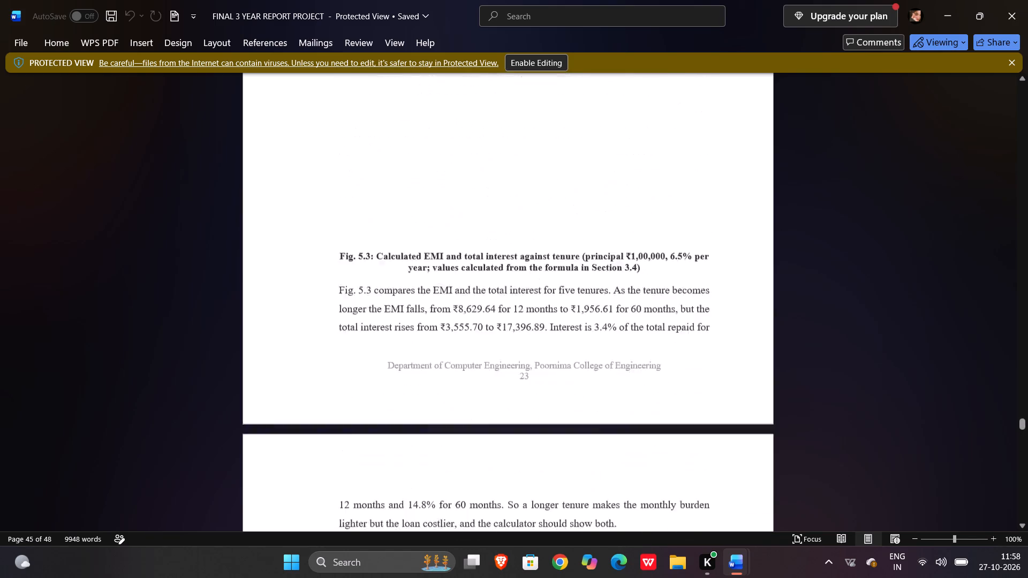
scroll(509, 277, up, 20)
scroll(509, 277, up, 20)
scroll(509, 277, up, 20)
scroll(509, 277, up, 11)
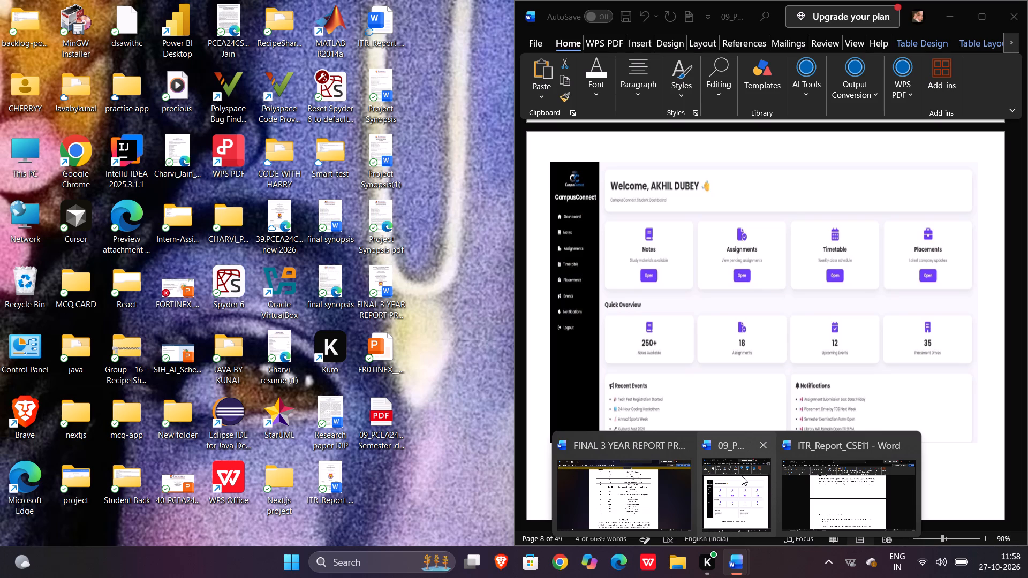
Switch to the V Semester report document showing the CampusConnect student dashboard.
click(742, 476)
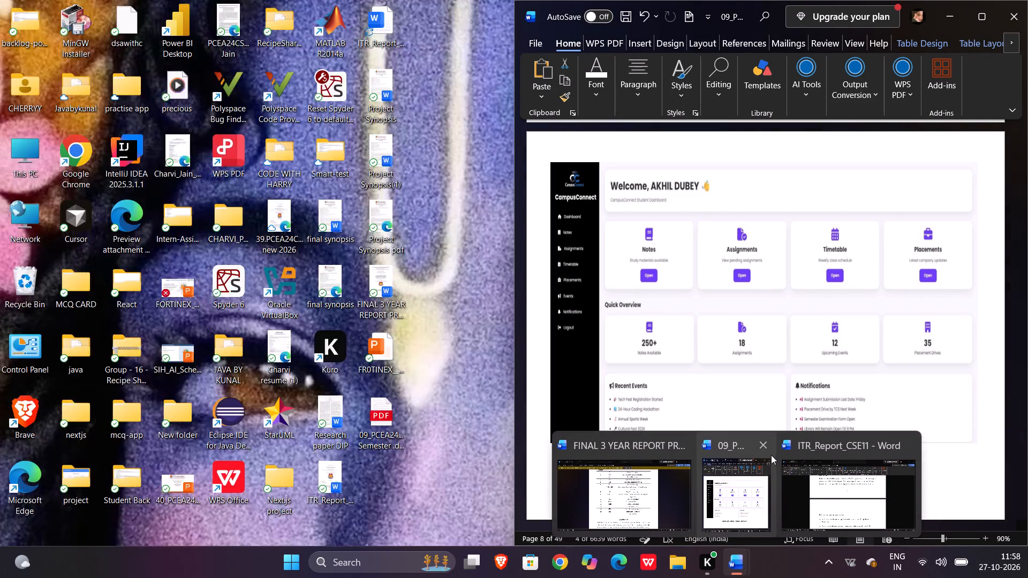
Close the V Semester report document with the Campus Connect dashboard figure without saving its changes.
click(760, 445)
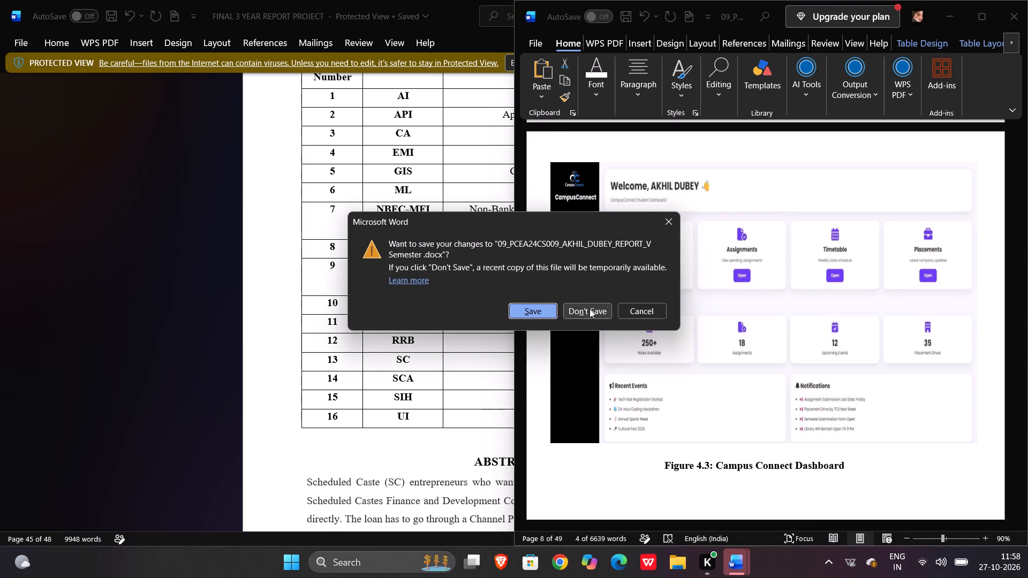
click(592, 310)
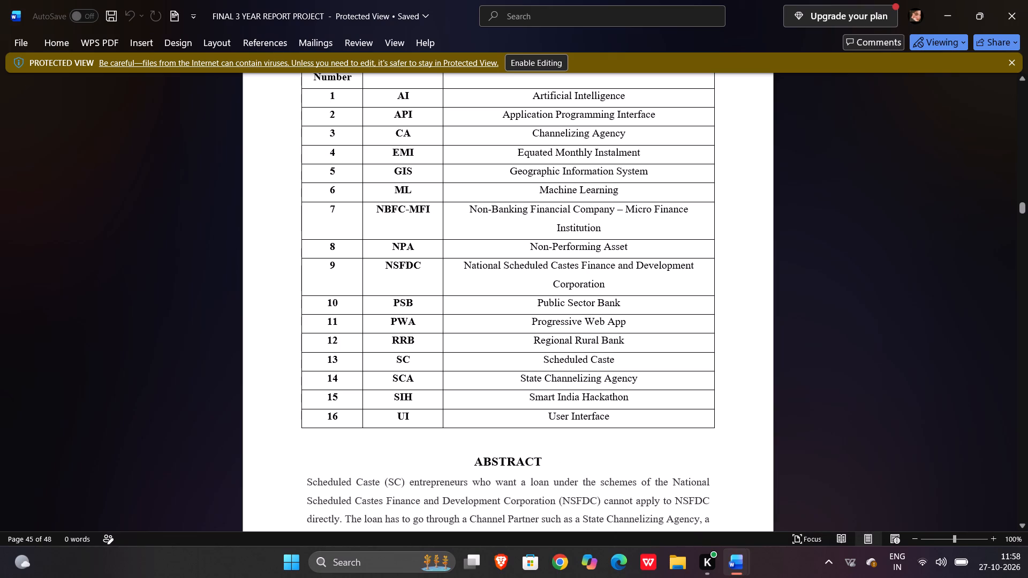
Look back through the front pages of the FINAL 3 YEAR REPORT PROJECT document to its title page.
scroll(451, 337, right, 1)
scroll(451, 337, up, 3)
scroll(451, 337, right, 1)
scroll(451, 337, up, 16)
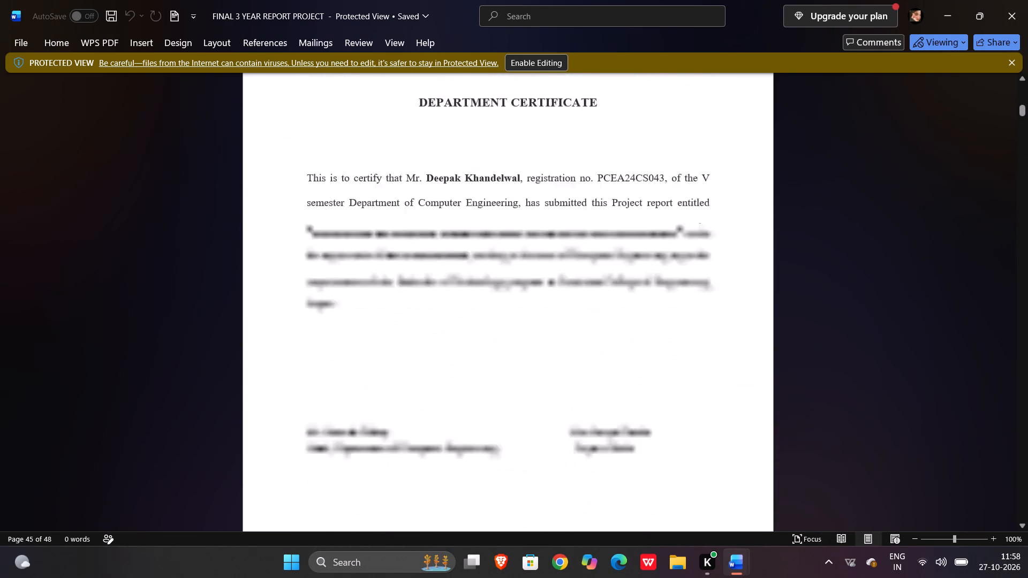
scroll(451, 337, up, 1)
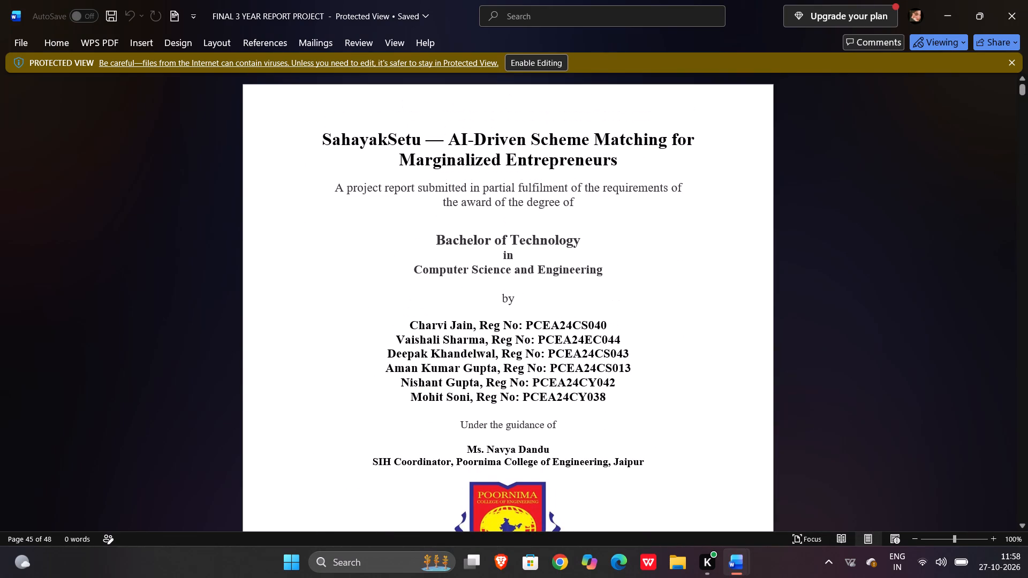
Switch to Chrome with a new browser window.
click(558, 558)
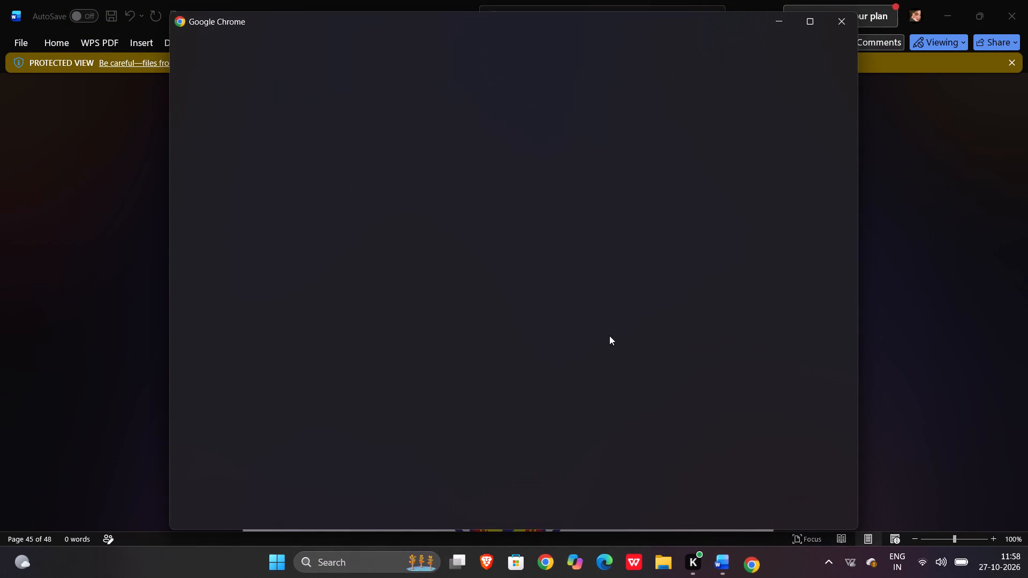
click(663, 276)
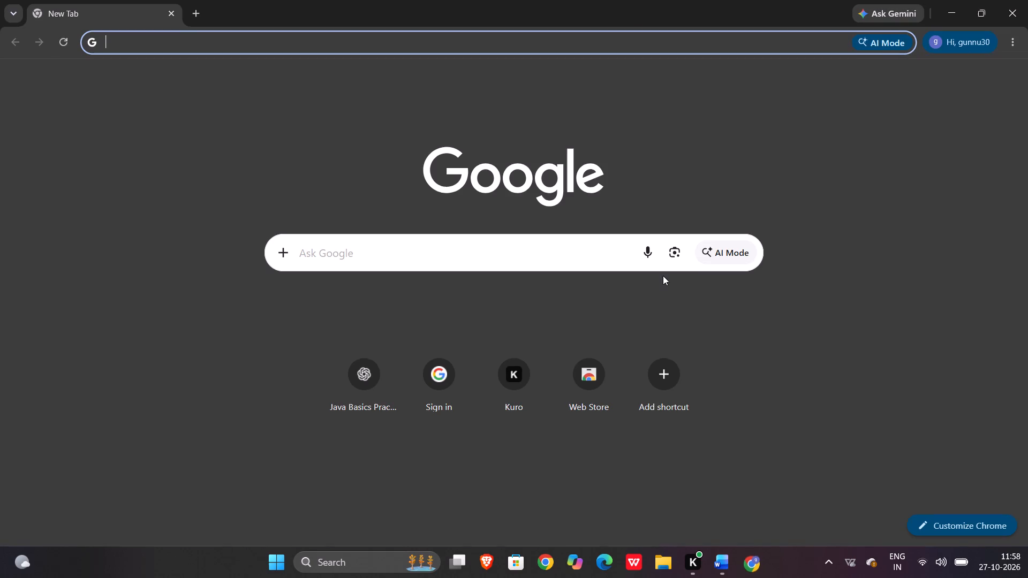